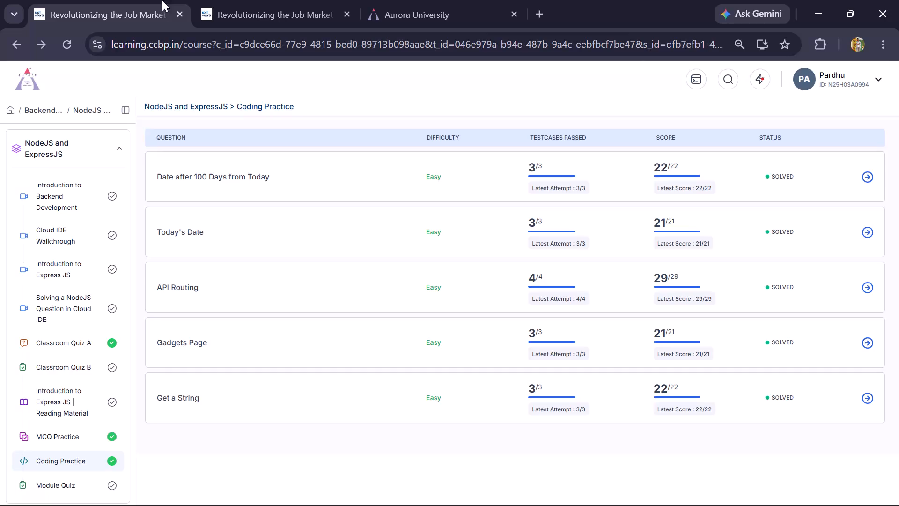
Check the Express.js solution in the IDE tab, return to the Coding Practice list, and close the IDE tab.
click(203, 0)
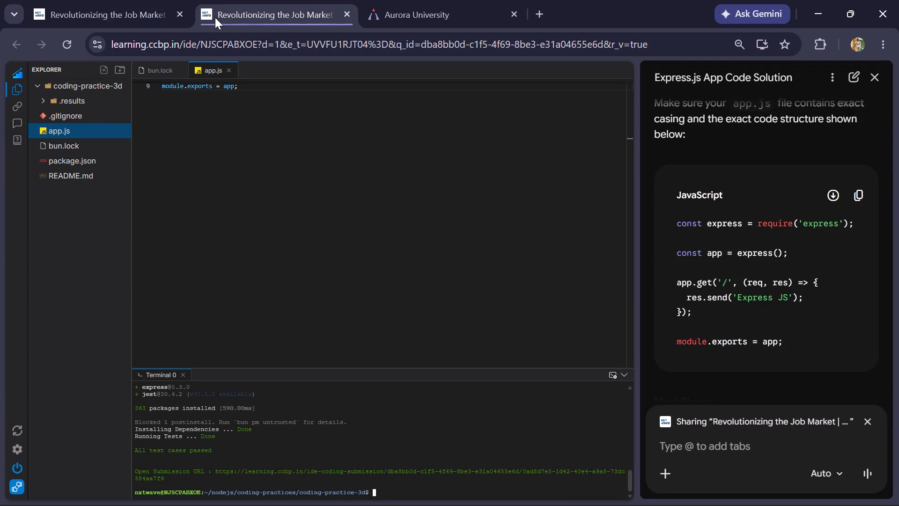
scroll(742, 263, down, 5)
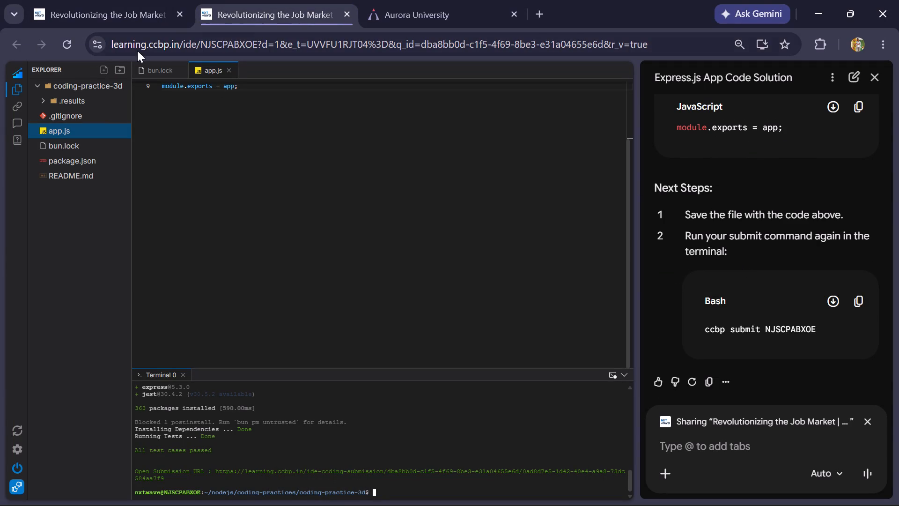
click(101, 1)
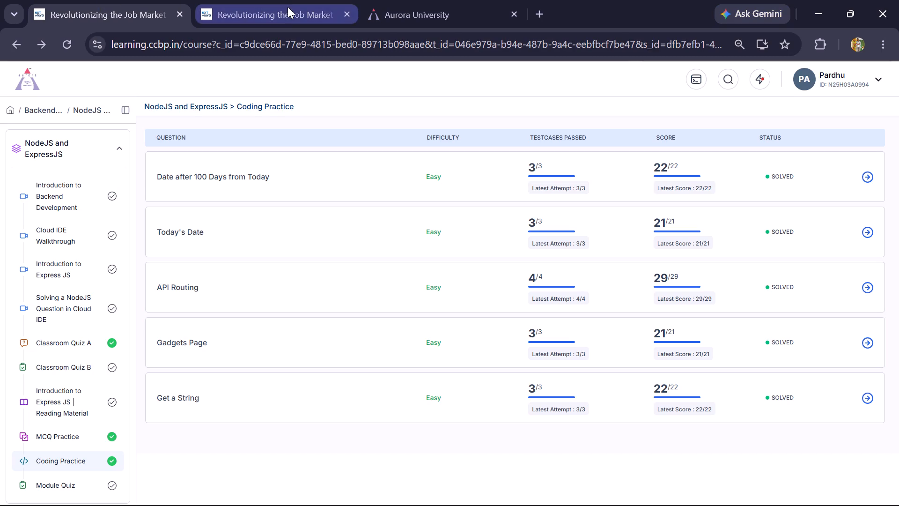
click(349, 17)
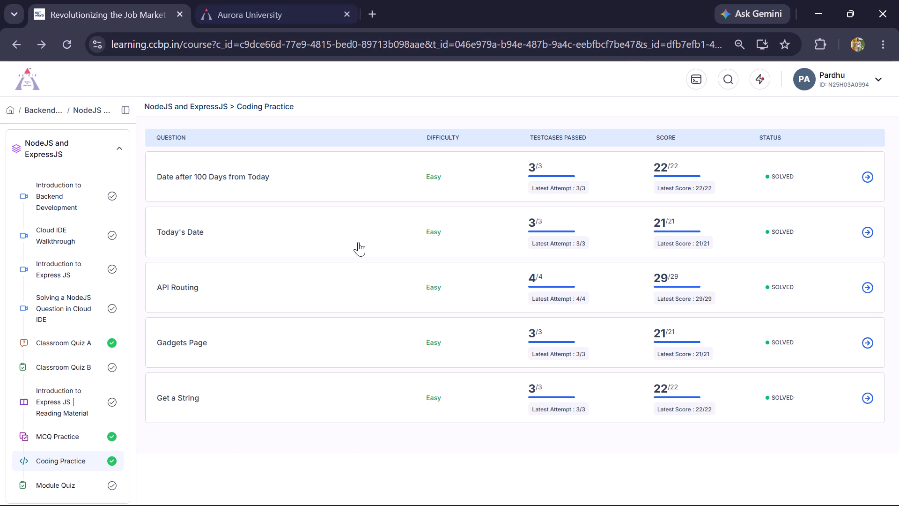
Open the "Date after 100 Days from Today" question from the Coding Practice list.
scroll(358, 242, down, 2)
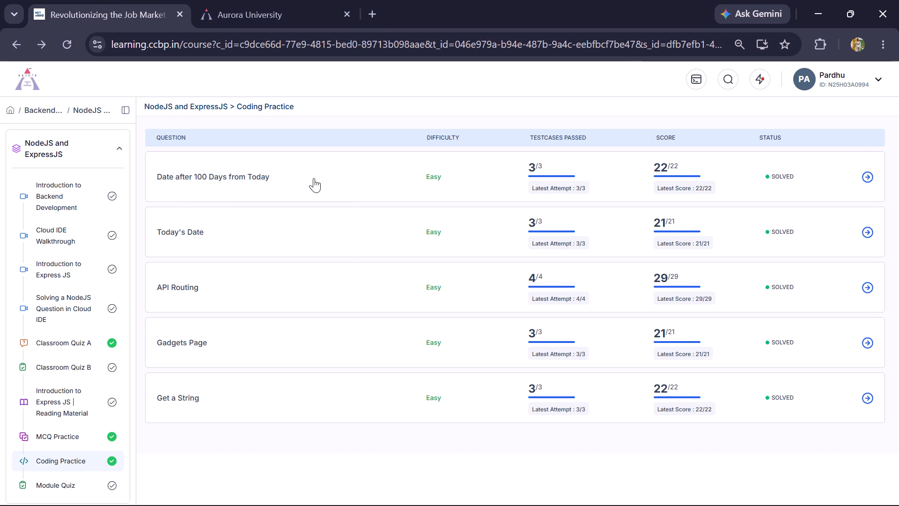
click(314, 178)
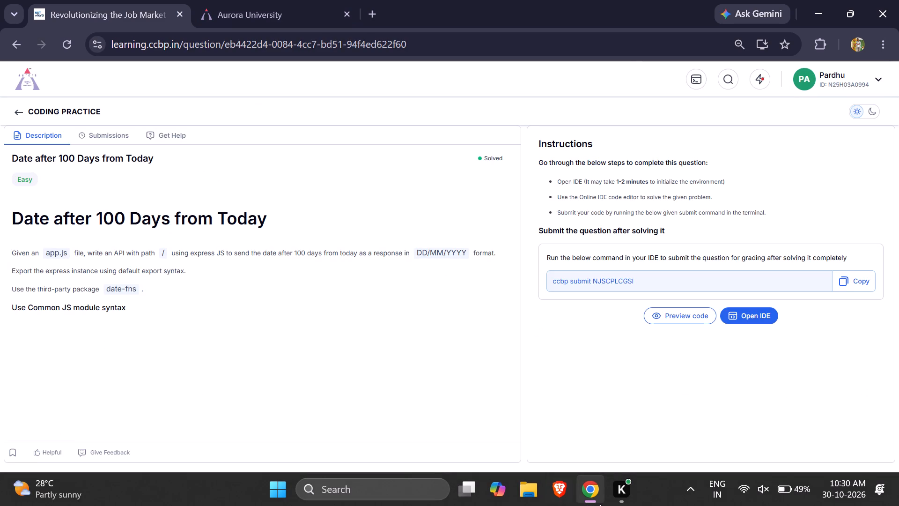
Launch Word 2016, dismiss the activation wizard, and create a blank document.
click(288, 481)
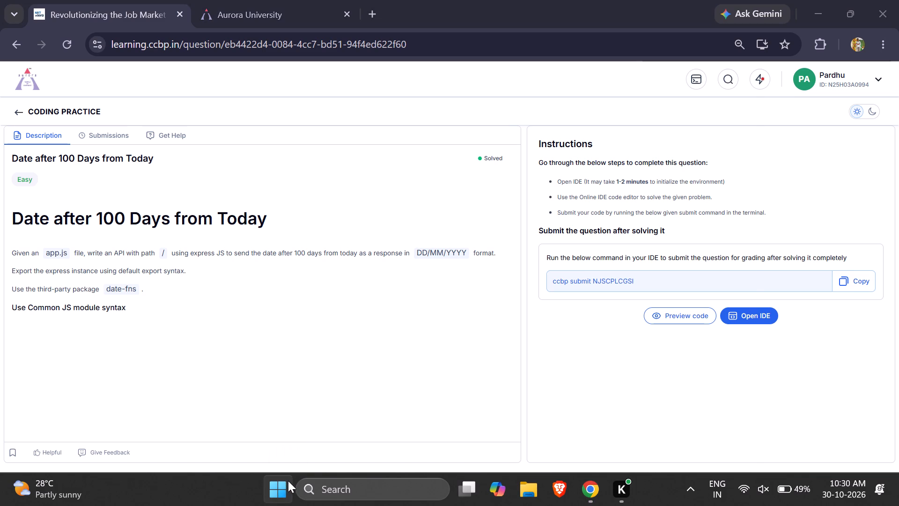
click(223, 47)
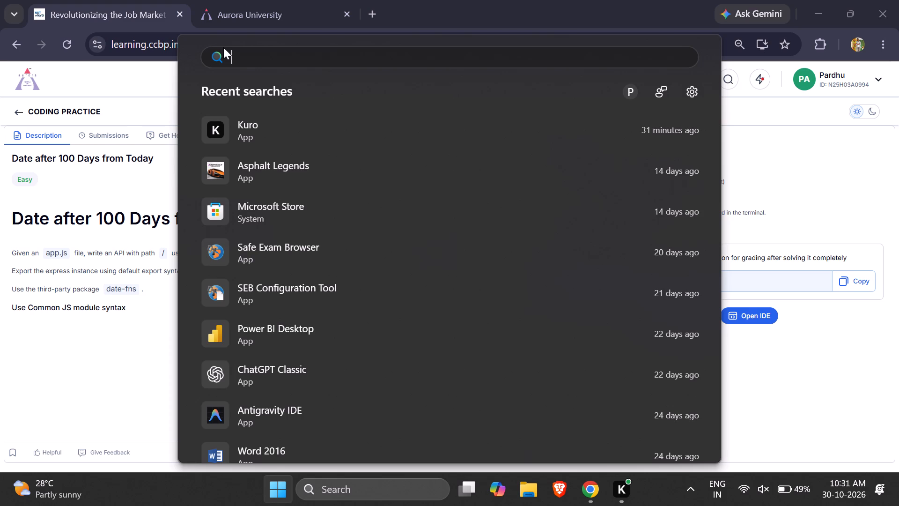
text(wor)
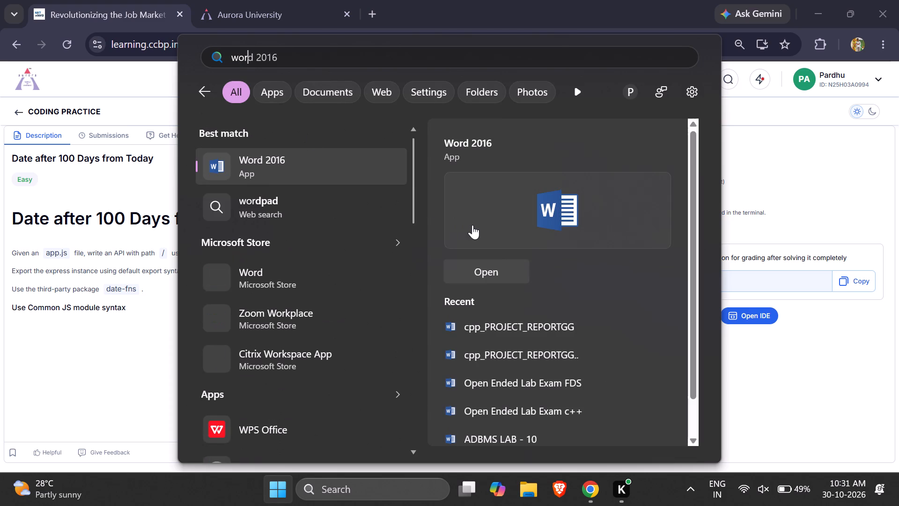
click(491, 269)
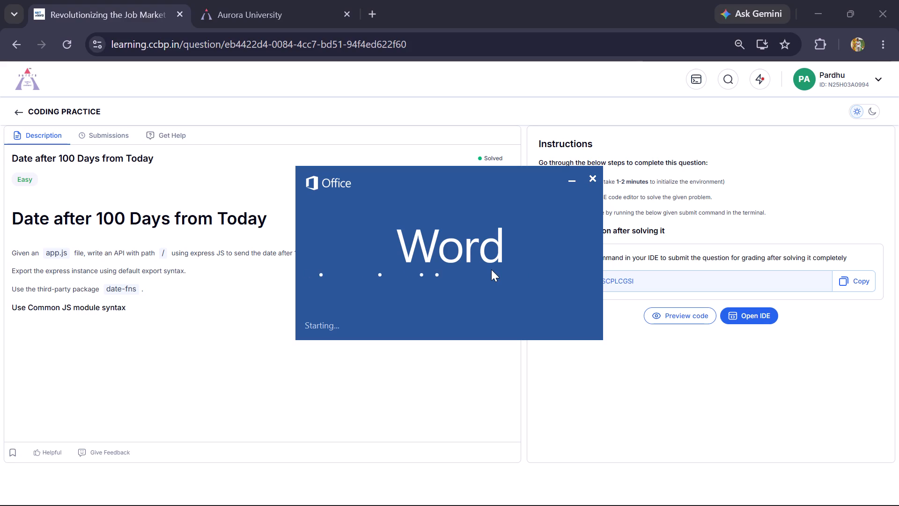
click(323, 165)
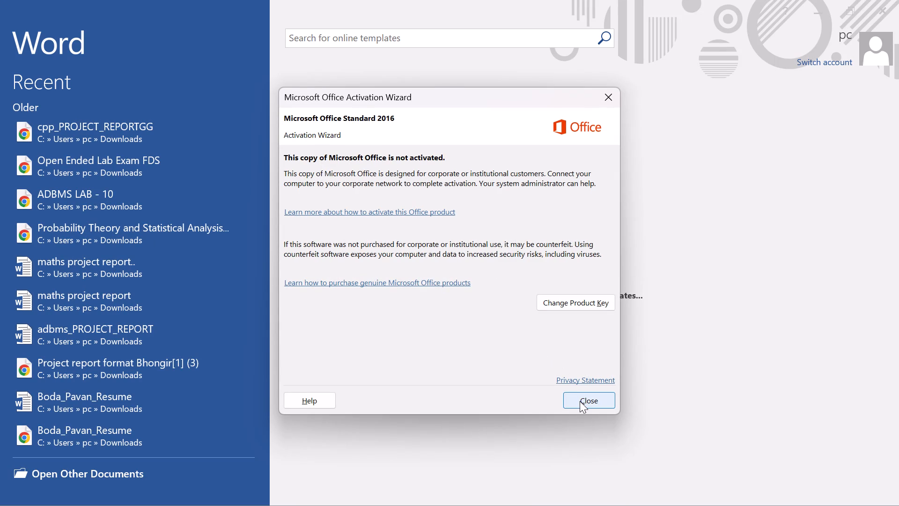
click(580, 401)
click(317, 152)
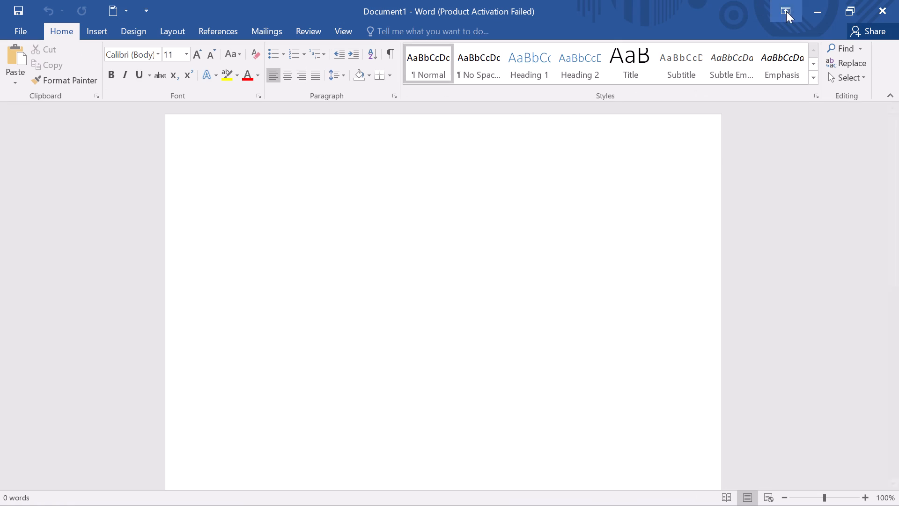
Insert the saved "aurora" header from the General header gallery and return to the document body.
click(90, 30)
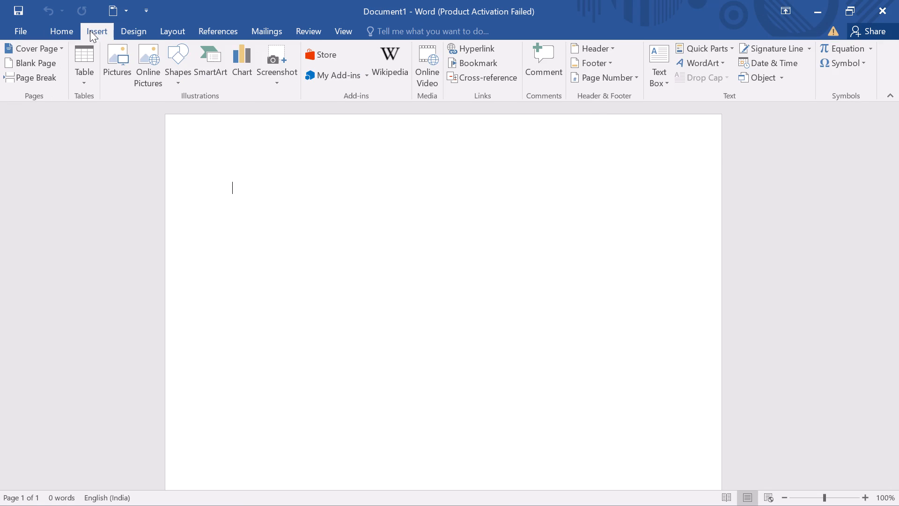
click(599, 52)
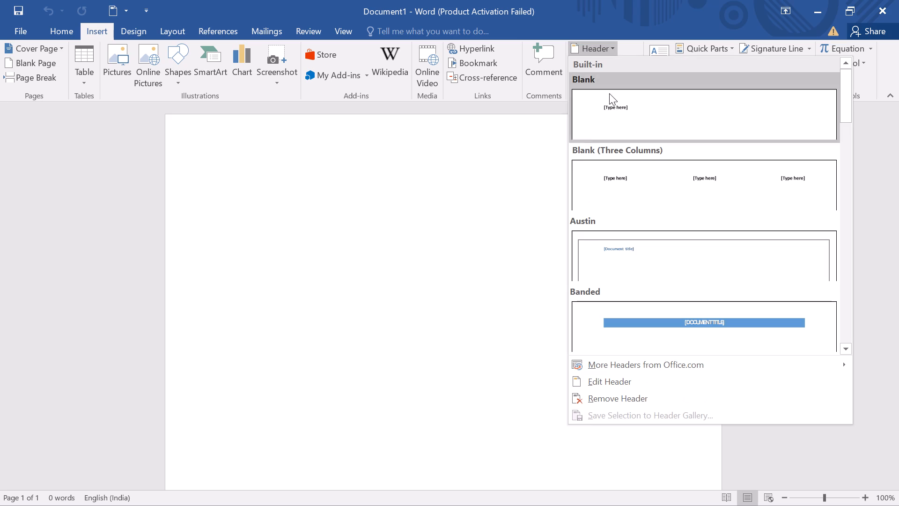
scroll(671, 282, down, 1)
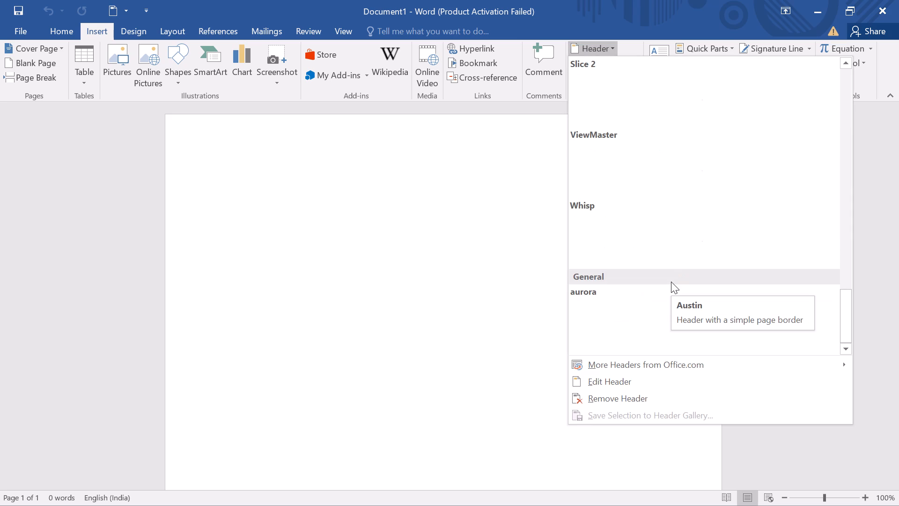
scroll(671, 282, down, 1)
click(656, 300)
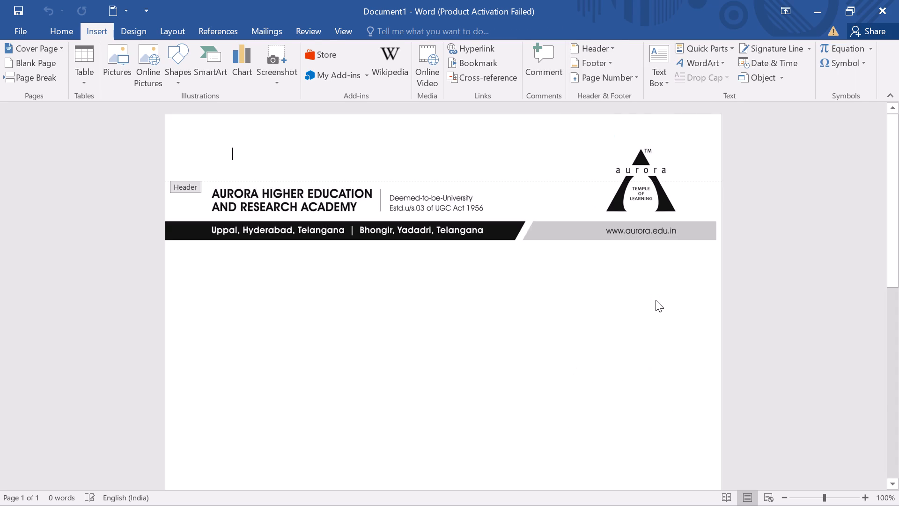
click(3, 295)
click(58, 313)
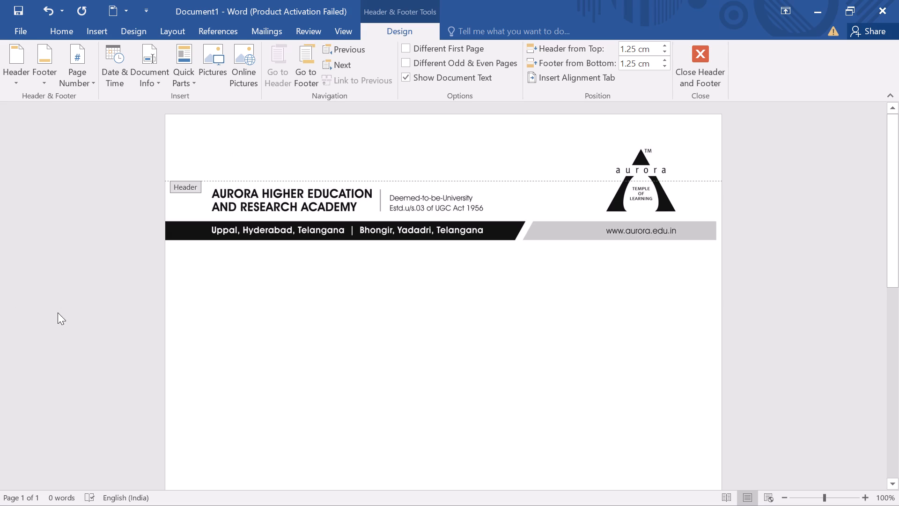
double_click(111, 301)
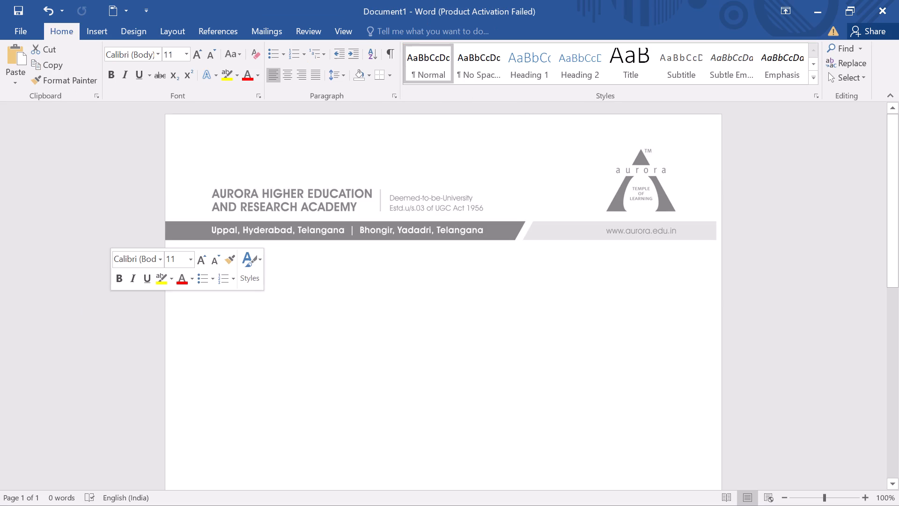
click(132, 362)
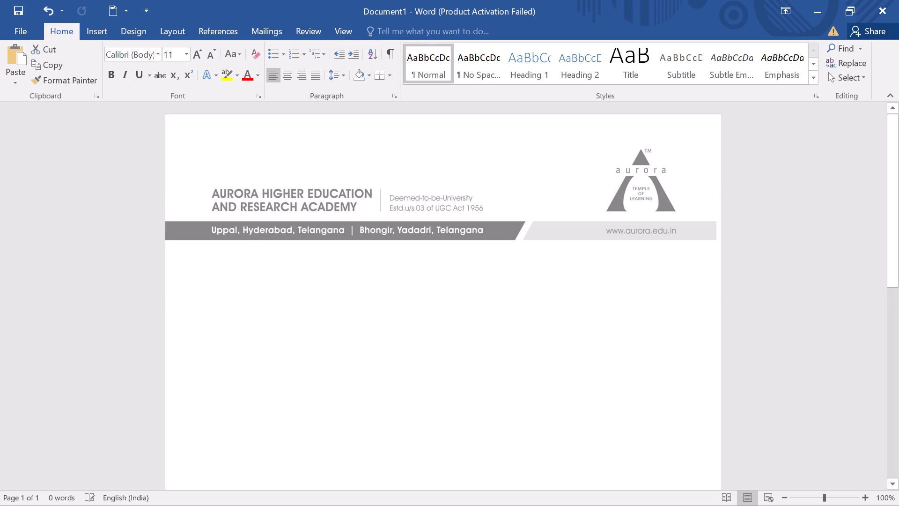
Add blank lines at the start of the document body, below the Aurora header banner.
click(210, 264)
key(Return)
key(Return)
key(Return)
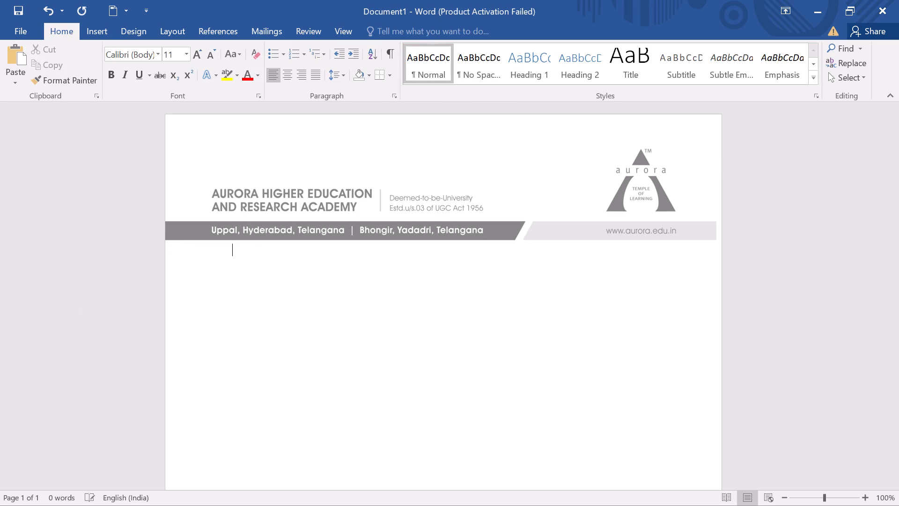
key(Return)
key(BackSpace)
key(Return)
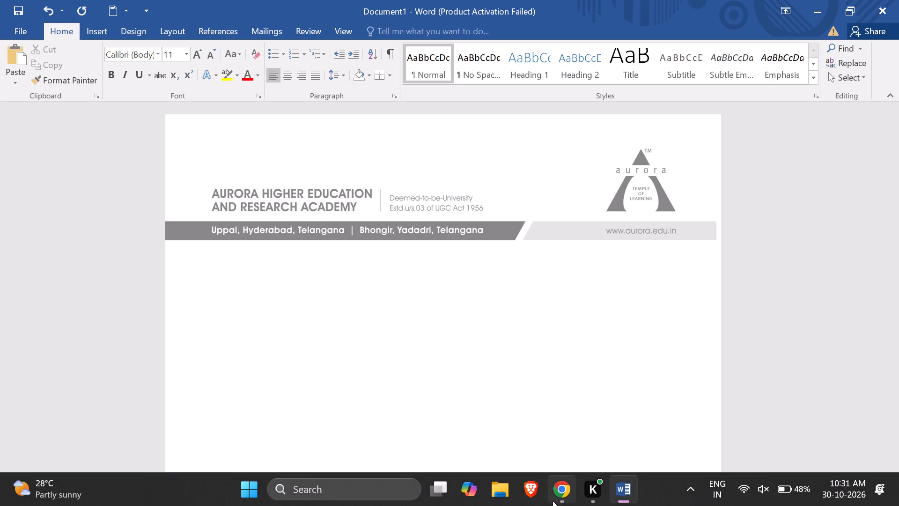
Switch to File Explorer and open the Downloads folder.
click(501, 485)
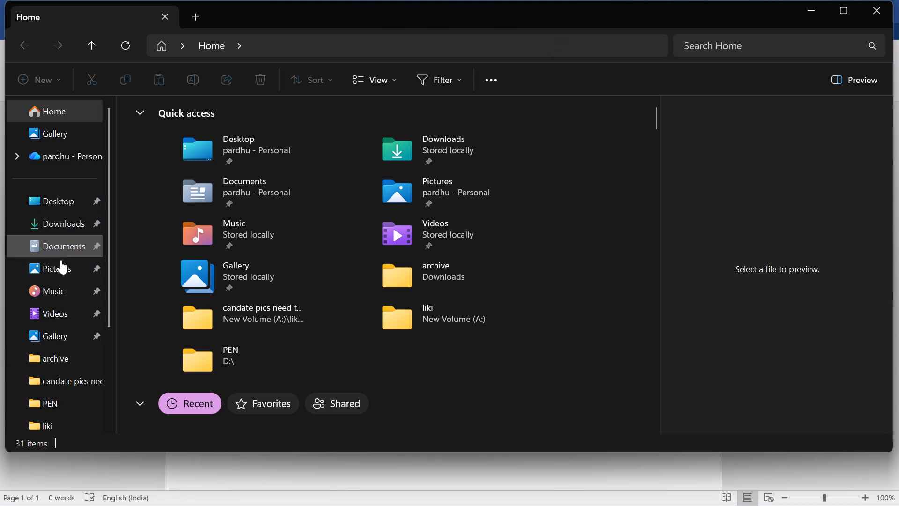
scroll(66, 350, down, 2)
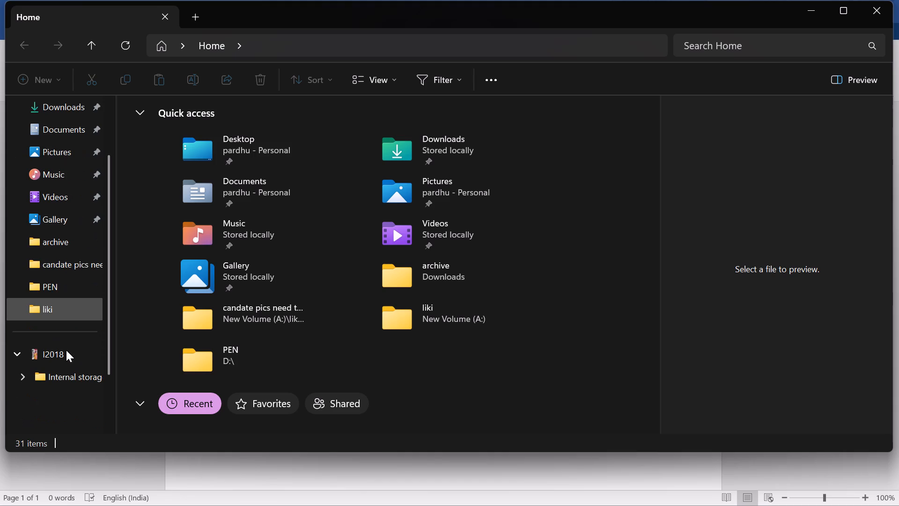
scroll(66, 350, down, 3)
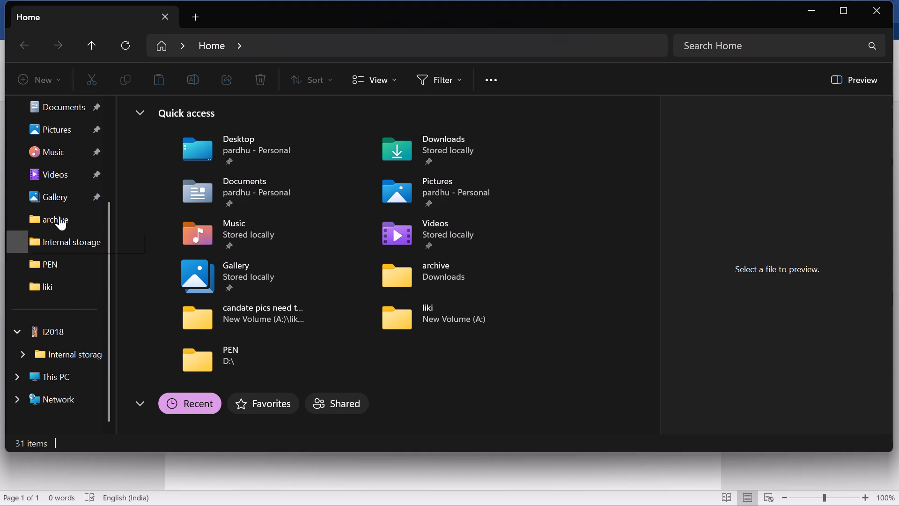
click(62, 280)
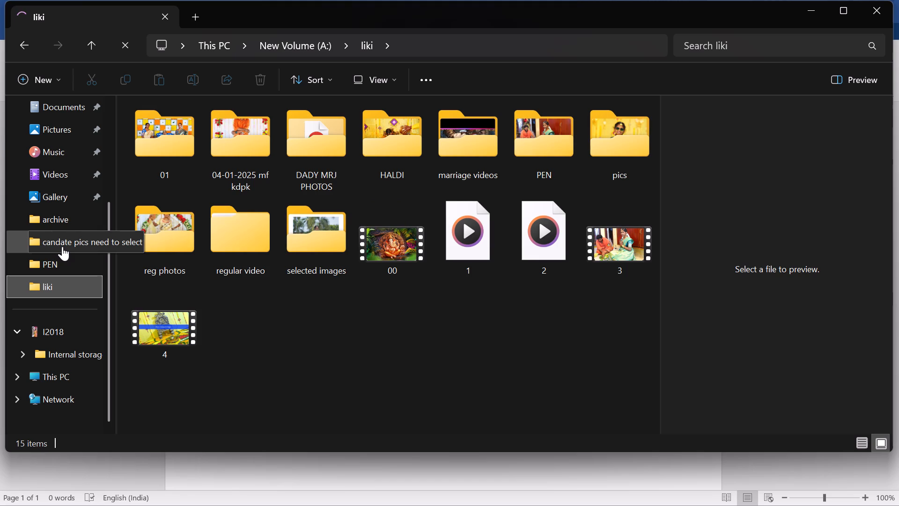
scroll(62, 246, up, 1)
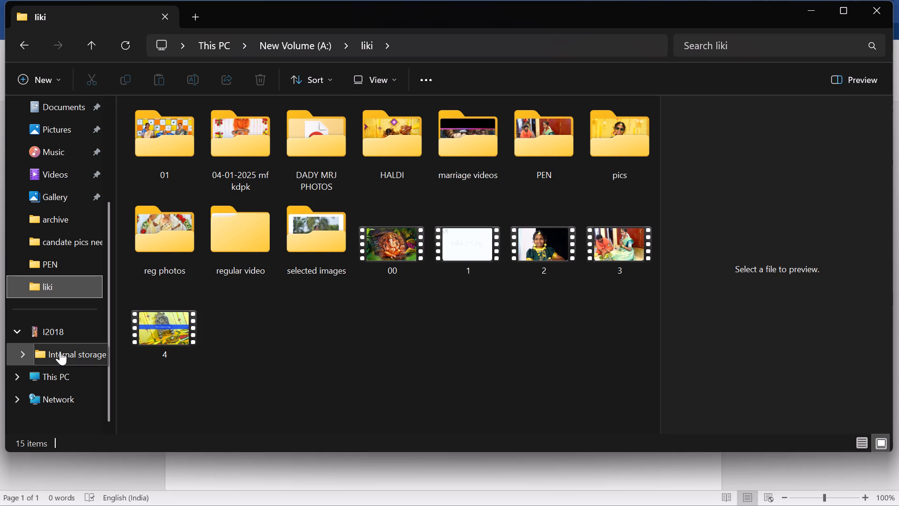
click(71, 370)
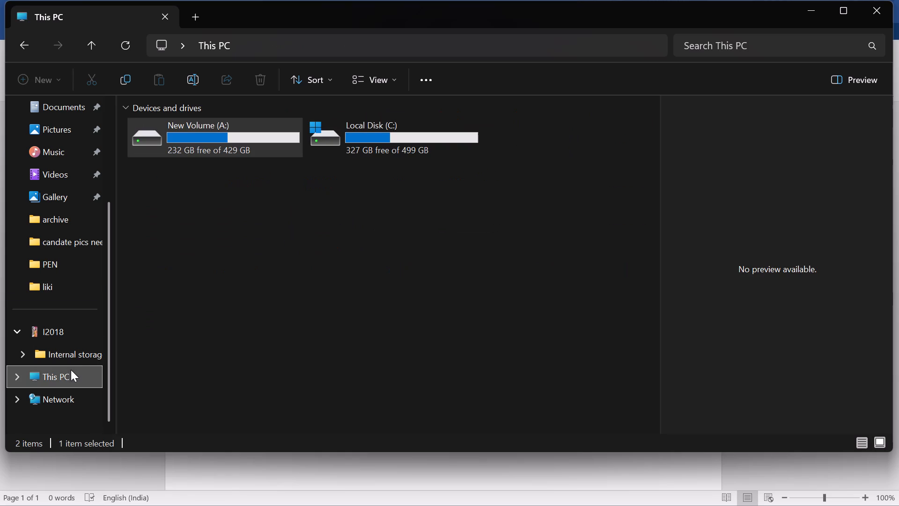
scroll(29, 212, up, 2)
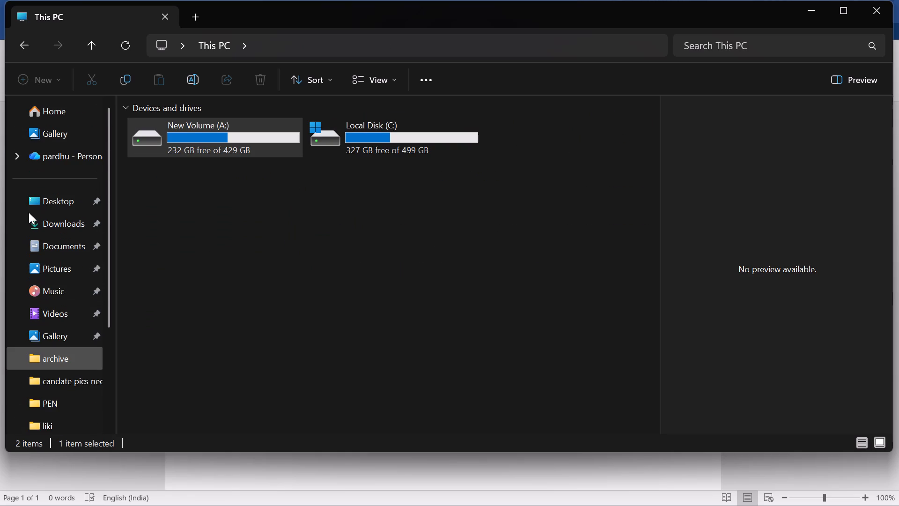
scroll(29, 212, up, 2)
click(43, 223)
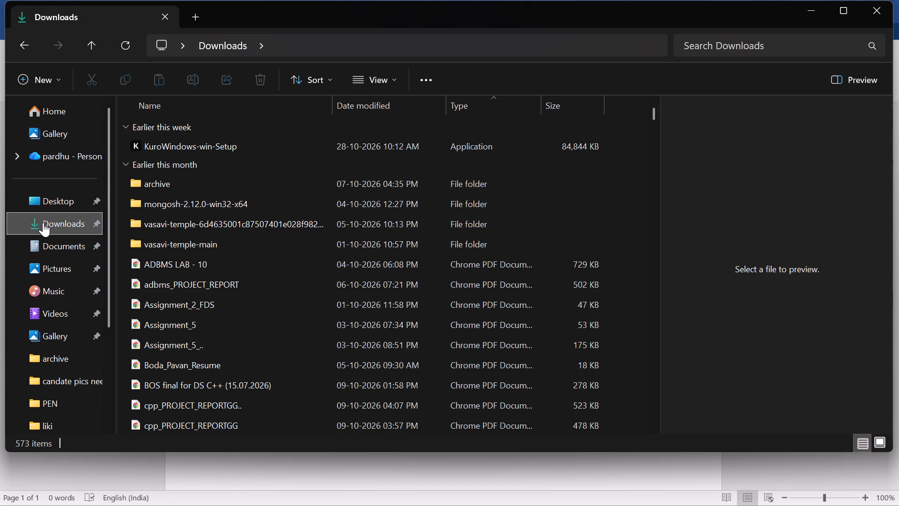
Locate the "LAB - 10" PDF among the downloaded files and open it.
scroll(252, 301, down, 1)
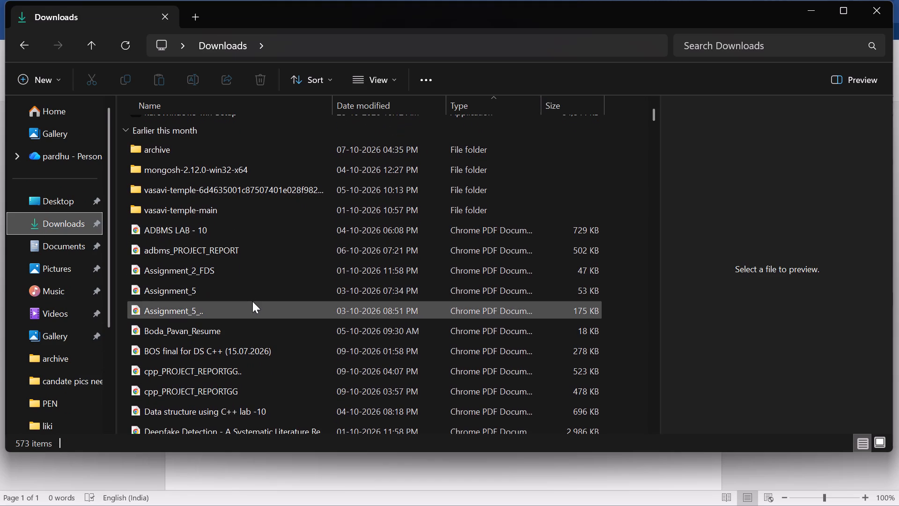
scroll(252, 301, down, 2)
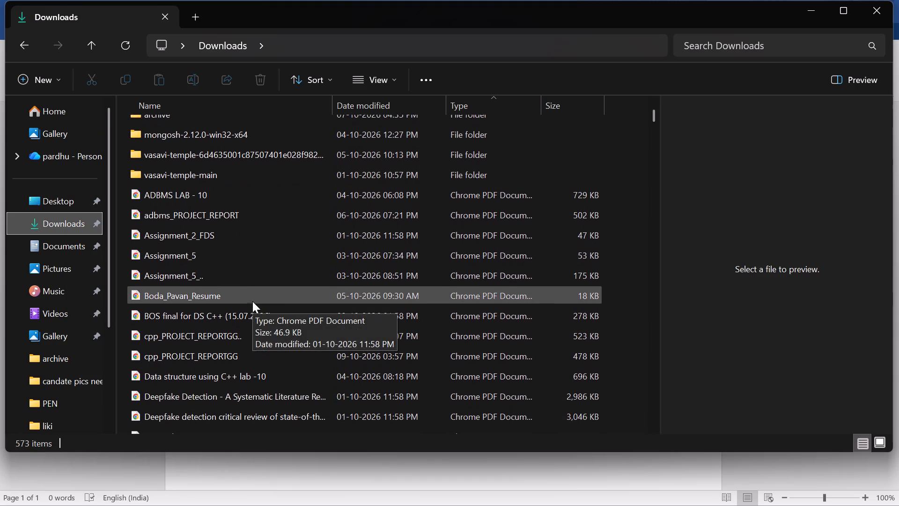
scroll(252, 301, down, 3)
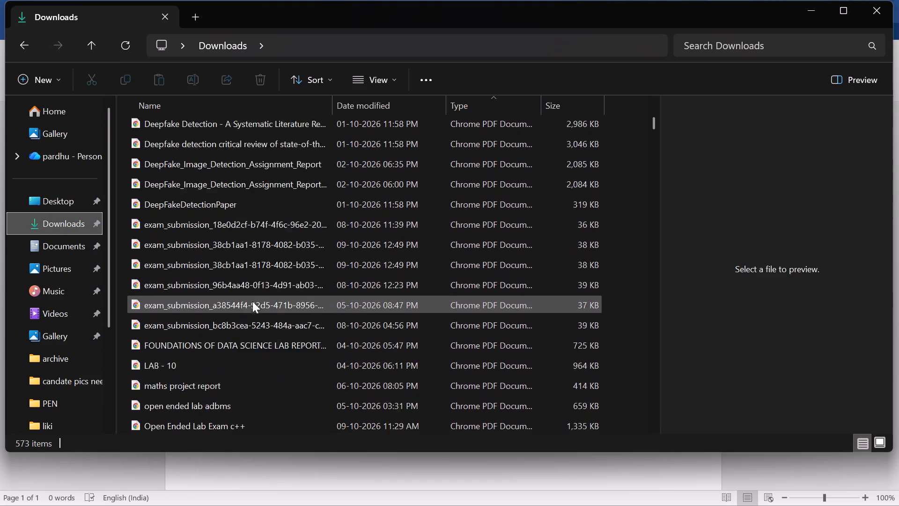
scroll(252, 301, down, 1)
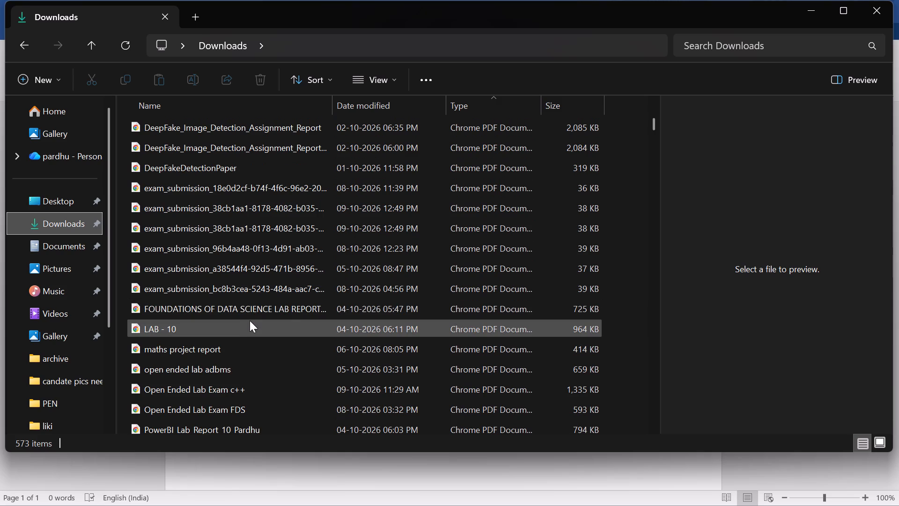
double_click(250, 320)
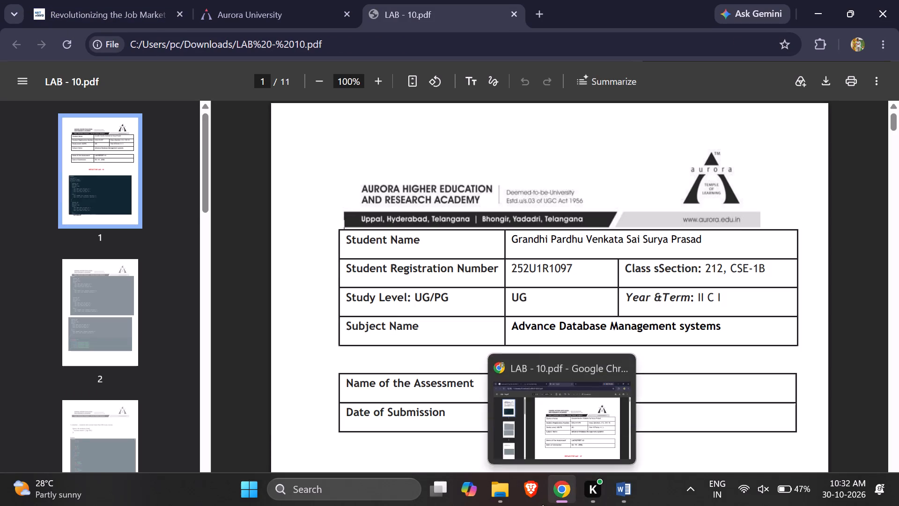
Return to the Downloads folder and open the "LAB - 10" PDF with Word 2016 as an editable document.
click(493, 483)
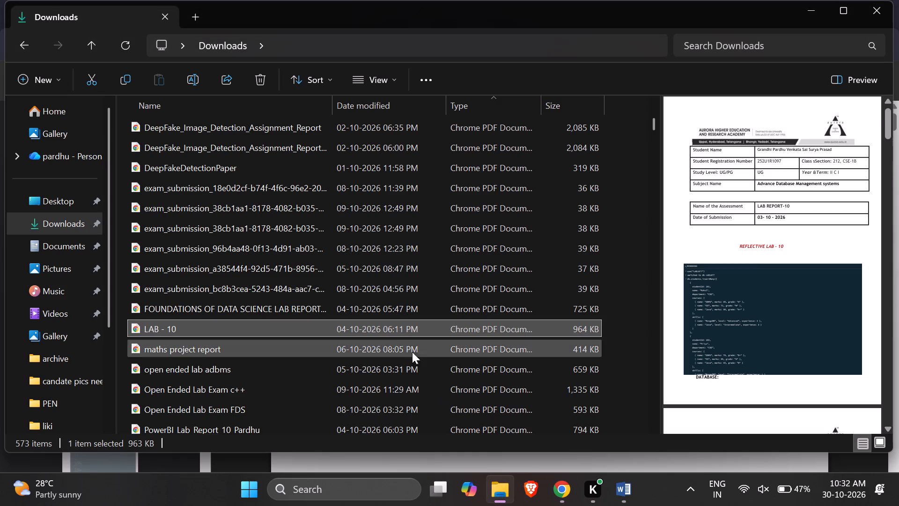
right_click(376, 329)
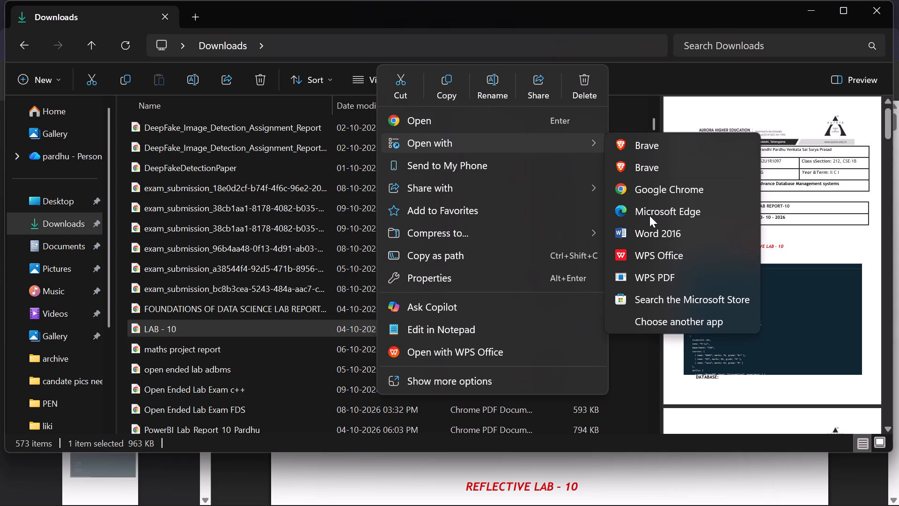
click(654, 231)
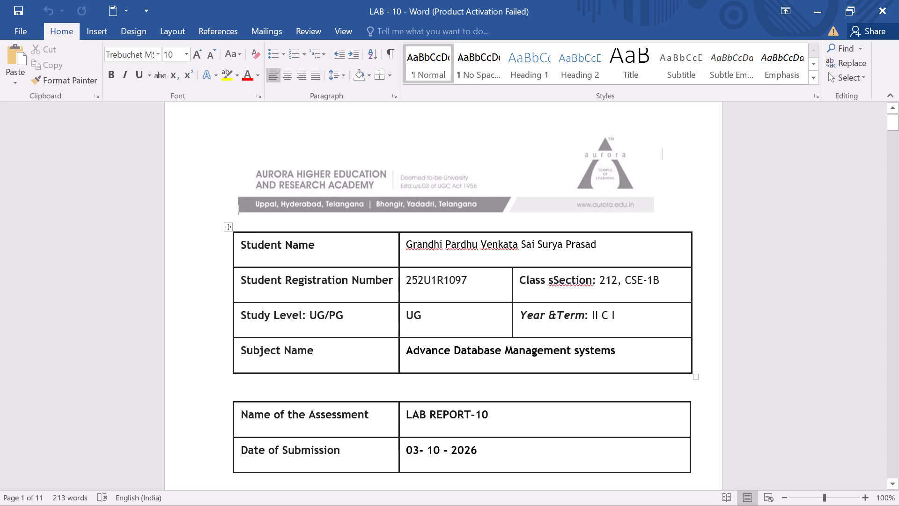
Copy the student details table from the LAB - 10 document and paste it into Document1 under the Aurora header.
drag(246, 237, 515, 360)
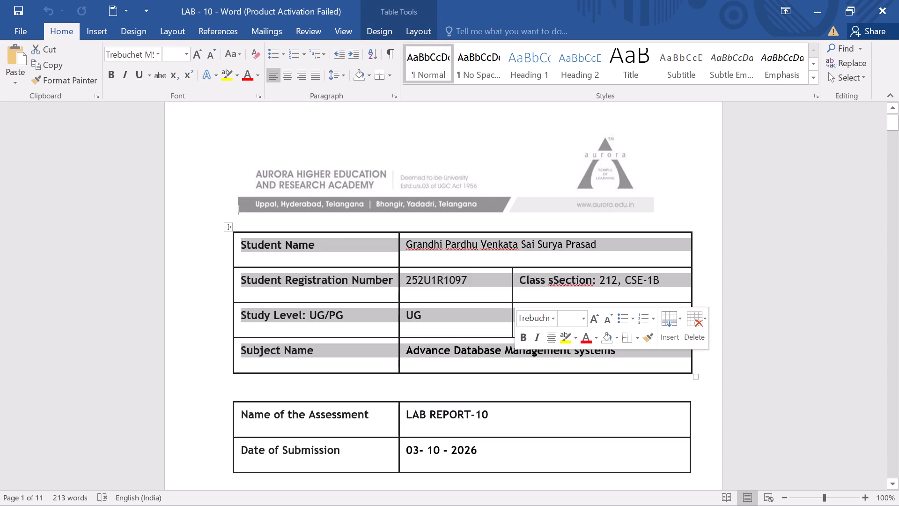
key(ctrl+c)
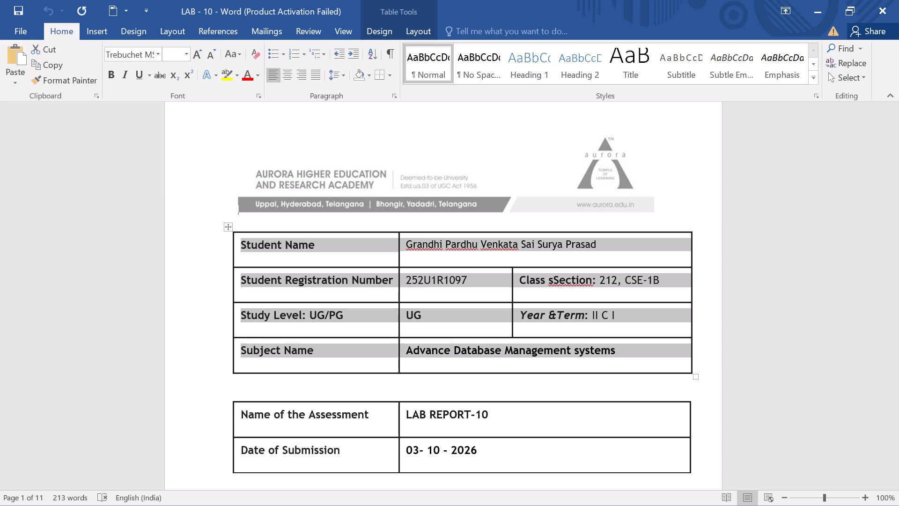
key(ctrl+c)
click(246, 9)
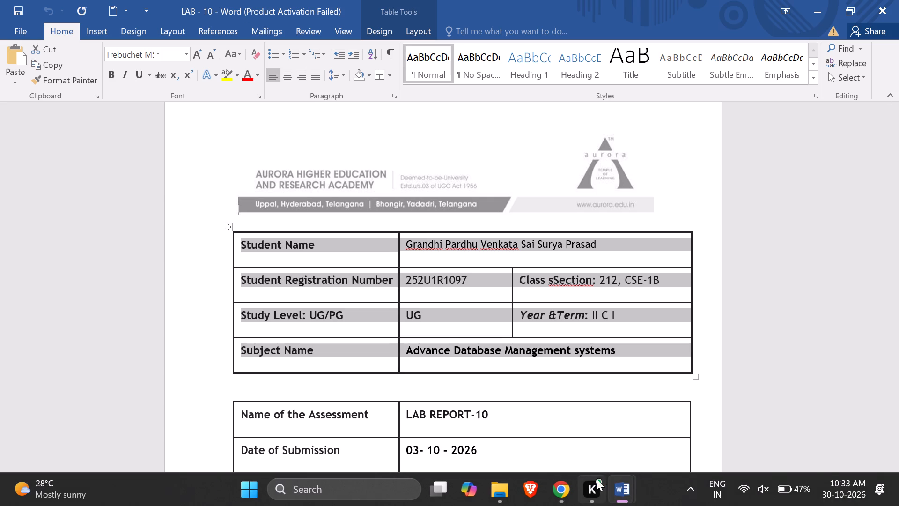
click(562, 422)
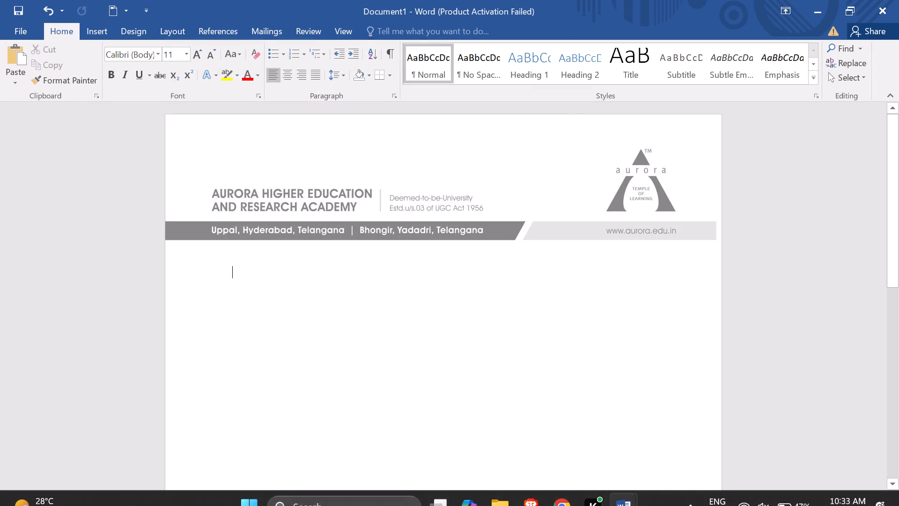
key(ctrl+v)
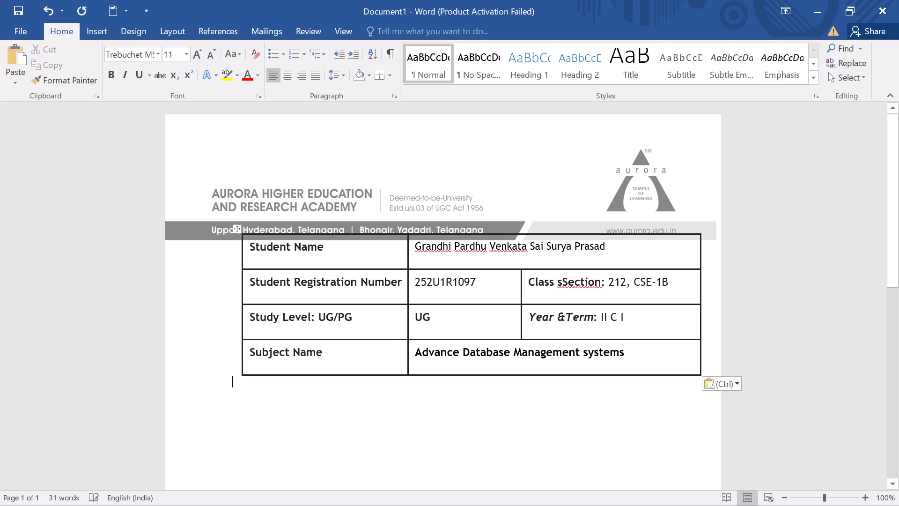
Move the student details table just below the header banner, with its left edge lined up with the banner text.
drag(236, 230, 200, 259)
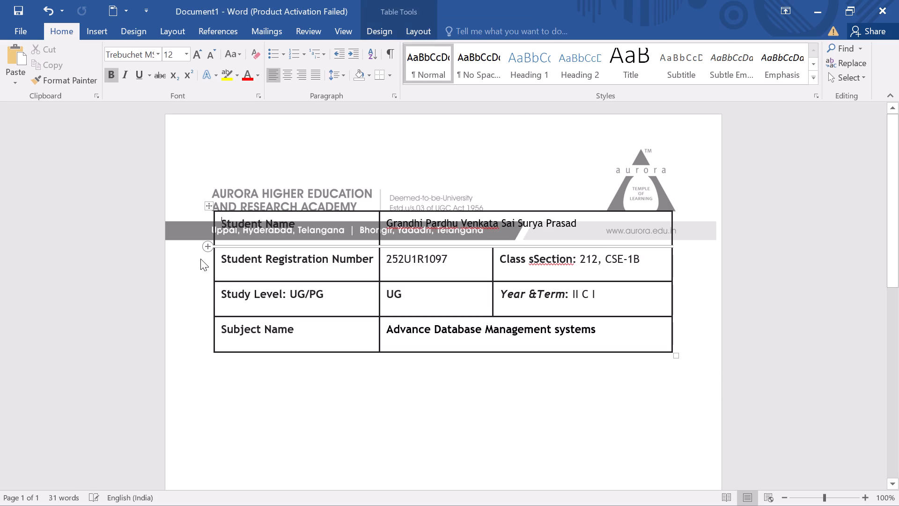
drag(209, 207, 211, 269)
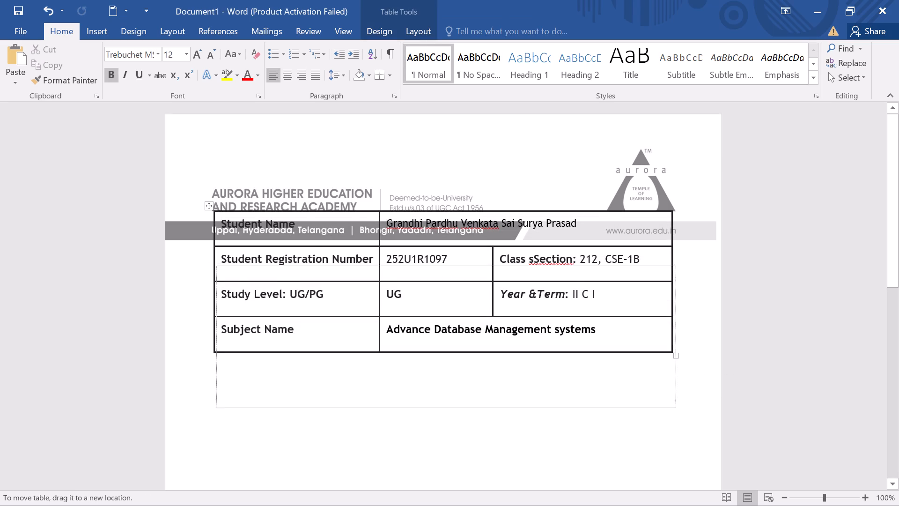
drag(211, 269, 205, 295)
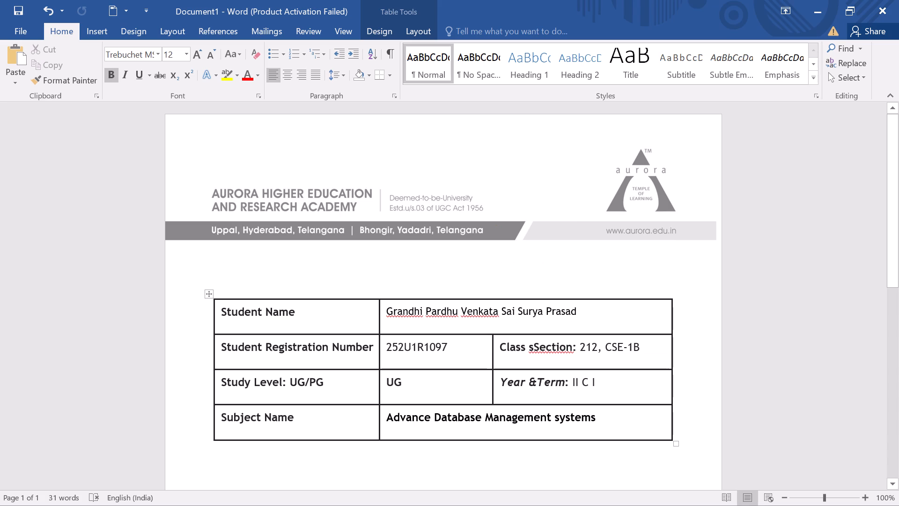
drag(207, 295, 208, 290)
click(229, 291)
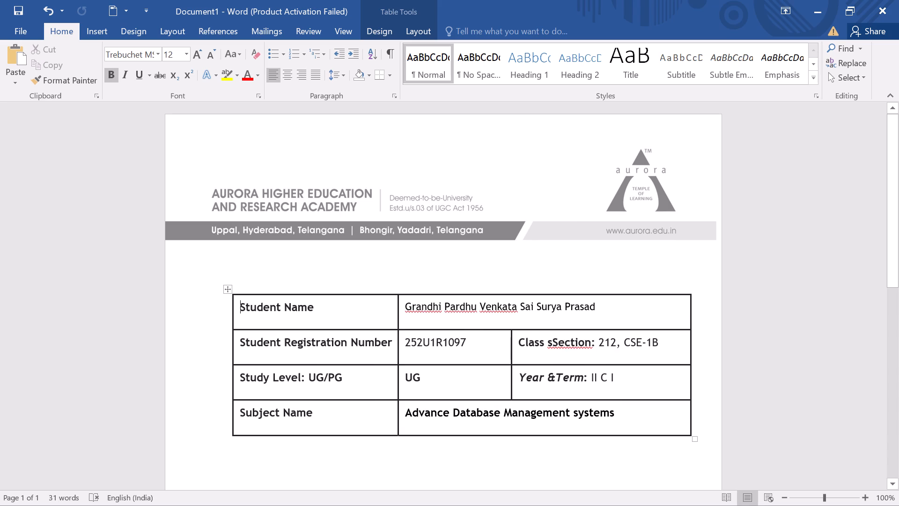
drag(228, 290, 206, 283)
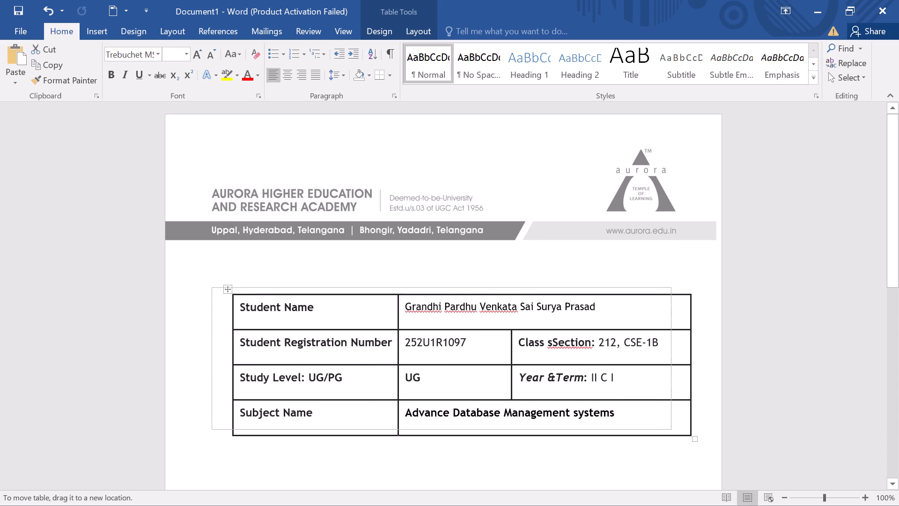
drag(206, 283, 203, 273)
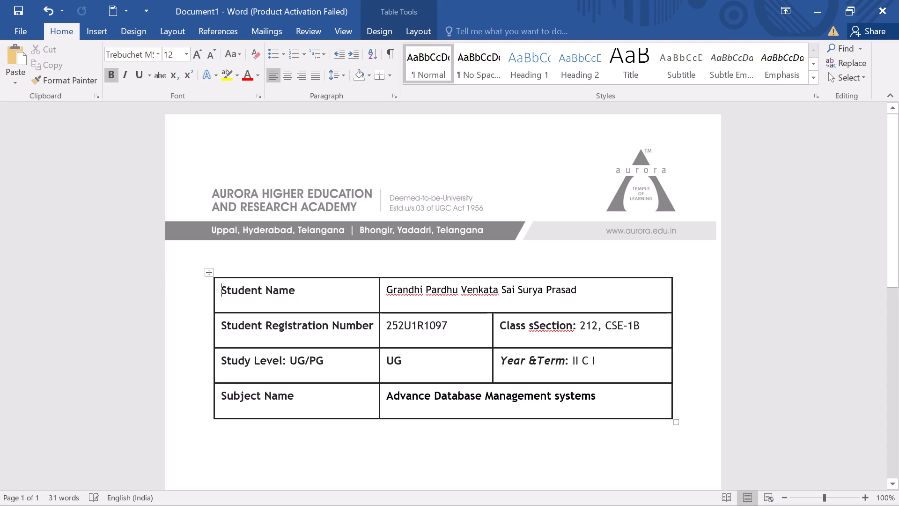
Switch to the LAB - 10 document and copy the two-row table with the assessment name and date of submission.
scroll(346, 432, down, 1)
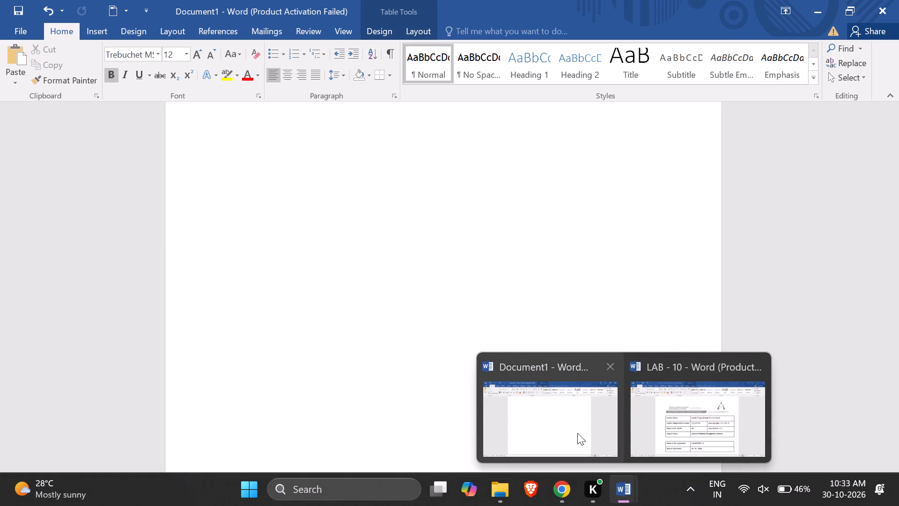
click(650, 419)
scroll(499, 346, down, 1)
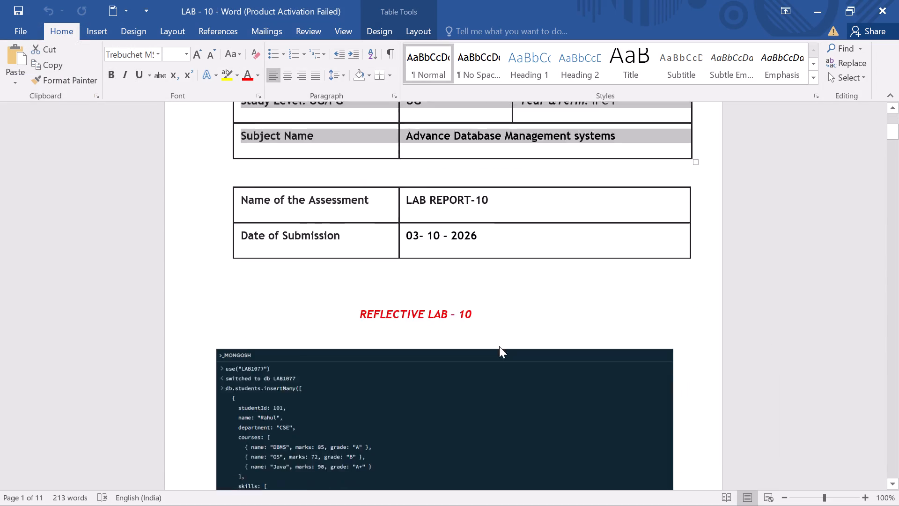
scroll(499, 346, down, 1)
scroll(499, 346, up, 1)
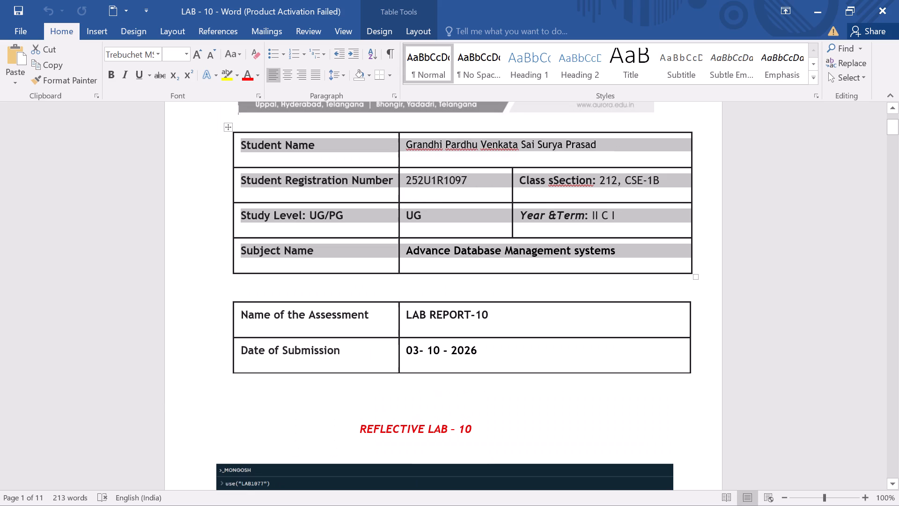
drag(251, 320, 523, 373)
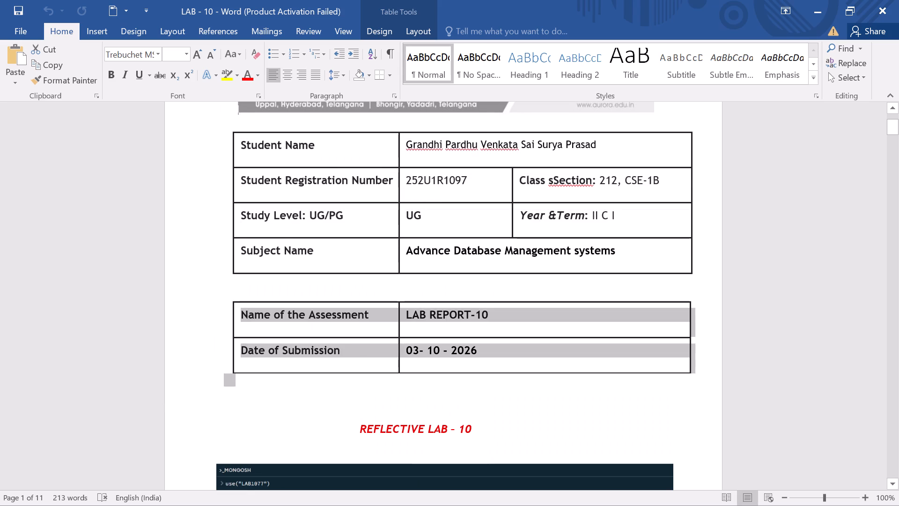
drag(523, 373, 524, 371)
key(ctrl+c)
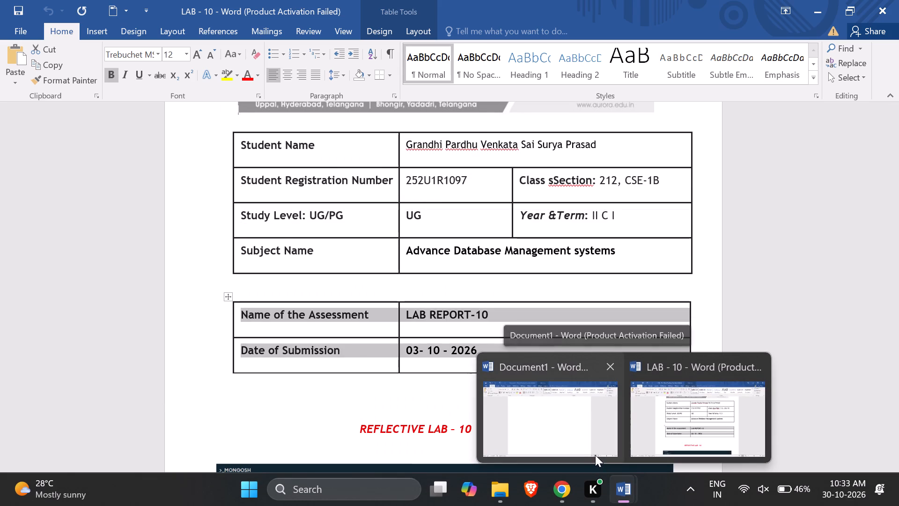
Return to Document1, add blank lines to get below the student details table, and paste the assessment table there.
click(595, 455)
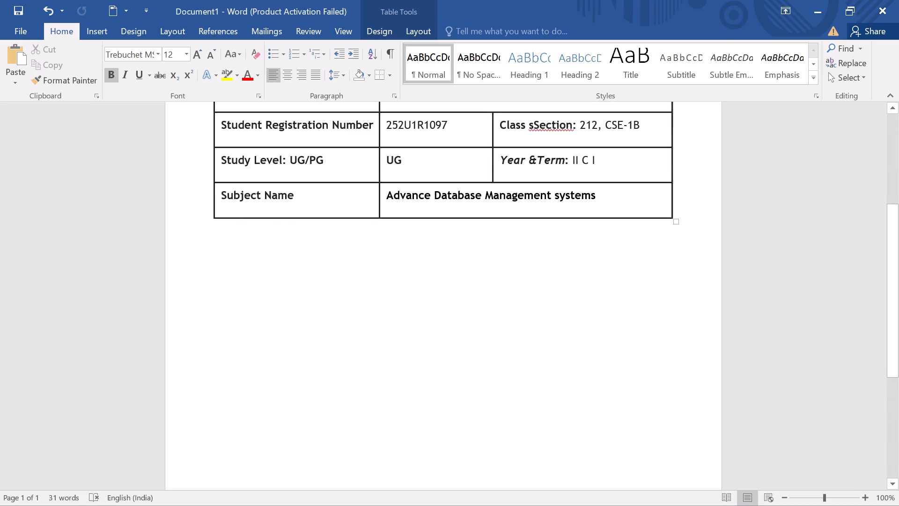
click(686, 200)
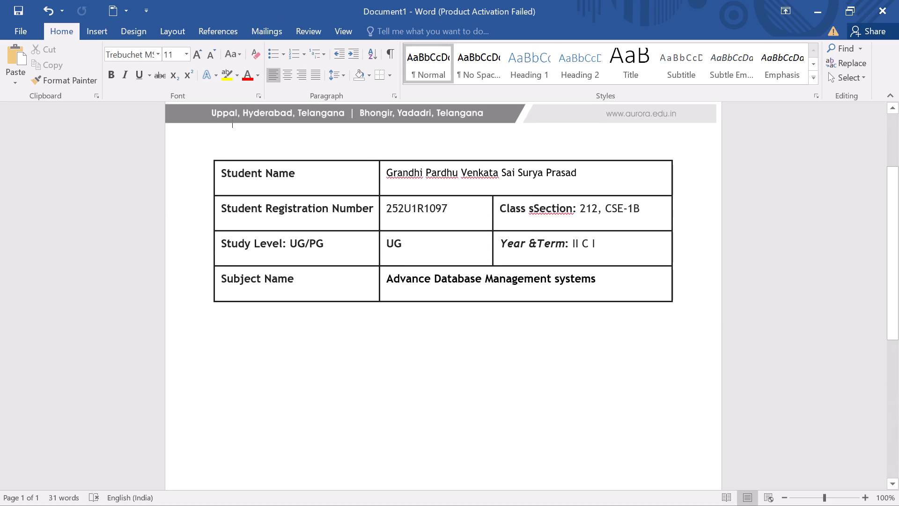
key(Return)
key(Return)
key(Return)
key(Return)
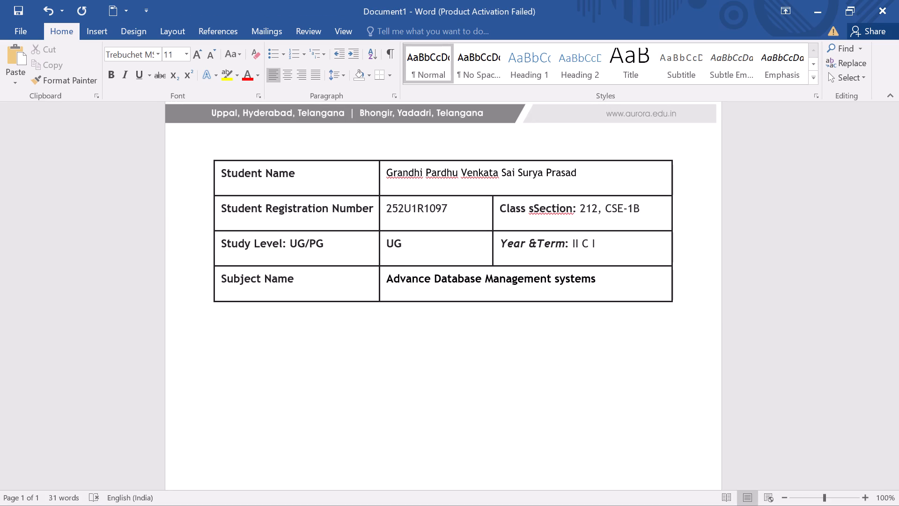
key(Return)
key(BackSpace)
key(ctrl+v)
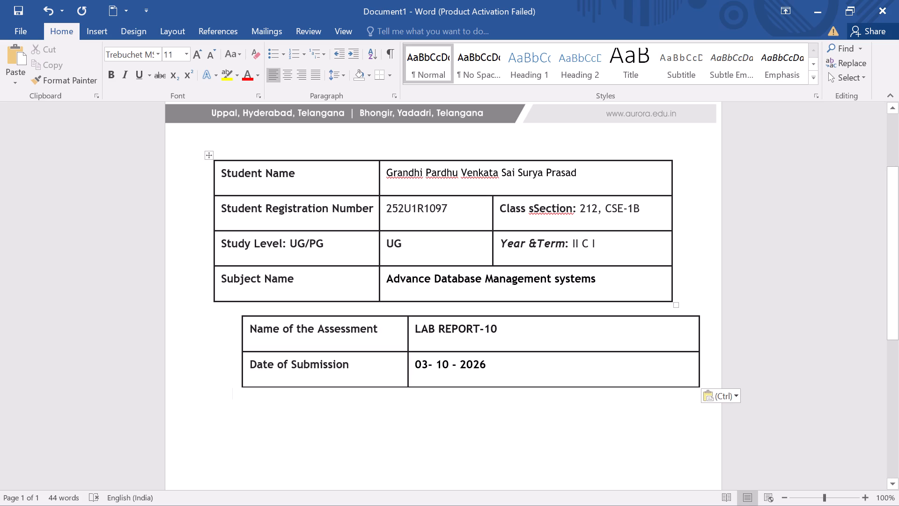
Move the assessment table below the student details table, leaving a gap and lining up their left edges.
drag(239, 313, 236, 314)
drag(236, 314, 210, 323)
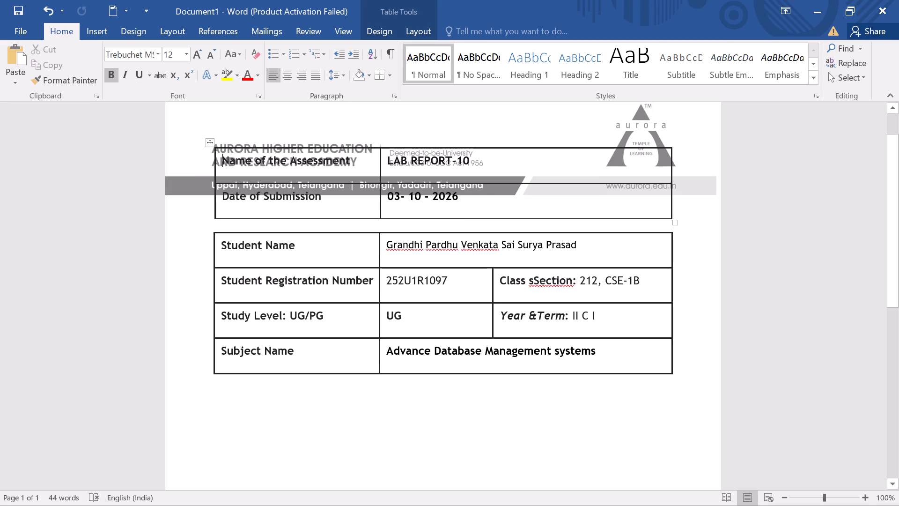
drag(209, 141, 233, 288)
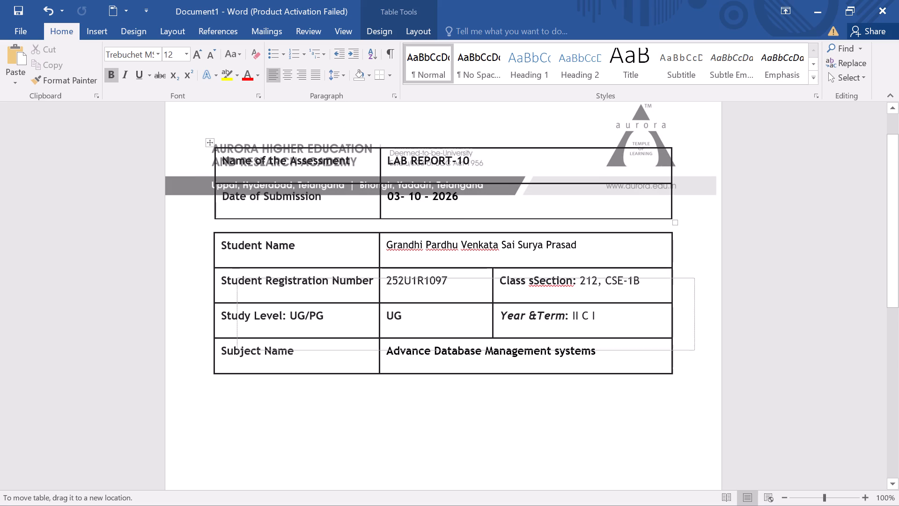
drag(233, 288, 204, 394)
drag(212, 394, 212, 390)
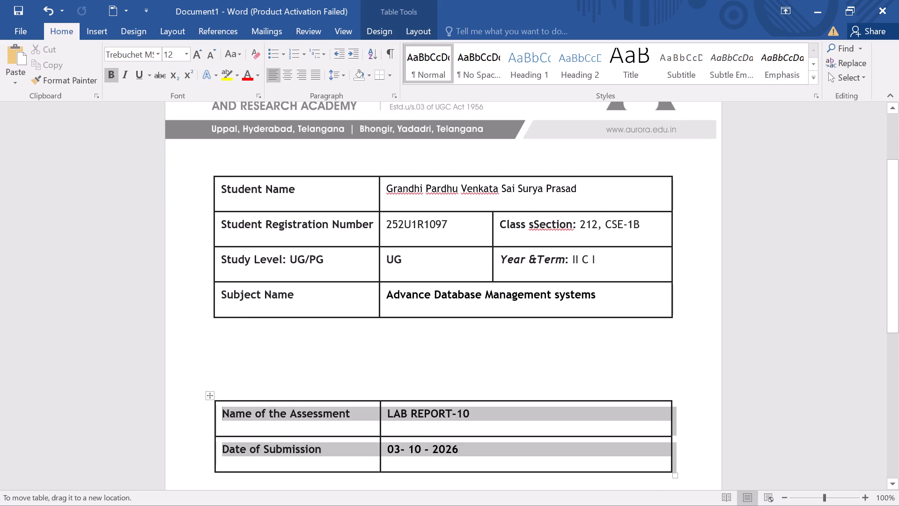
drag(212, 390, 211, 386)
click(183, 412)
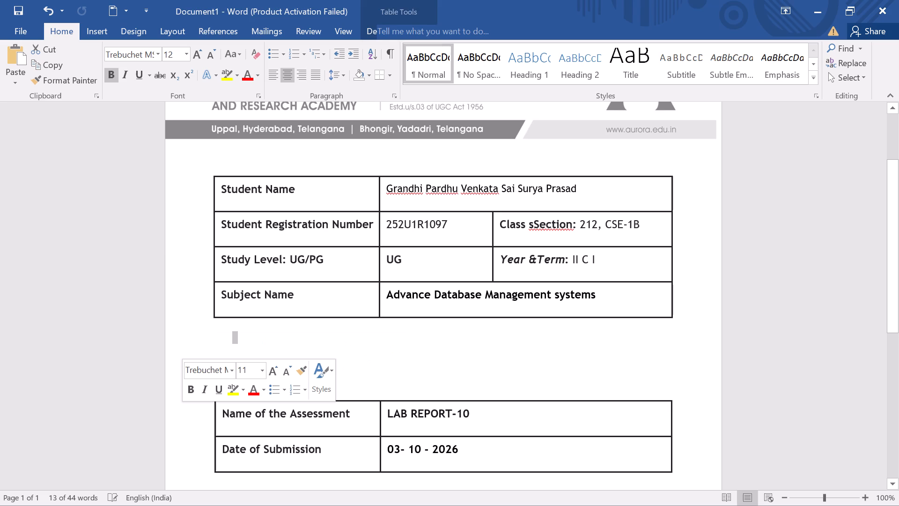
click(66, 447)
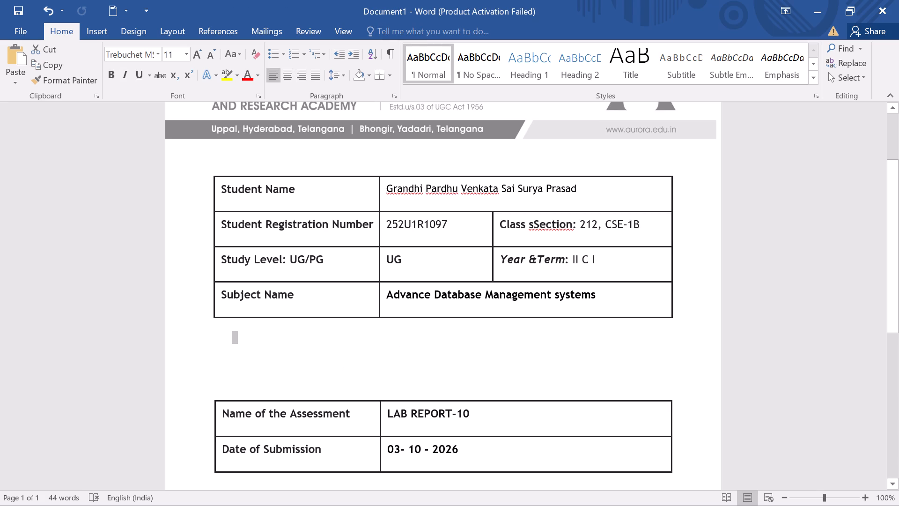
click(207, 409)
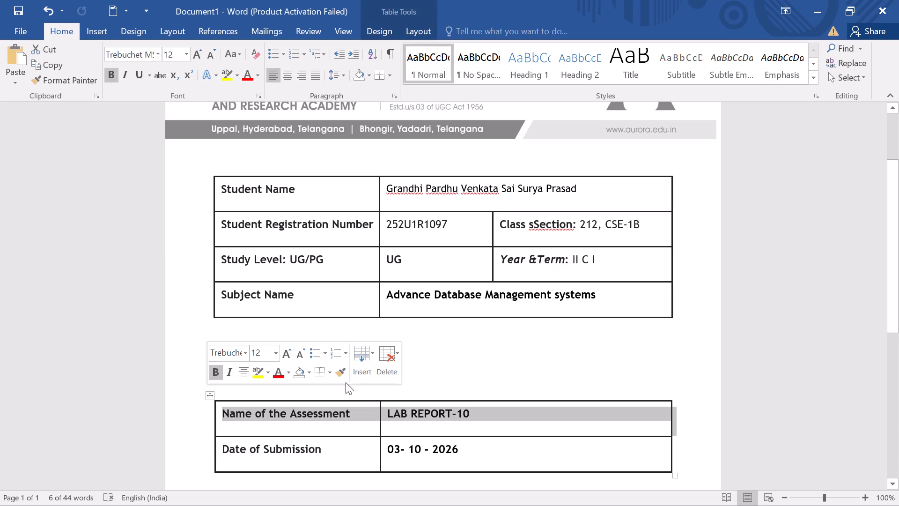
Delete blank lines in the gap between the student details table and the assessment table.
click(477, 365)
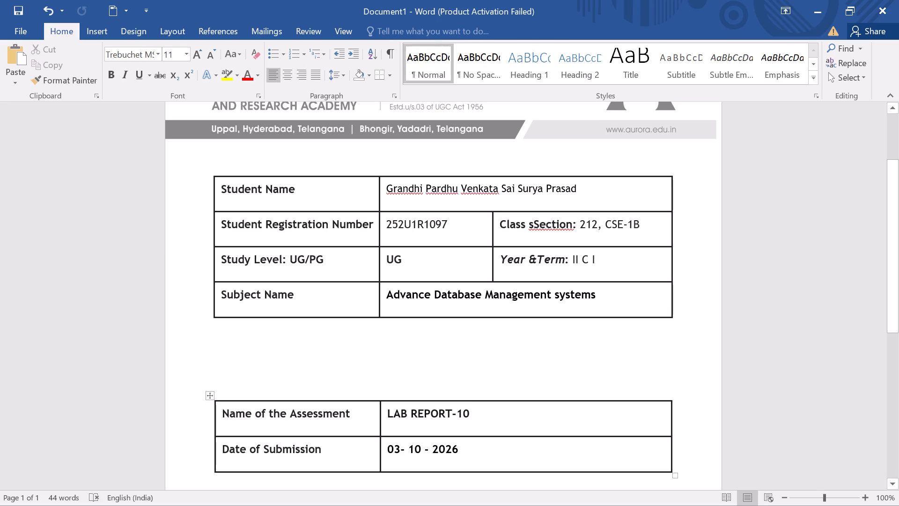
key(Down)
key(Up)
key(BackSpace)
key(BackSpace)
key(BackSpace)
key(BackSpace)
key(BackSpace)
key(BackSpace)
key(BackSpace)
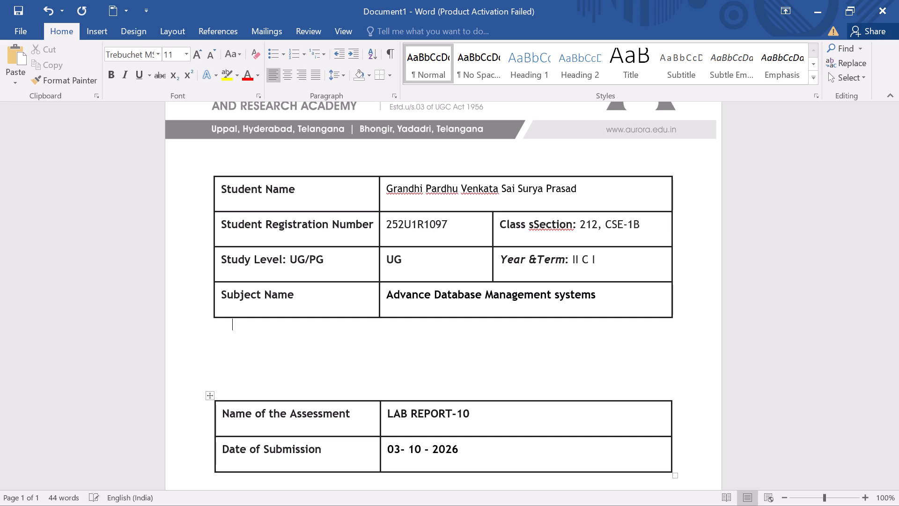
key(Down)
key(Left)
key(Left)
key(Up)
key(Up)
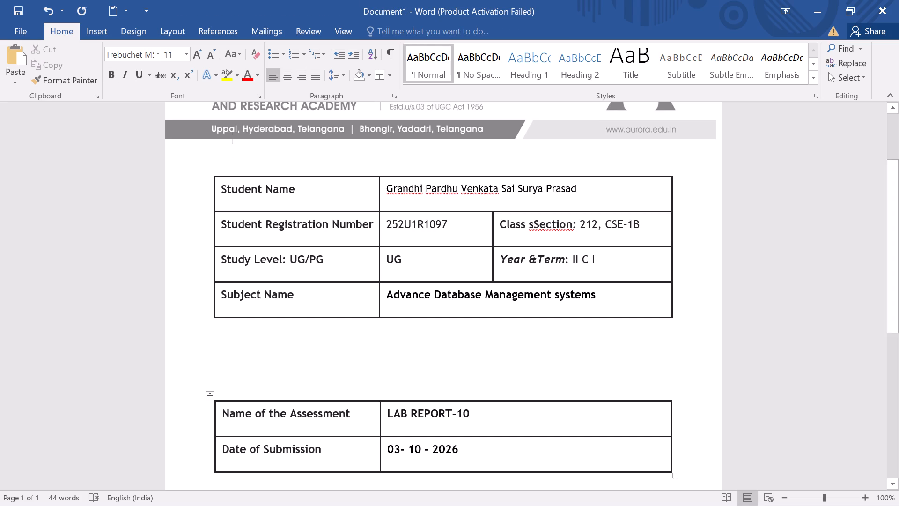
Move the assessment table up close below the student details table, keeping a small gap and lining up their left edges.
drag(208, 398, 201, 364)
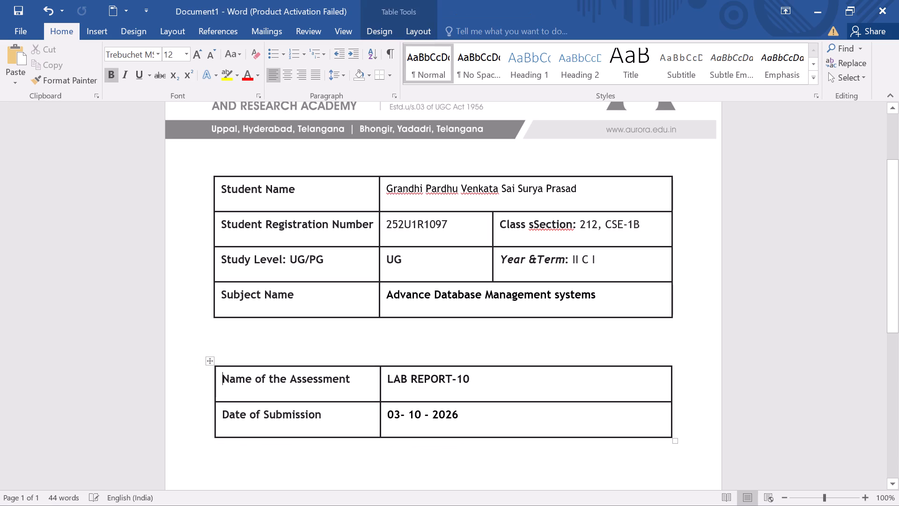
click(209, 362)
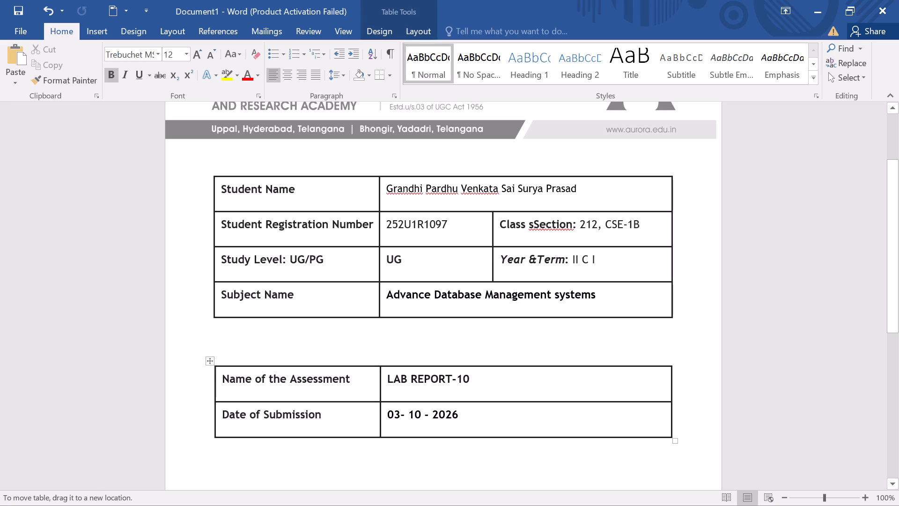
click(211, 362)
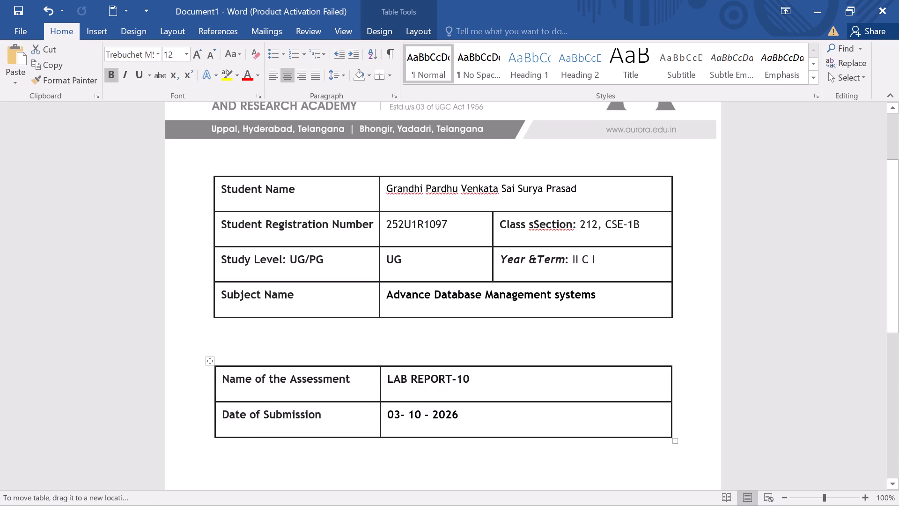
click(209, 363)
drag(209, 363, 194, 356)
click(98, 364)
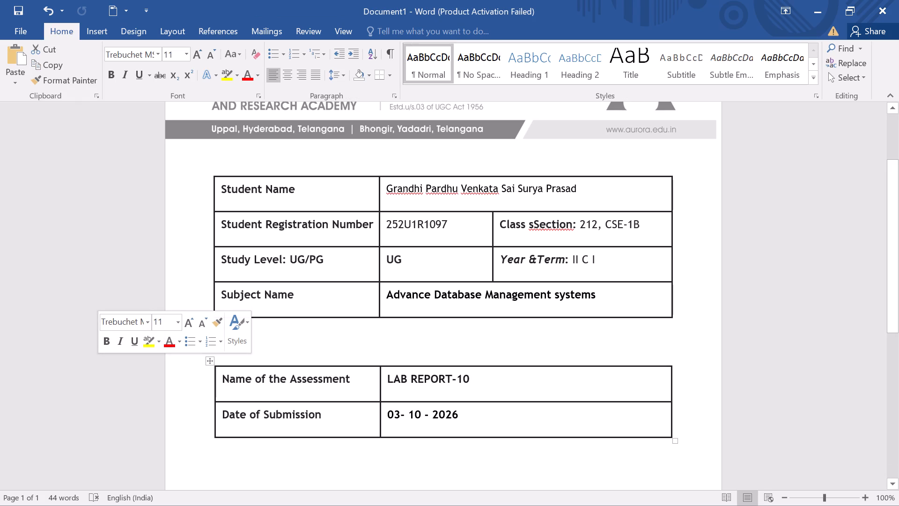
click(210, 362)
drag(211, 362, 178, 338)
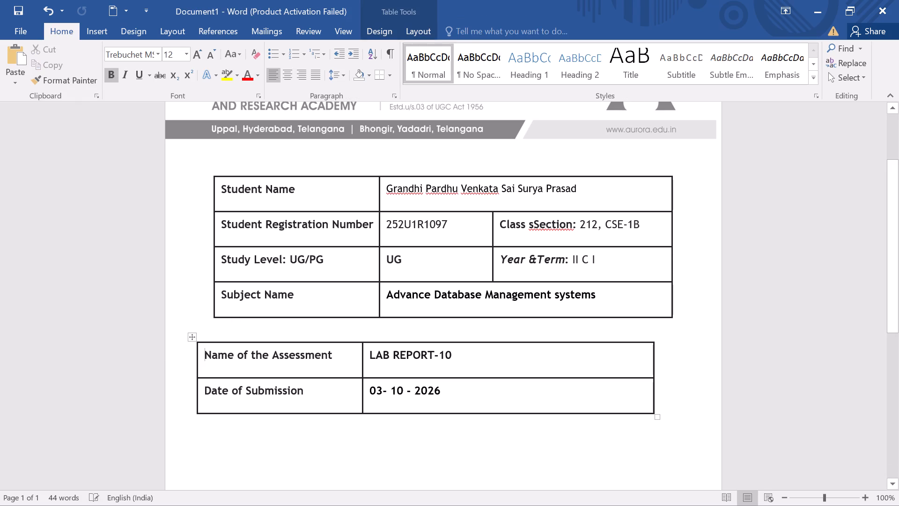
drag(189, 339, 211, 339)
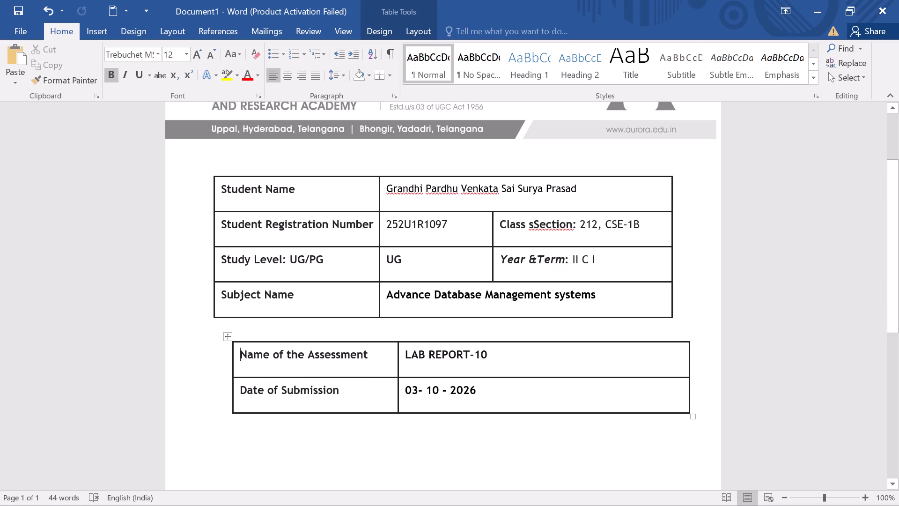
drag(226, 335, 202, 337)
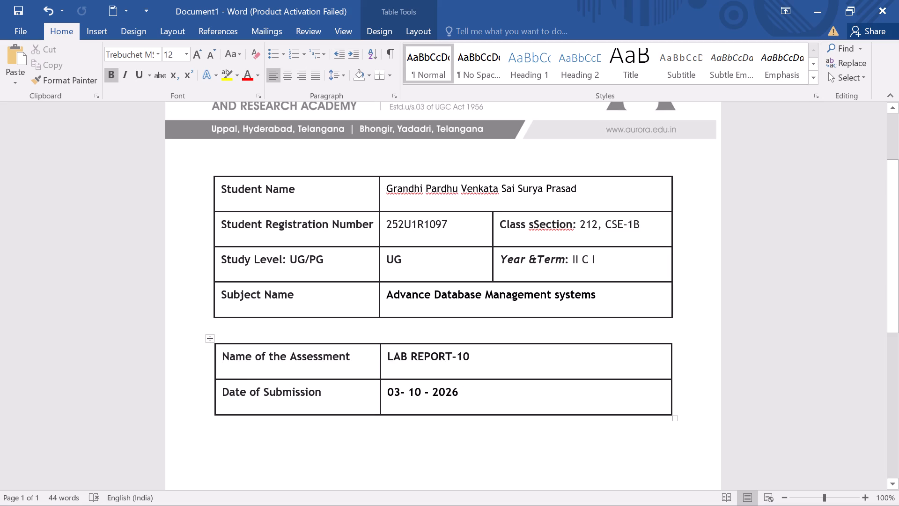
Update the assessment table with the assessment name LAB REPORT-1 and the submission date 30- 10 - 2026.
click(500, 355)
key(BackSpace)
key(BackSpace)
key(BackSpace)
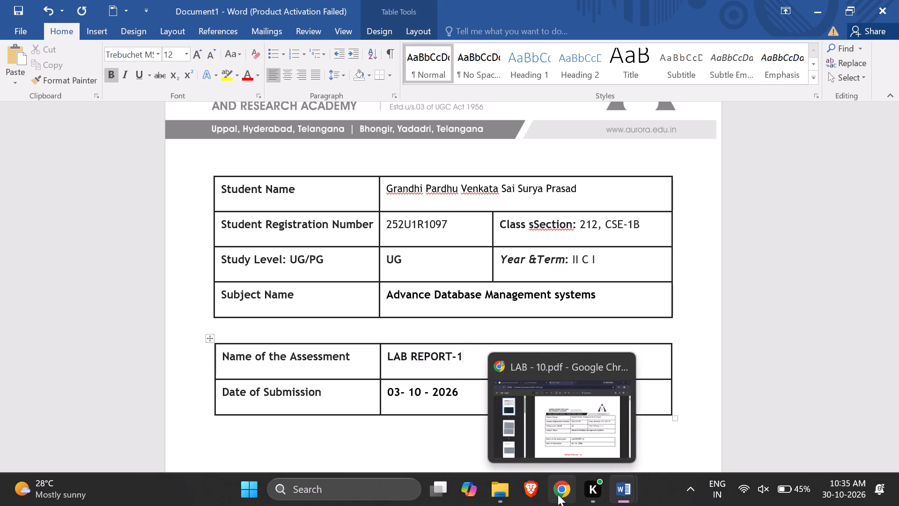
click(397, 395)
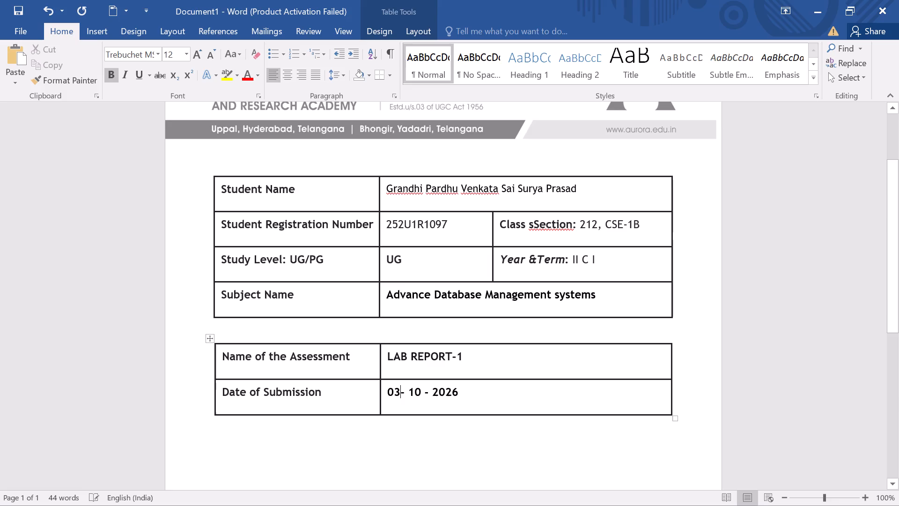
key(BackSpace)
key(BackSpace)
text(30)
Correct the class label to "Class Section" and extend the Year & Term value to II C Ii.
click(532, 226)
key(BackSpace)
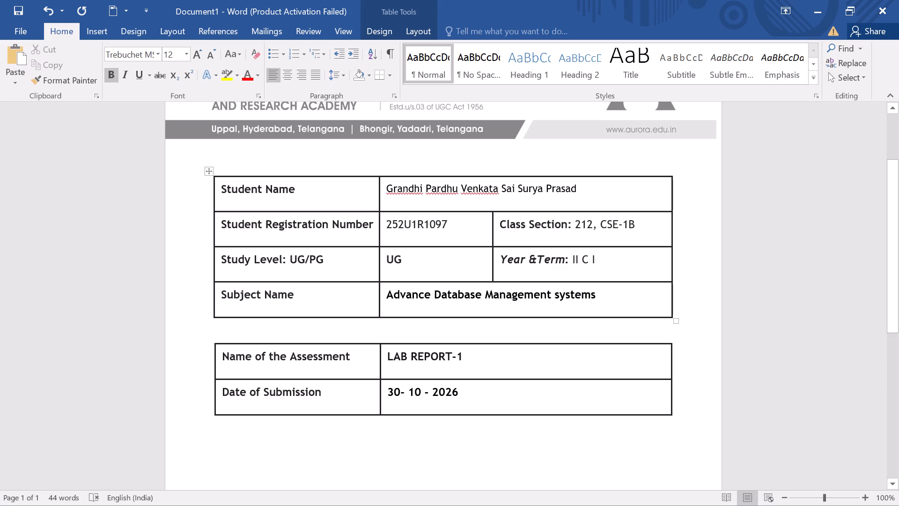
click(597, 261)
key(i)
Clear the subject name value in the student details table.
drag(606, 292, 457, 288)
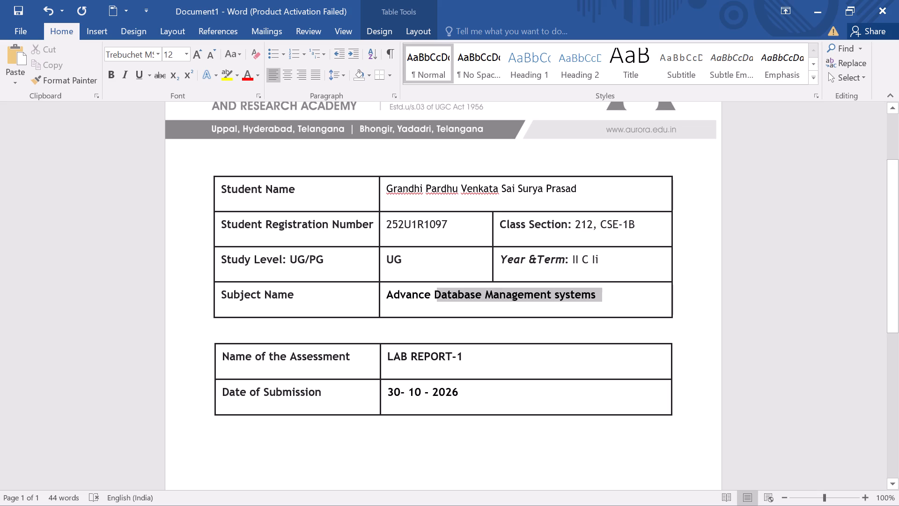
drag(457, 288, 403, 289)
key(BackSpace)
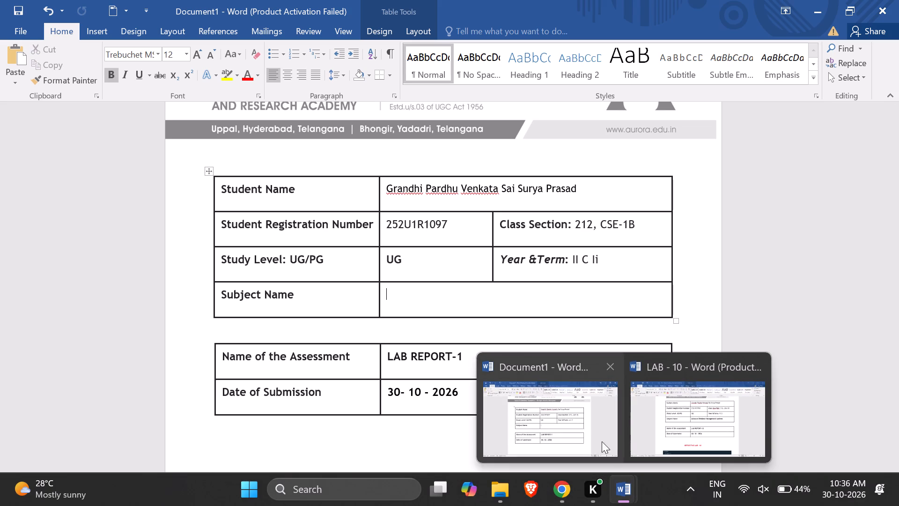
Close the LAB - 10 Word document.
click(760, 365)
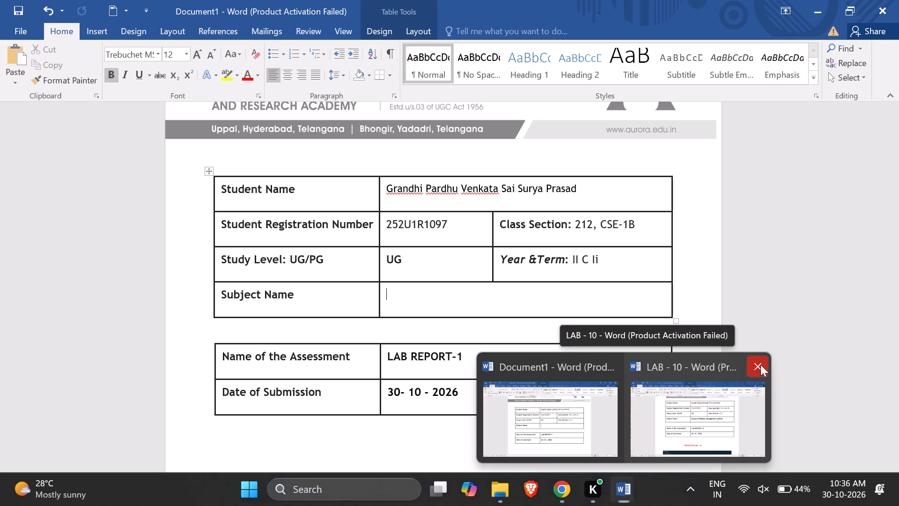
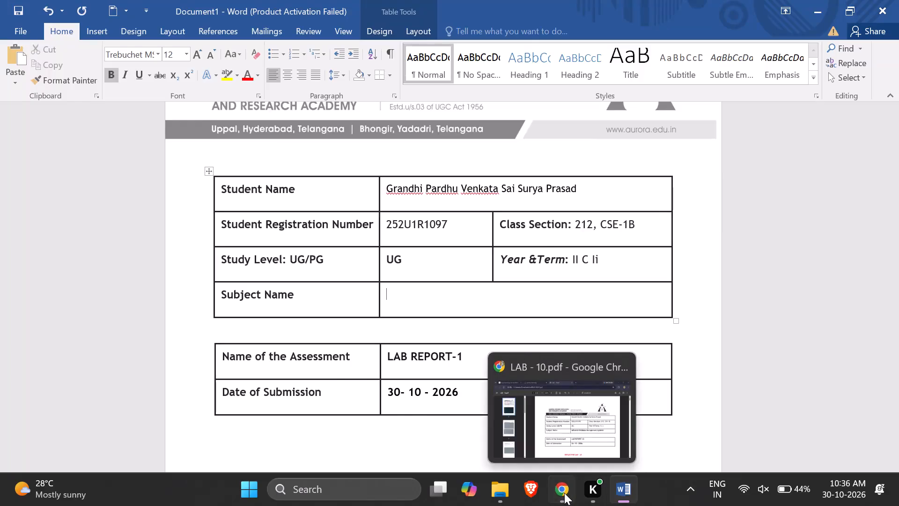
Switch to Chrome and copy the course title Backend Development Fundamentals from its Aurora University assessments page.
click(251, 4)
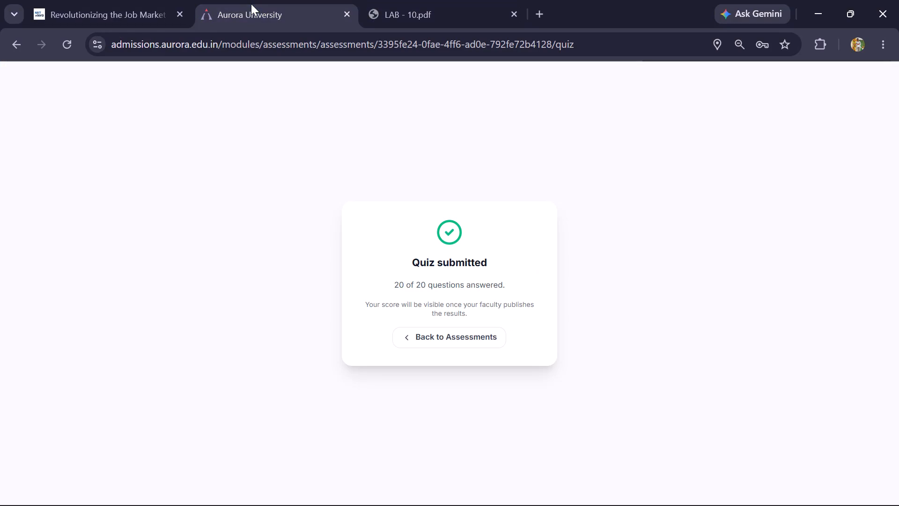
click(12, 35)
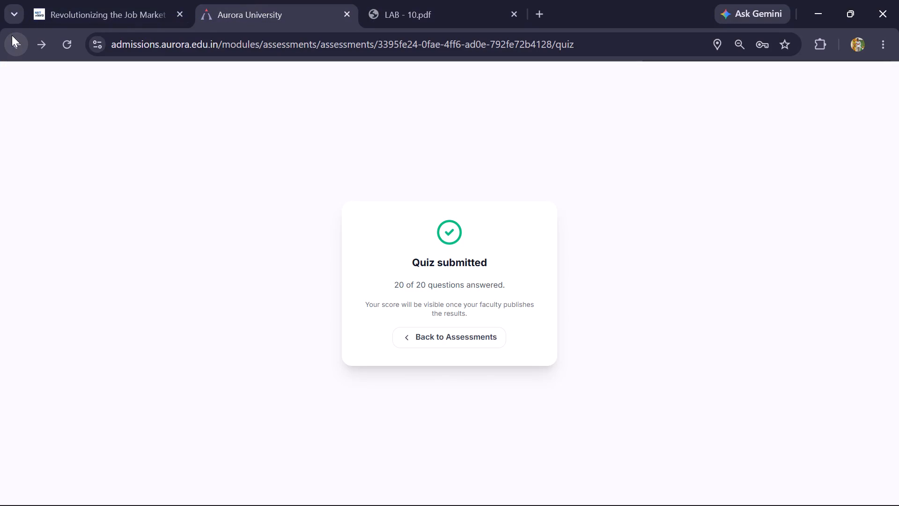
click(12, 35)
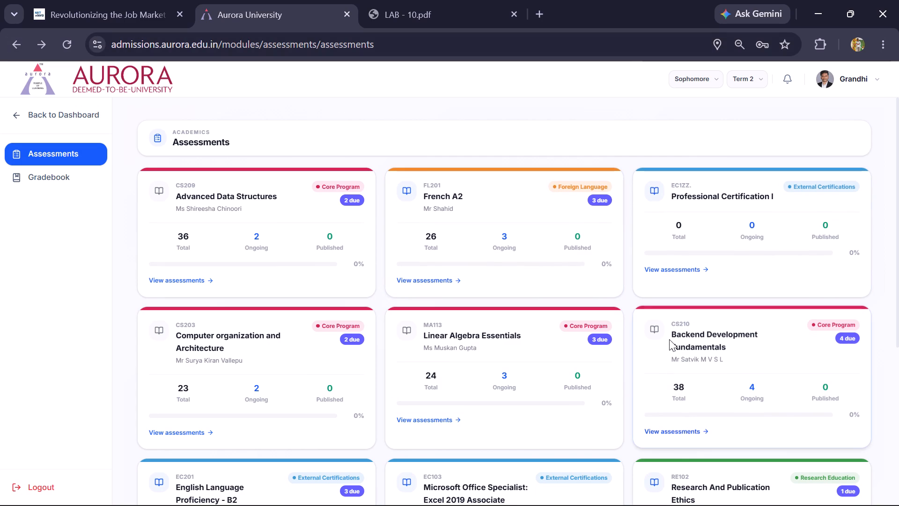
drag(668, 335, 727, 344)
drag(727, 344, 324, 186)
click(324, 186)
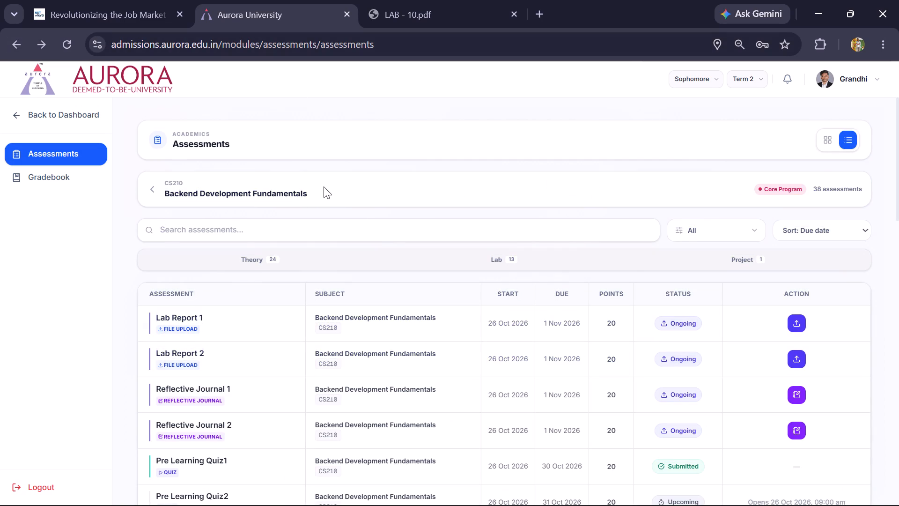
drag(324, 186, 324, 194)
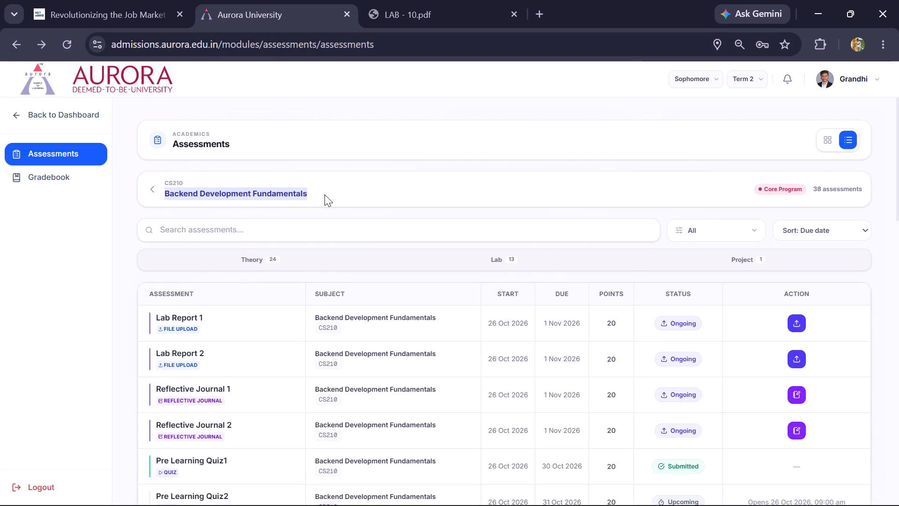
key(ctrl+c)
Back in Word, paste Backend Development Fundamentals as the subject name in the student details table.
click(616, 491)
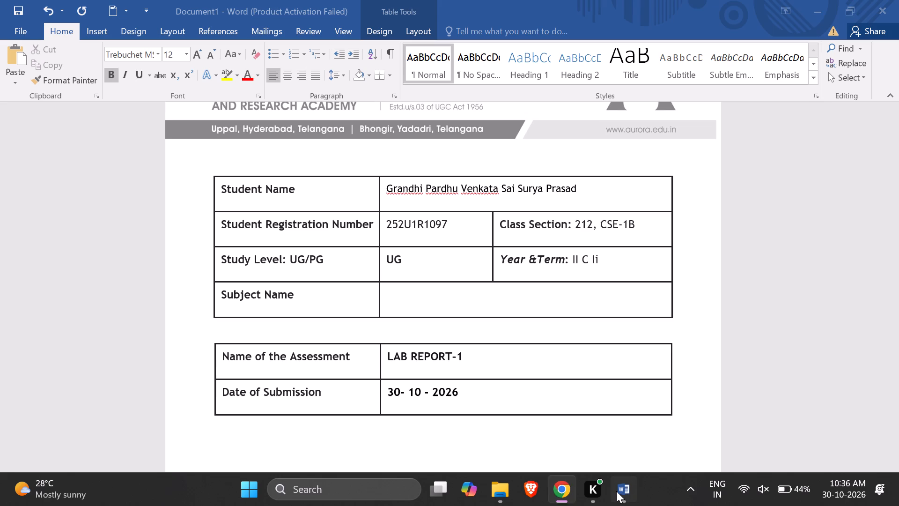
key(ctrl+v)
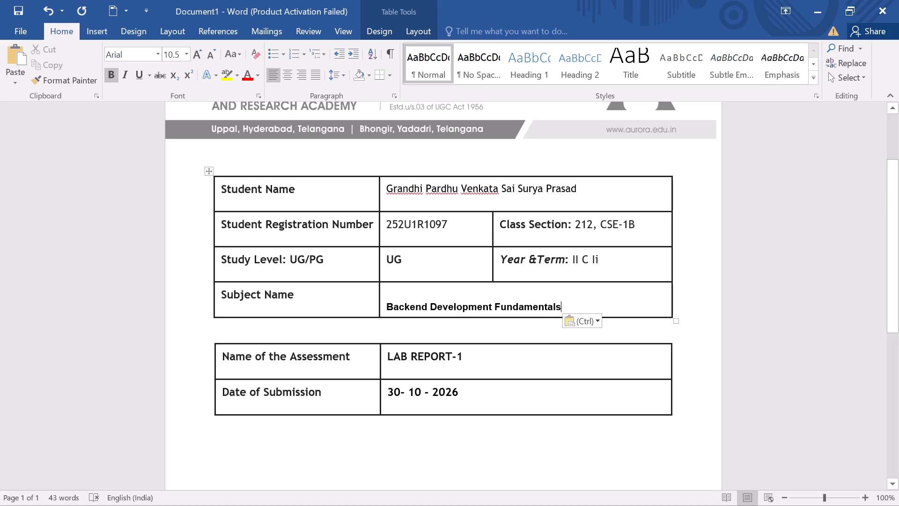
drag(391, 307, 521, 306)
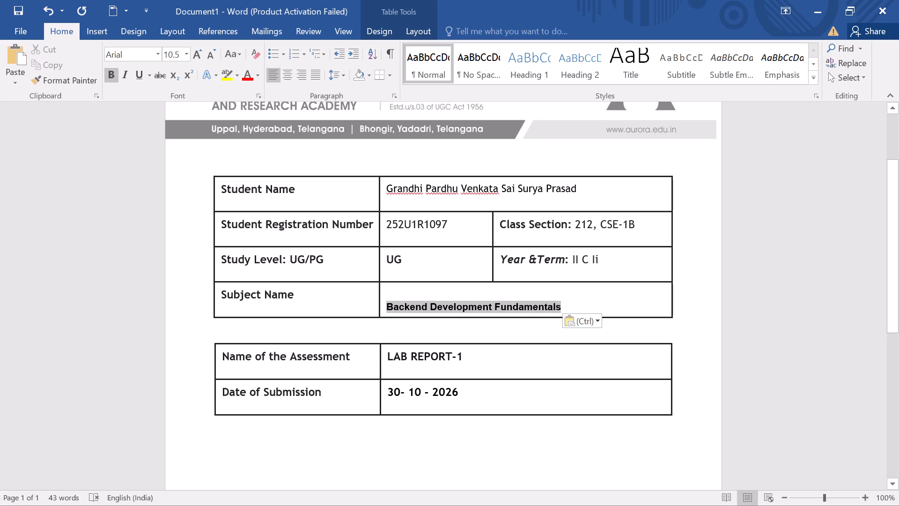
drag(521, 306, 544, 306)
key(BackSpace)
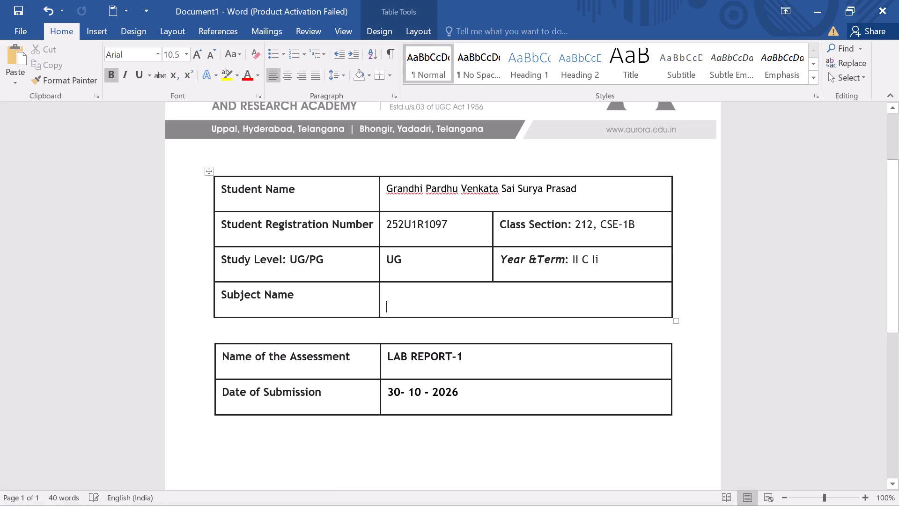
key(BackSpace)
key(ctrl+v)
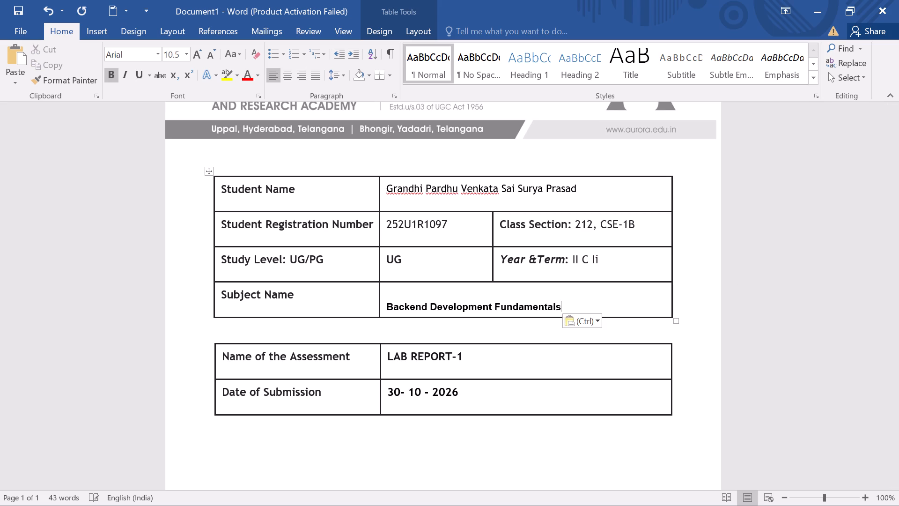
click(328, 327)
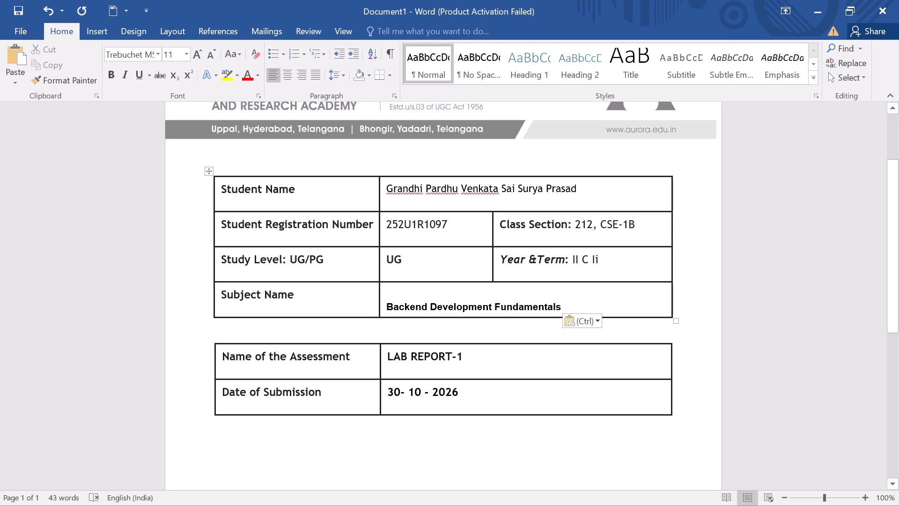
Reduce the height of the Subject Name row slightly in the student details table.
drag(417, 317, 418, 306)
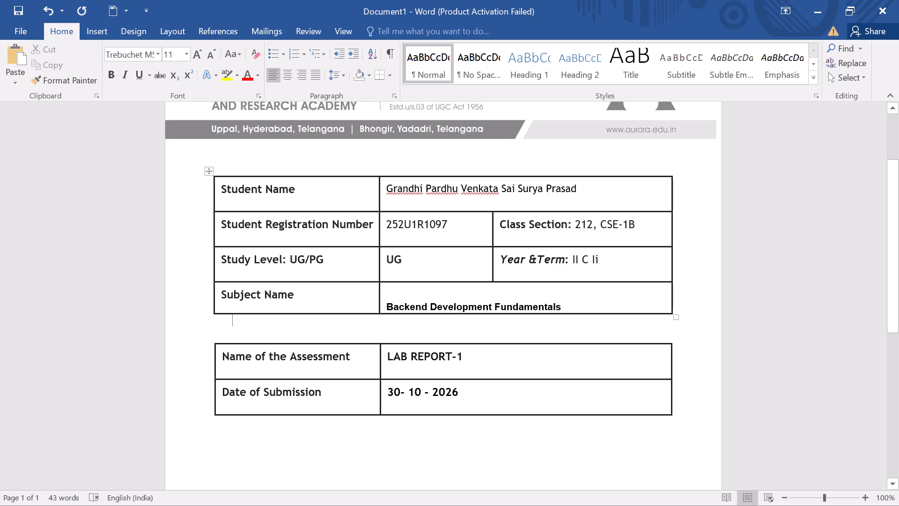
drag(377, 312, 377, 311)
drag(377, 311, 377, 303)
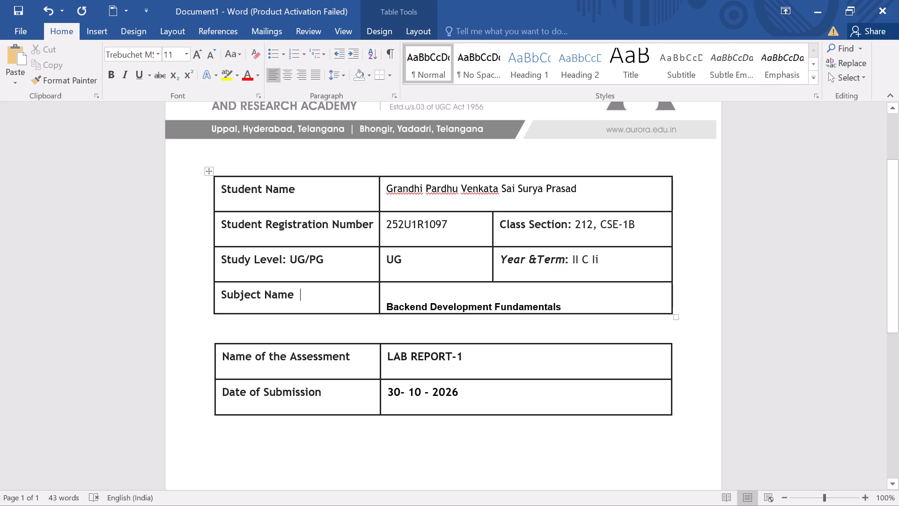
drag(392, 313, 393, 308)
Correct the Year & Term value to II C II.
click(604, 255)
key(BackSpace)
key(BackSpace)
key(BackSpace)
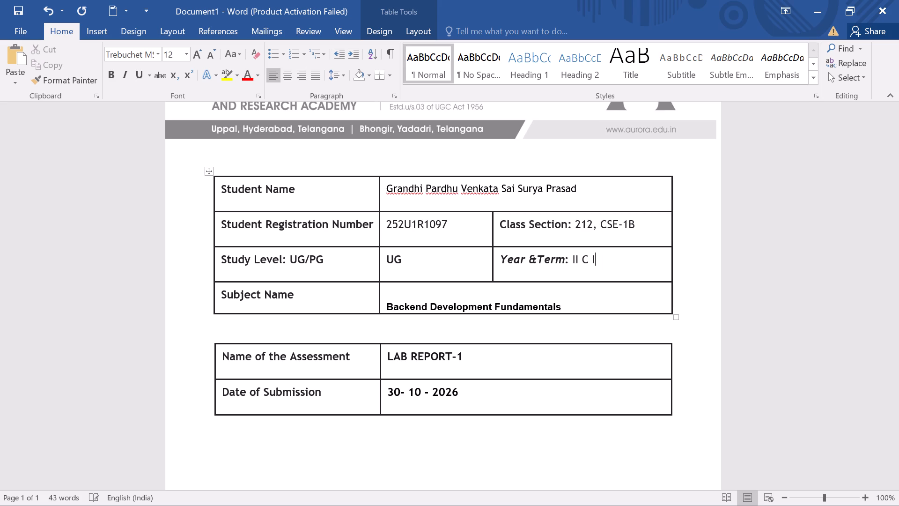
key(shift+i)
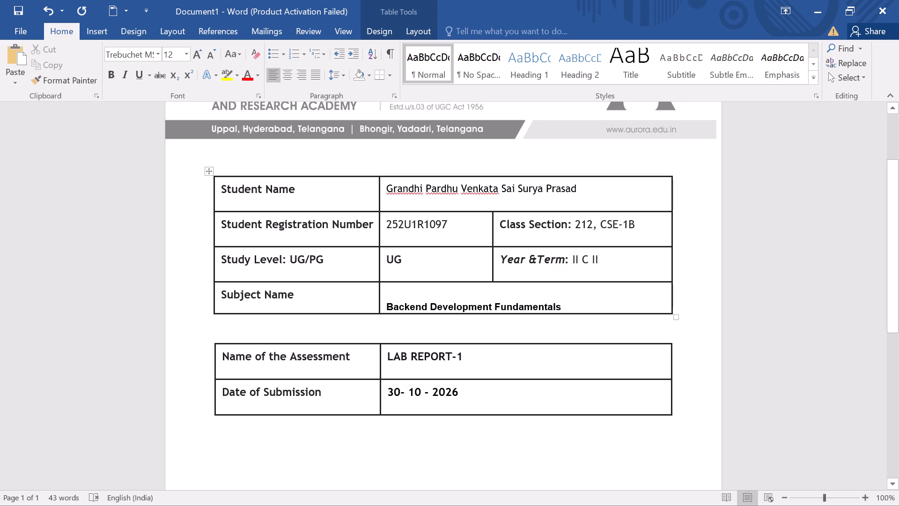
Add blank lines so that new content can start just below the assessment table.
scroll(595, 297, down, 1)
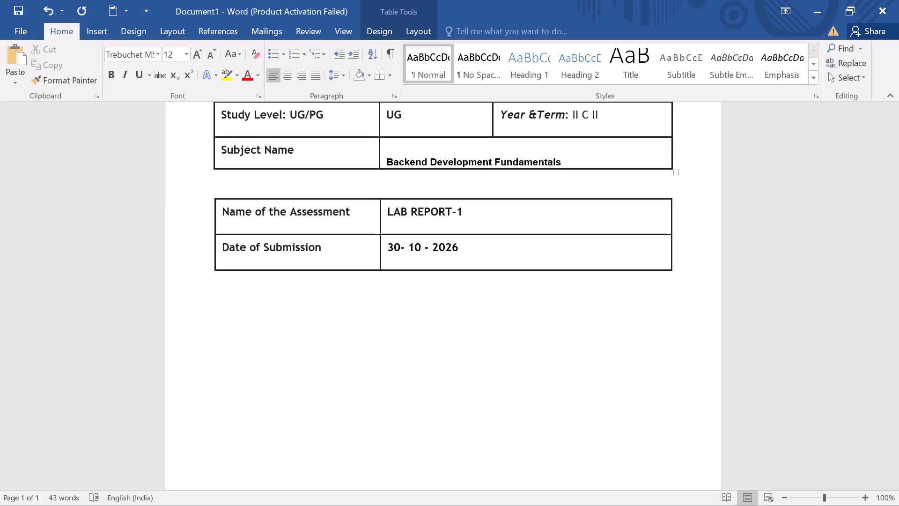
scroll(595, 297, up, 2)
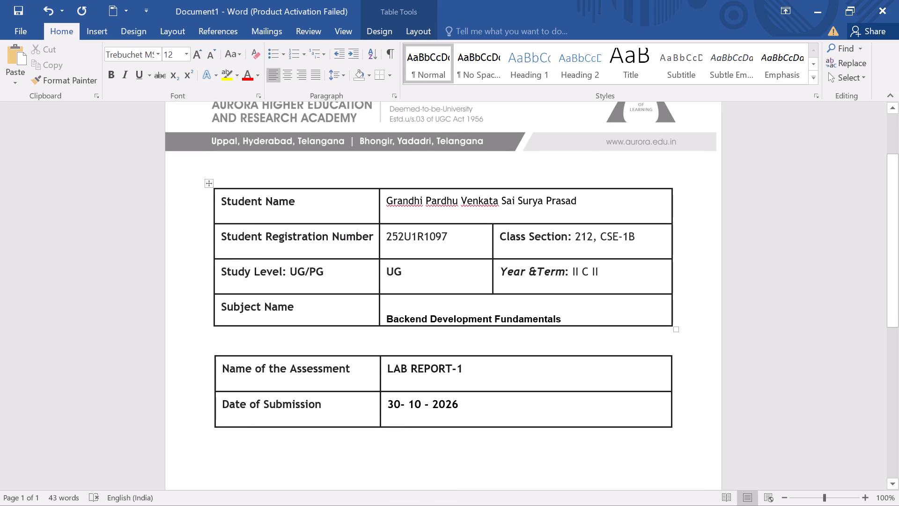
scroll(595, 297, down, 1)
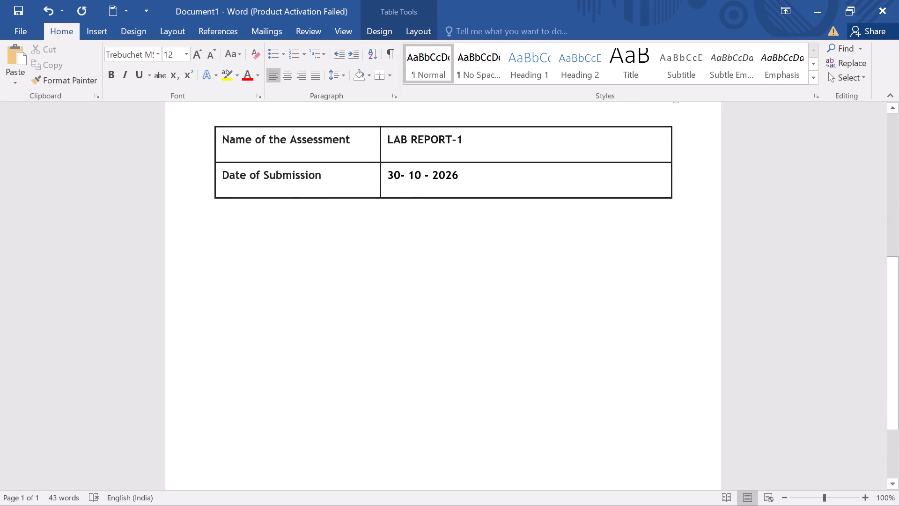
click(279, 243)
key(Down)
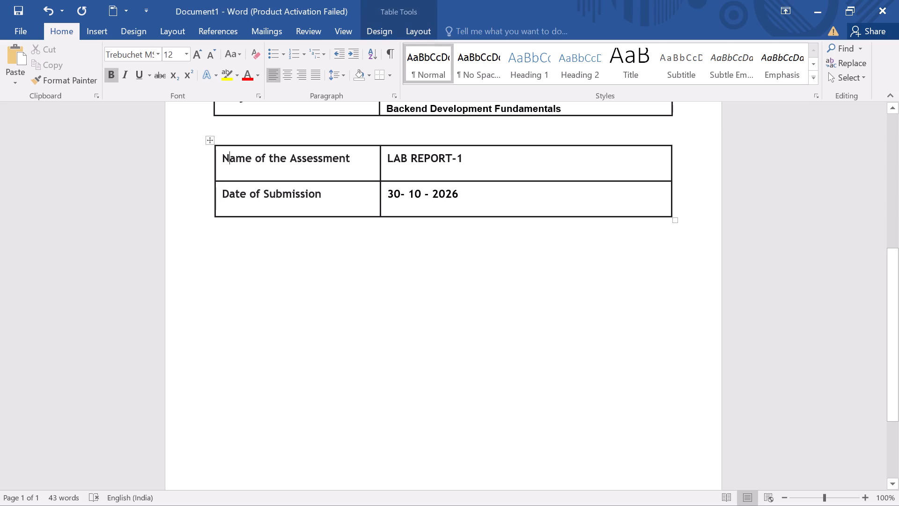
key(Down)
key(Down)
key(Down)
key(Right)
key(Right)
key(Right)
key(Right)
key(Right)
key(Right)
key(Right)
key(Right)
key(Right)
key(Right)
key(Right)
key(Right)
key(Right)
key(Right)
key(Right)
key(Right)
key(Right)
key(Right)
key(Right)
key(Right)
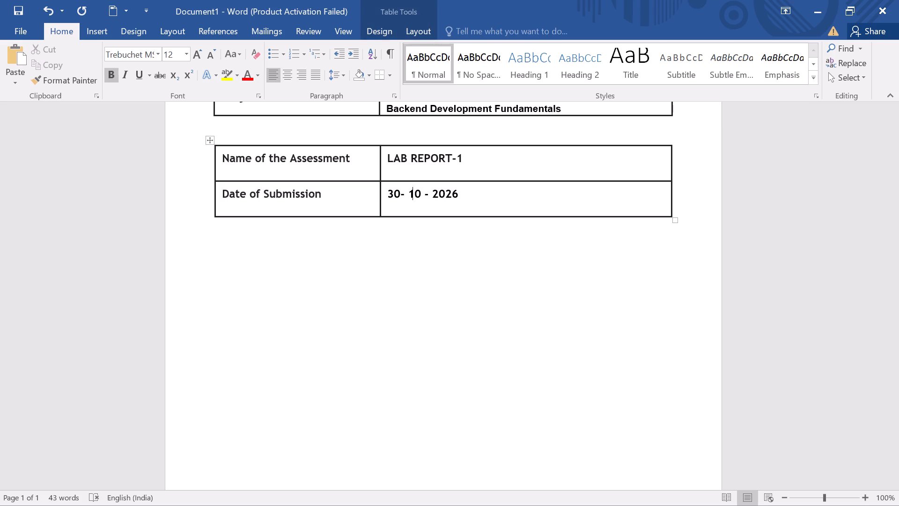
key(Return)
key(Return)
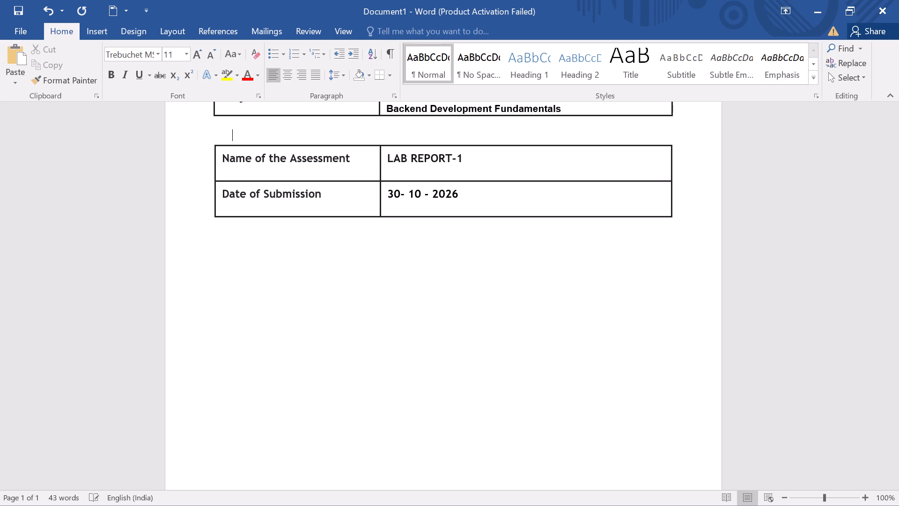
key(Return)
key(Return)
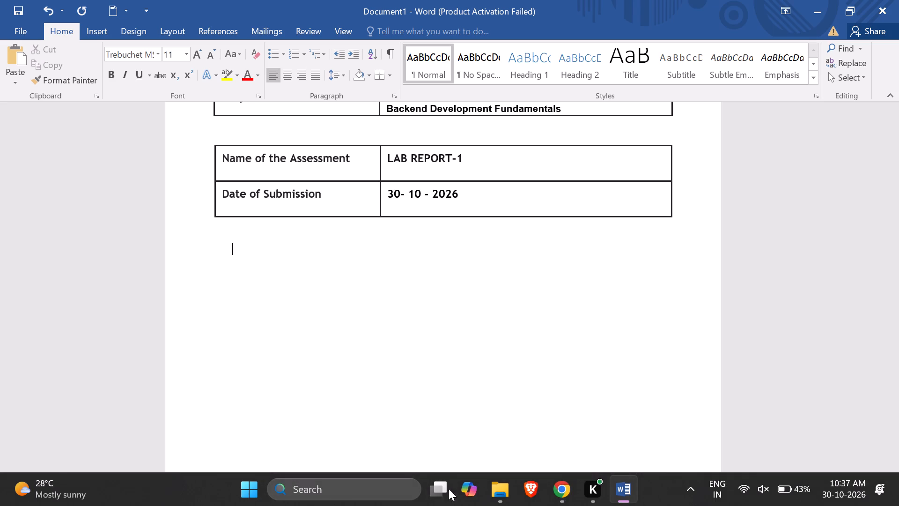
Switch to Chrome and close the Aurora University and LAB - 10.pdf pages, leaving the coding practice question open.
click(567, 486)
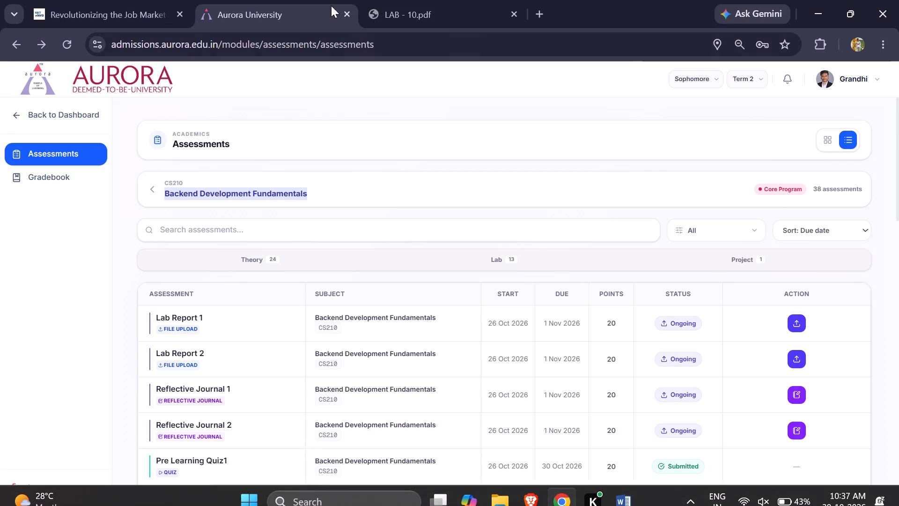
click(348, 10)
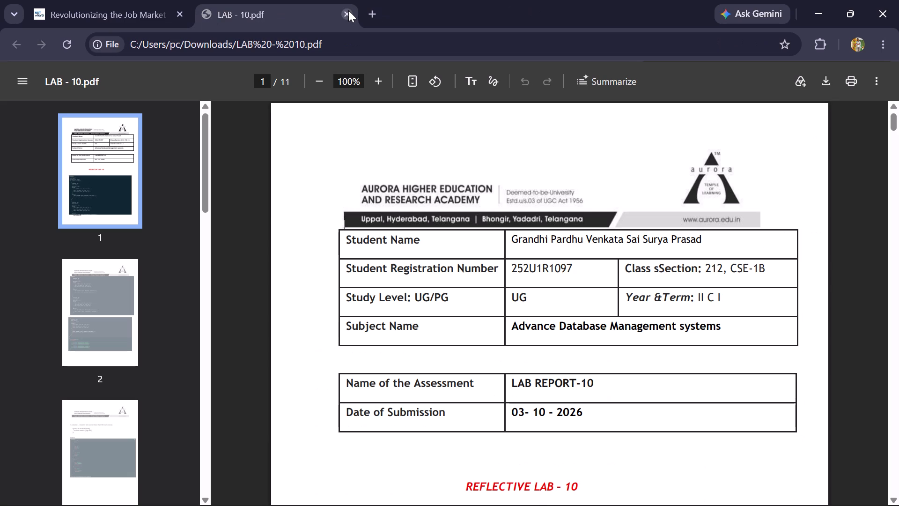
click(348, 10)
click(110, 0)
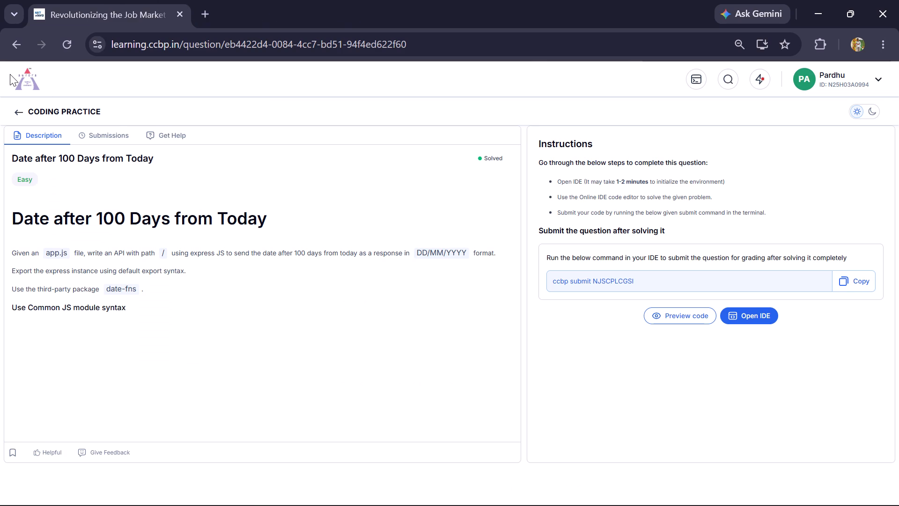
Capture the Date after 100 Days from Today question page and paste it below the Word assessment table, followed by a new line.
key(Print)
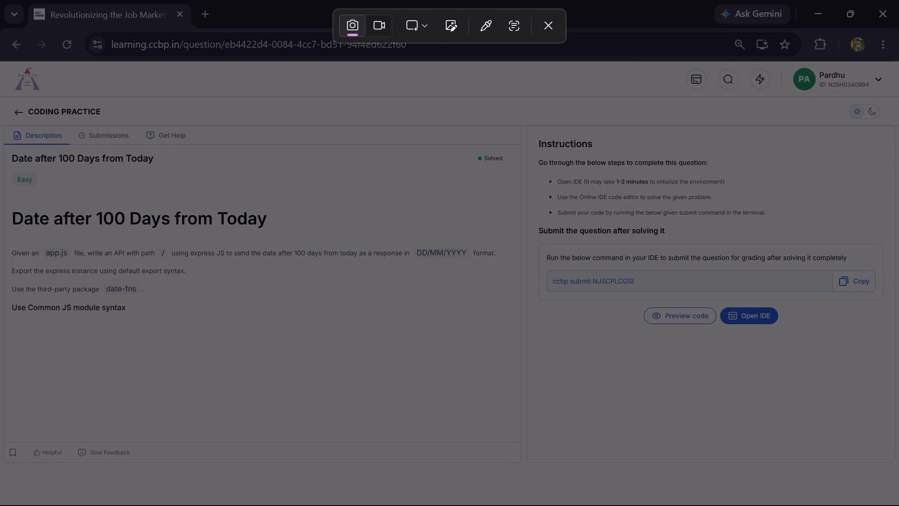
drag(1, 65, 898, 505)
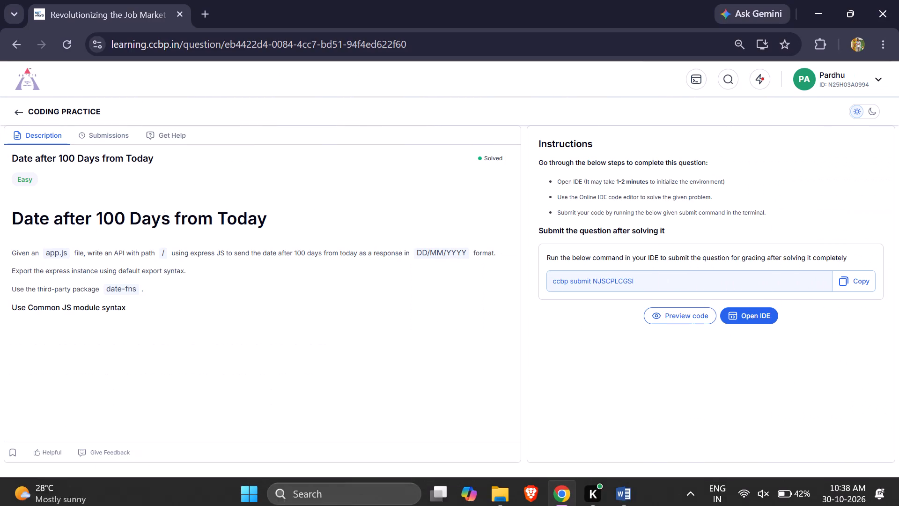
click(621, 501)
key(ctrl+v)
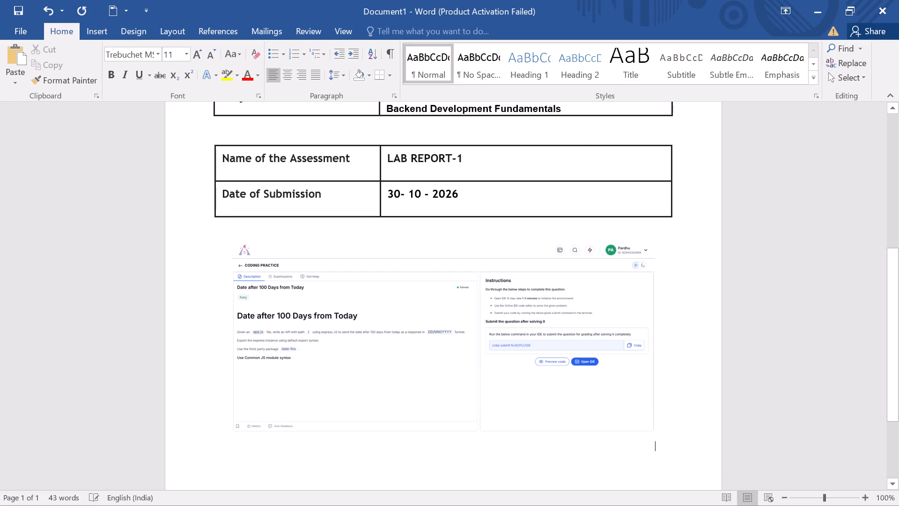
key(Return)
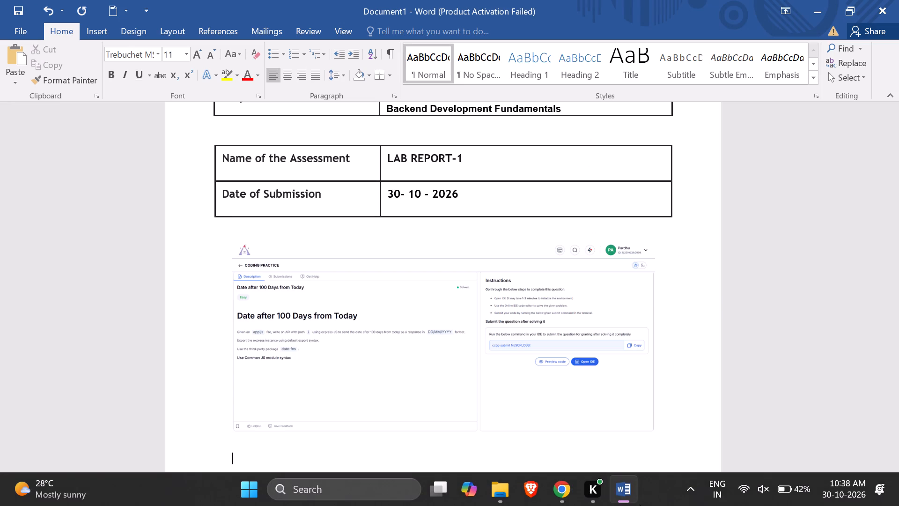
Switch to Chrome and open the online IDE for the Date after 100 Days from Today question.
click(563, 485)
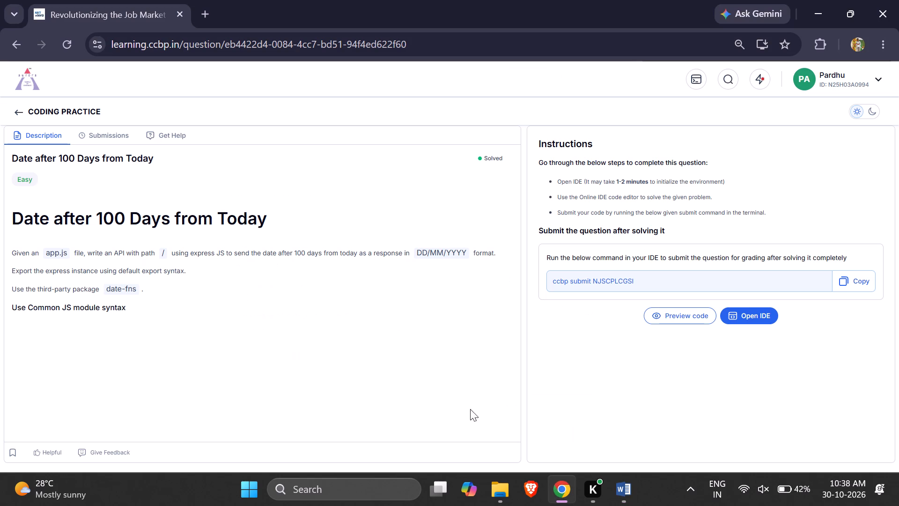
click(741, 317)
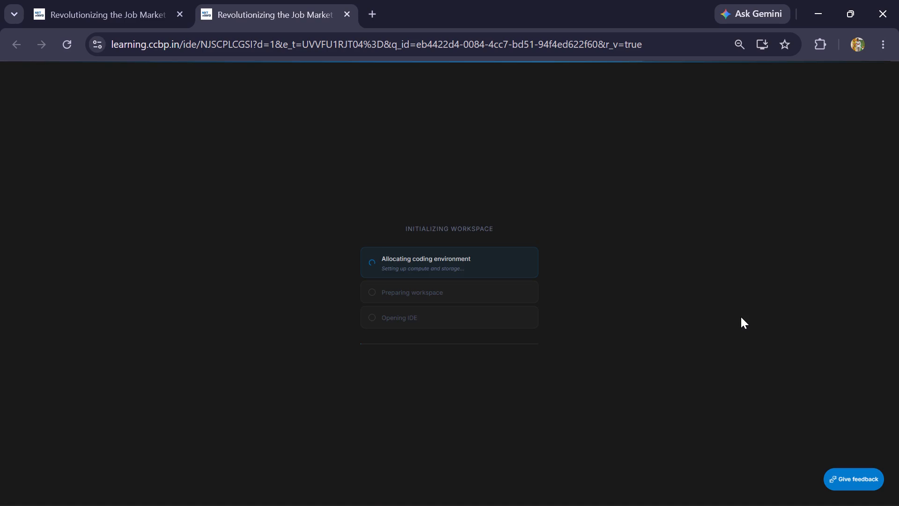
Open app.js from the coding-practice-3a folder once the IDE workspace has loaded.
click(507, 302)
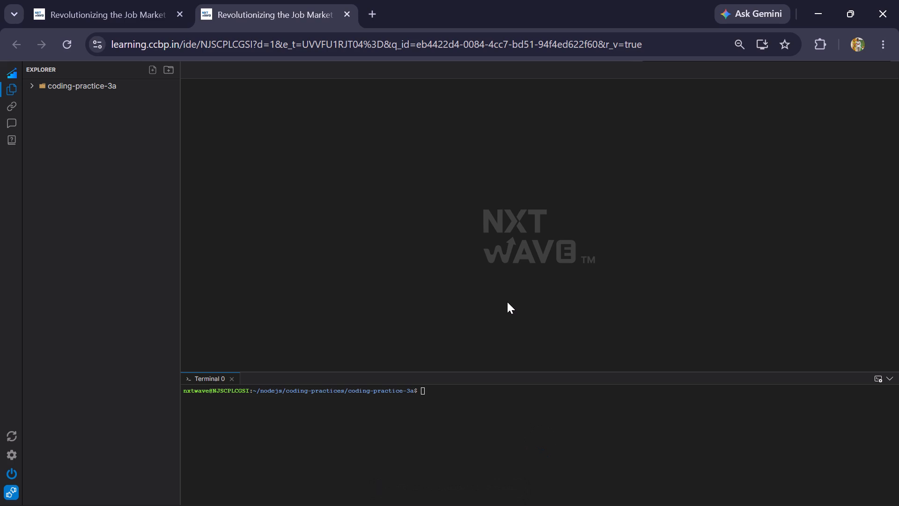
click(107, 81)
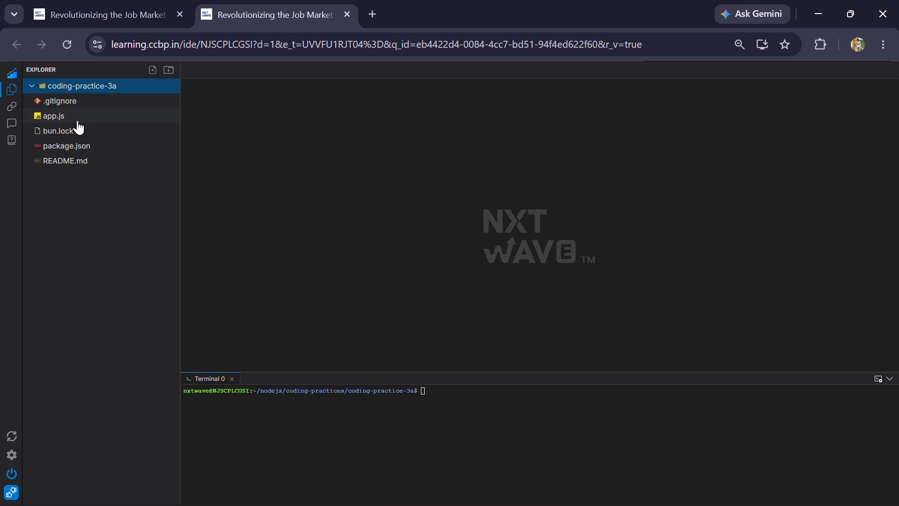
click(77, 120)
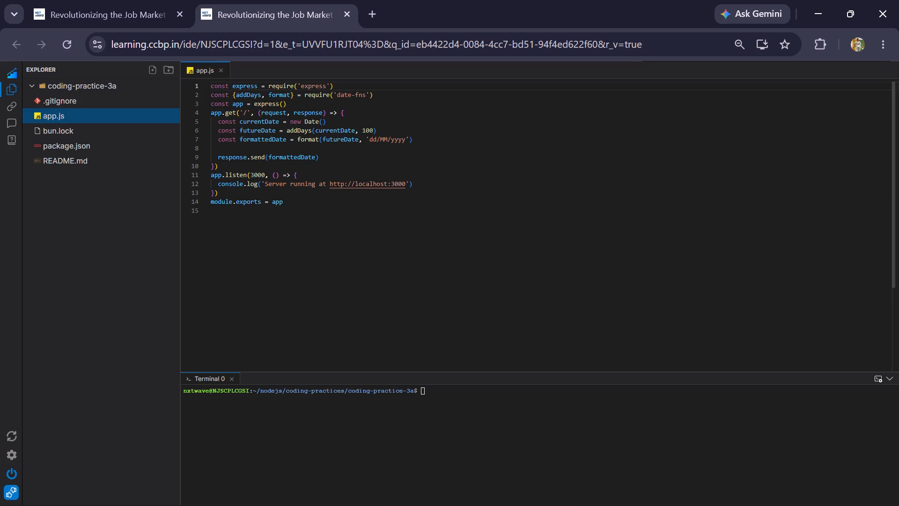
Copy the submit command from the question page and run ccbp submit NJSCPLCGSI in the IDE terminal.
click(107, 0)
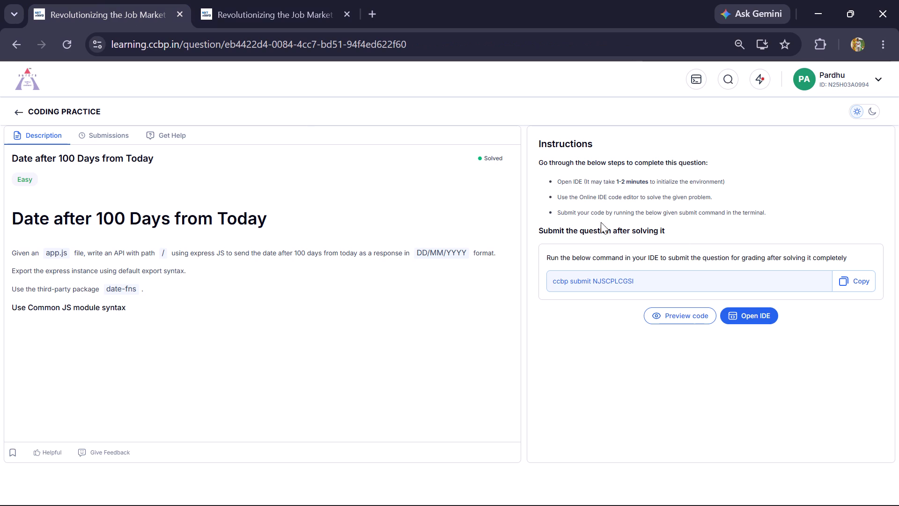
click(834, 285)
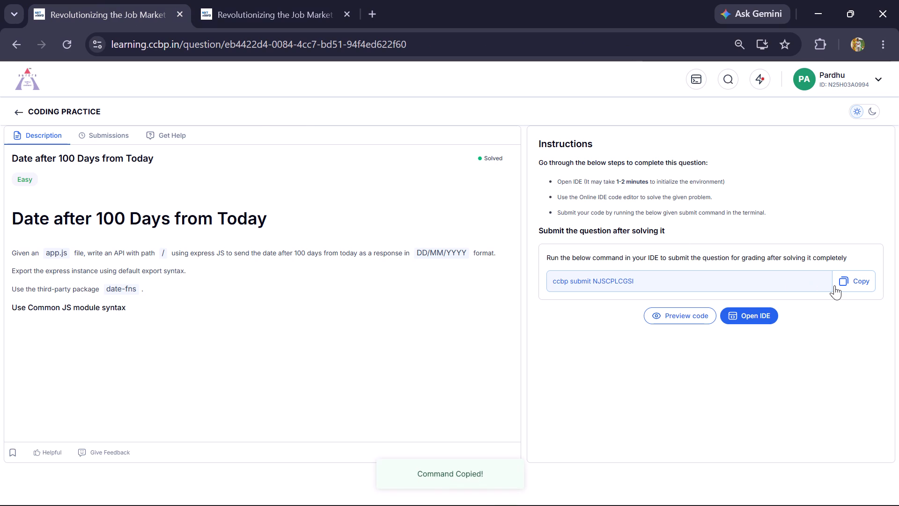
click(225, 6)
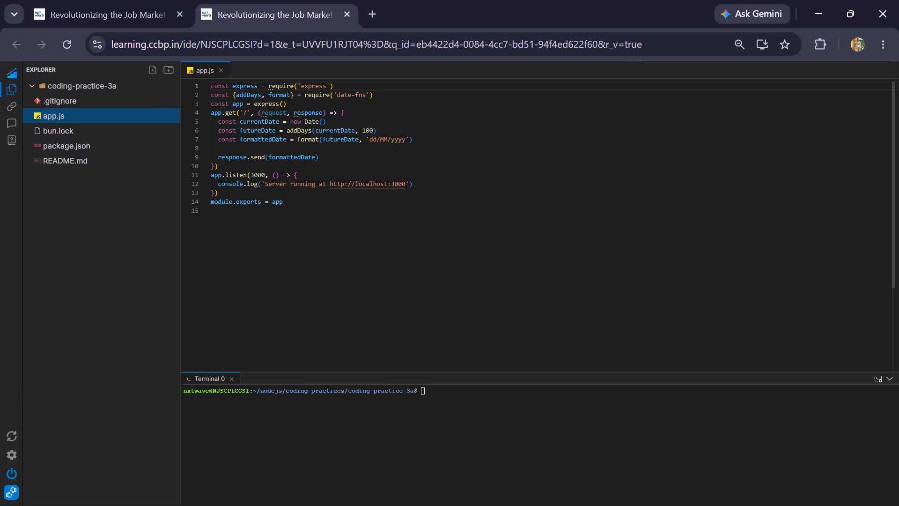
click(449, 396)
key(ctrl+shift+v)
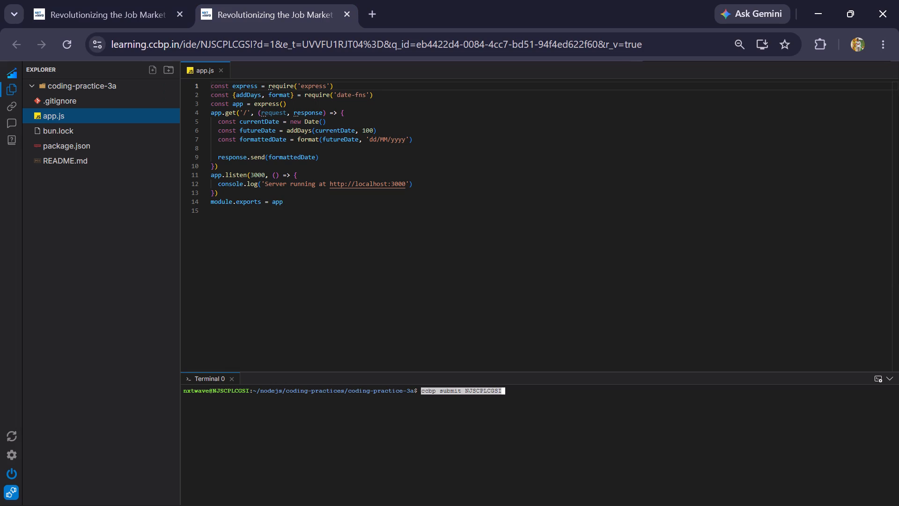
key(Return)
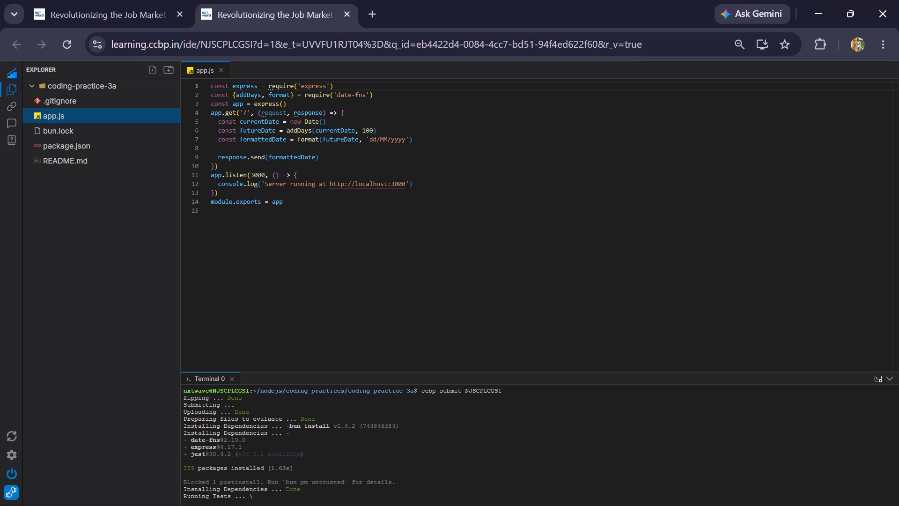
Capture the full IDE screen with the app.js code and terminal output, and paste it below the question screenshot in Word.
scroll(362, 454, down, 1)
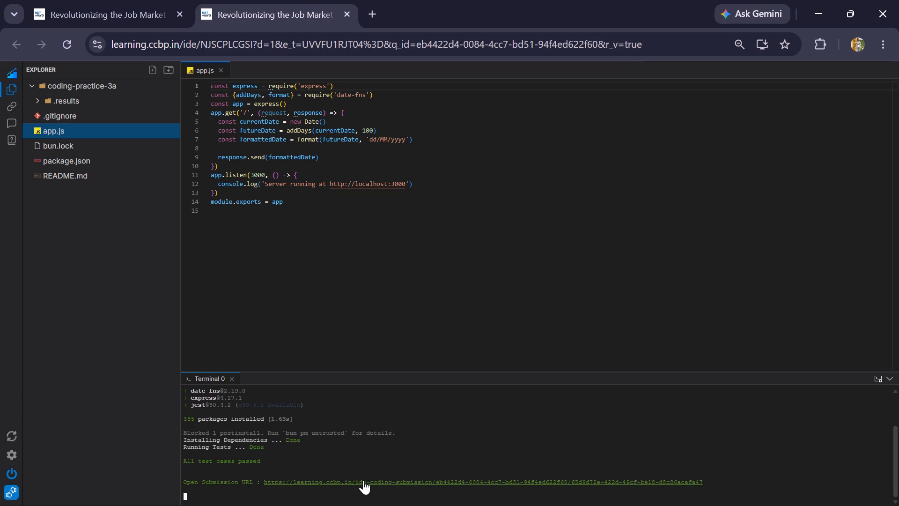
key(Print)
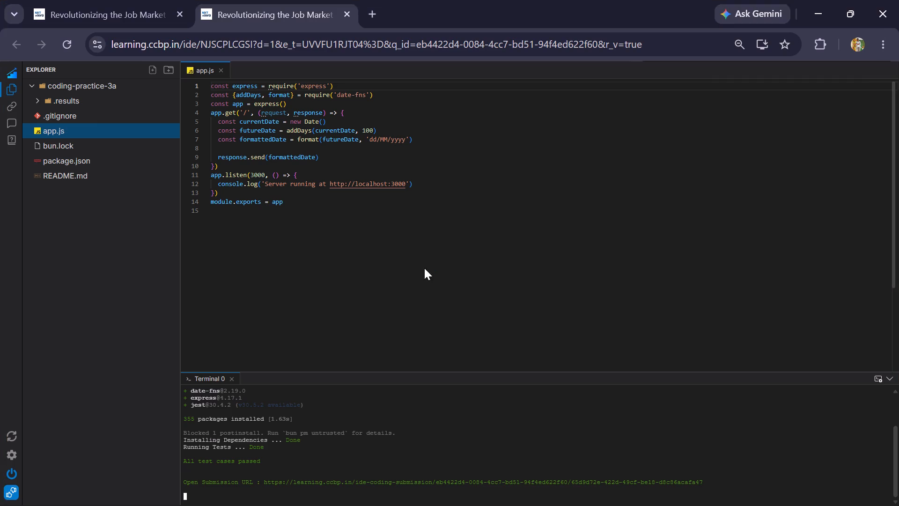
drag(0, 0, 898, 505)
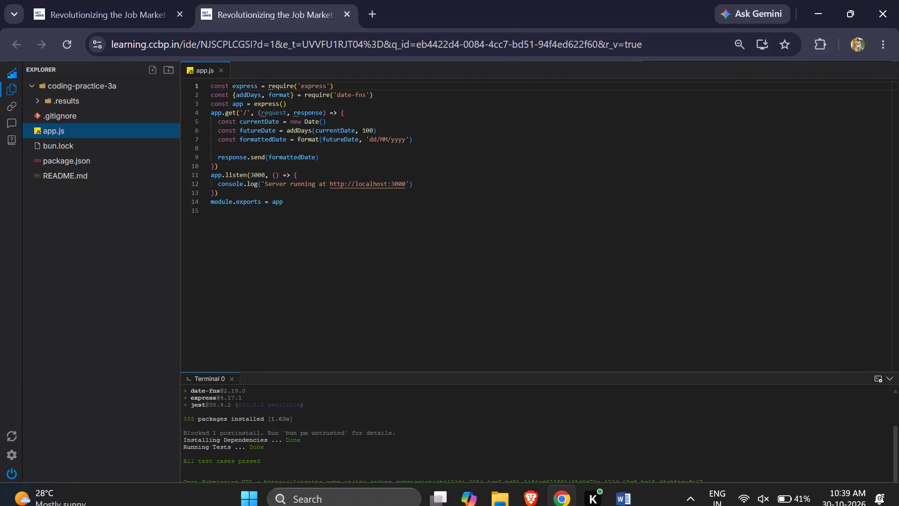
click(633, 484)
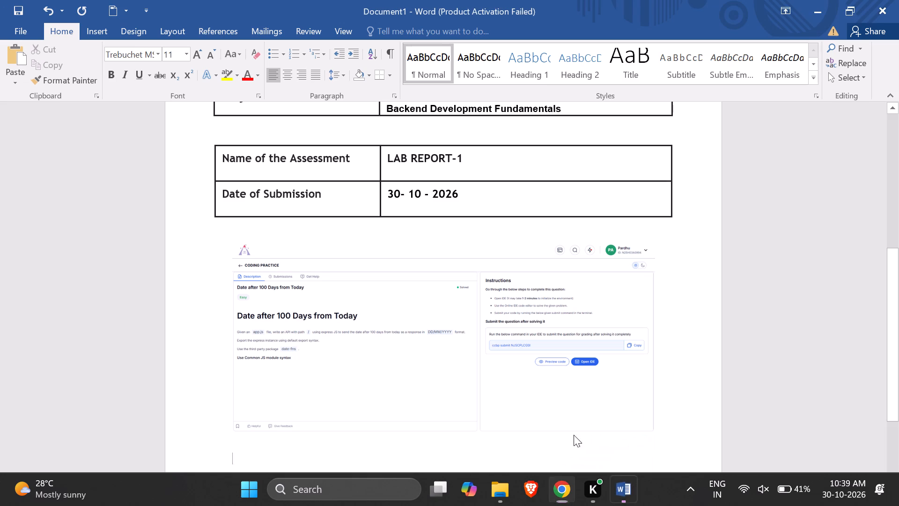
key(ctrl+v)
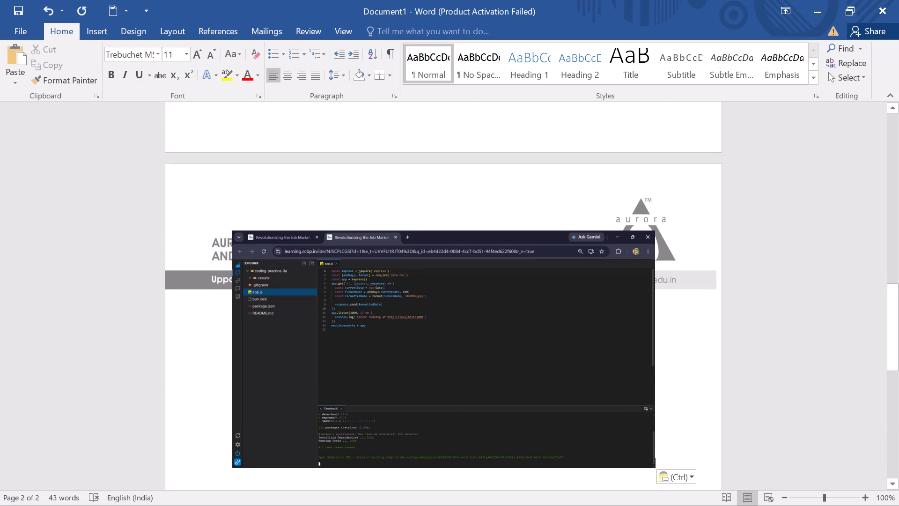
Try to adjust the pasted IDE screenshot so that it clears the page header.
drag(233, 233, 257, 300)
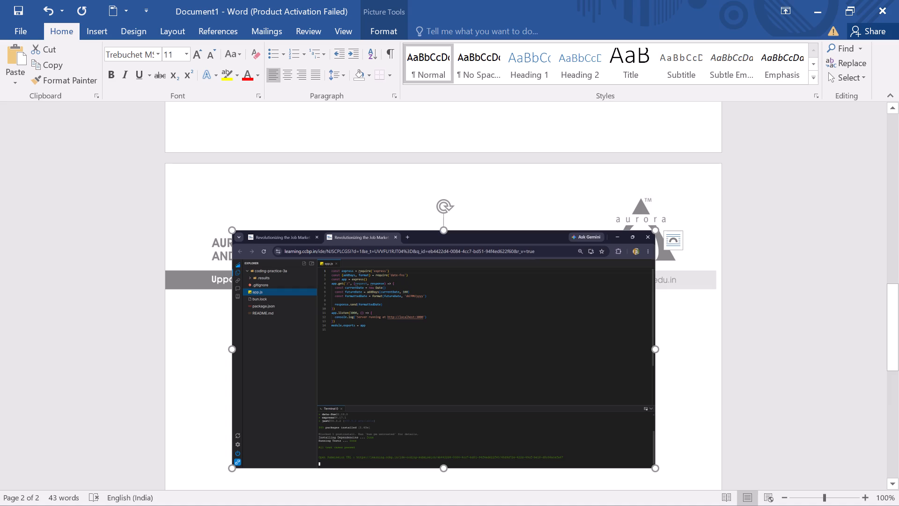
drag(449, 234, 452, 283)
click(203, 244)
Adjust the blank lines above the question screenshot so that it sits closer to the assessment table.
scroll(203, 244, up, 1)
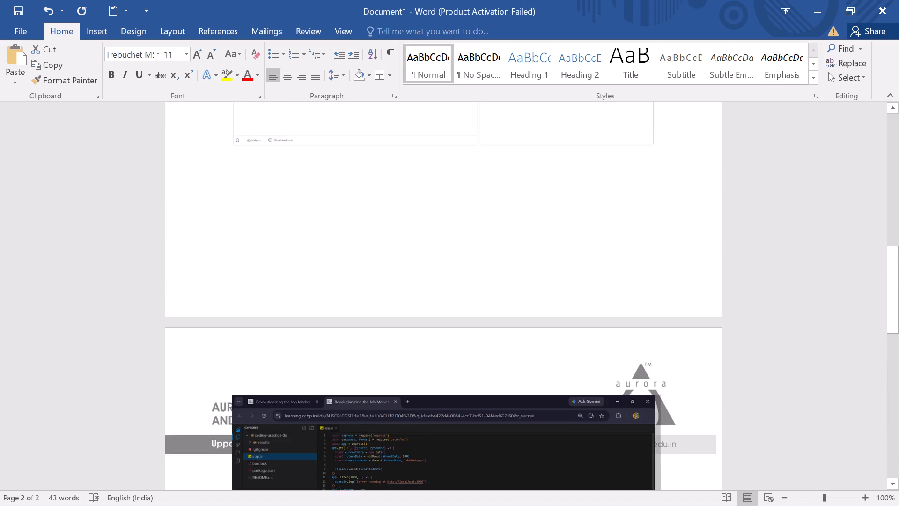
scroll(203, 244, up, 1)
click(231, 226)
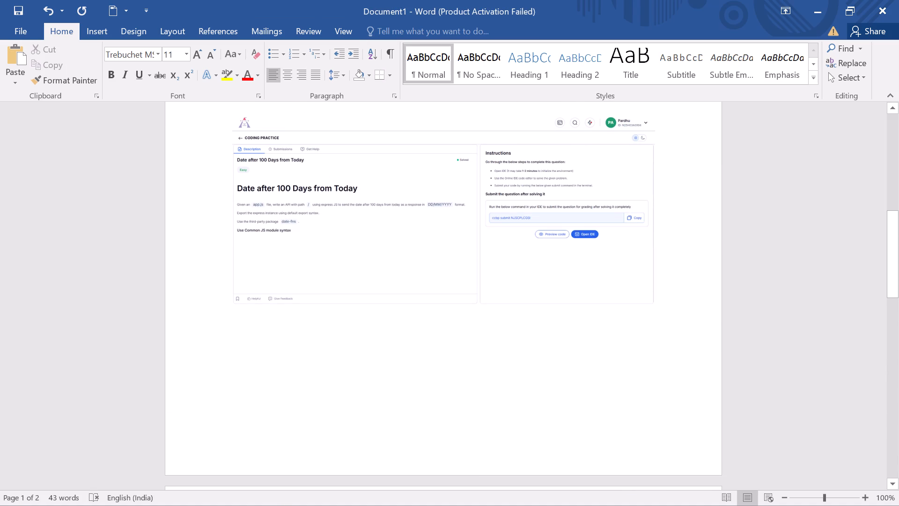
key(Return)
key(Return)
key(Return)
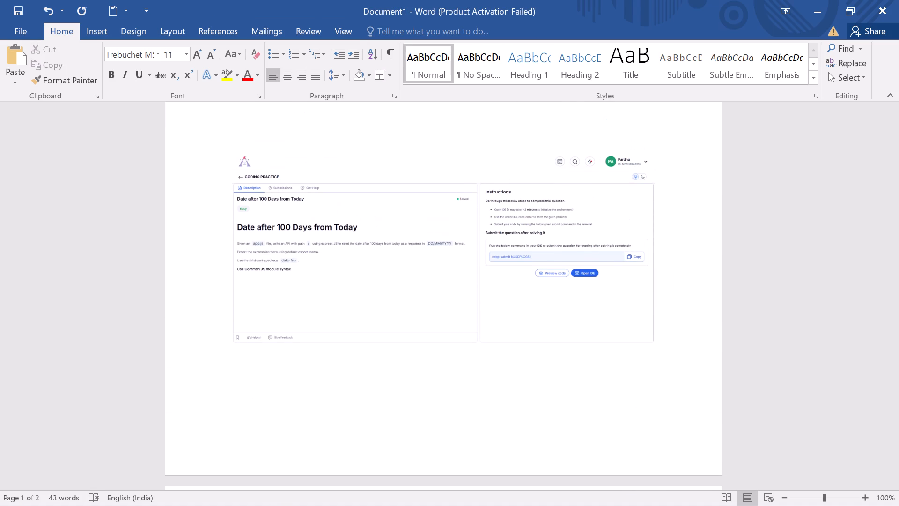
key(BackSpace)
key(BackSpace)
scroll(231, 226, up, 1)
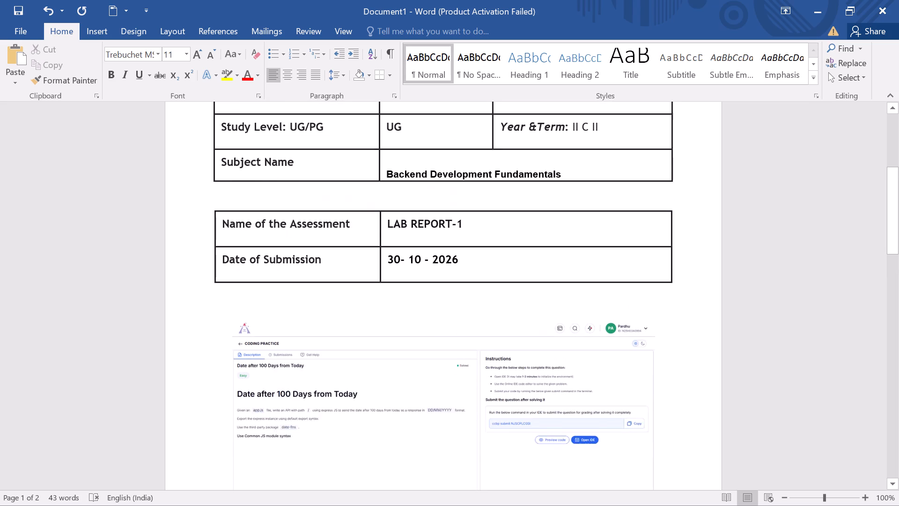
scroll(231, 226, up, 1)
key(BackSpace)
key(BackSpace)
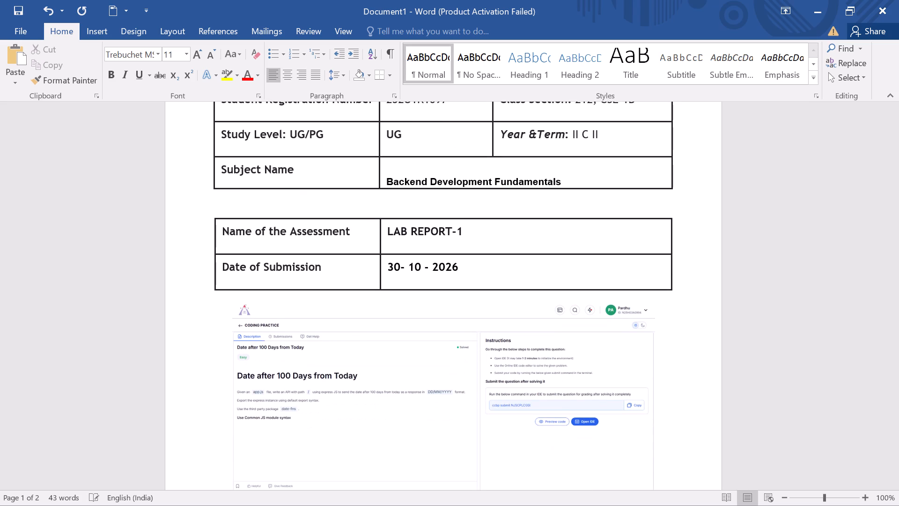
Shrink the IDE screenshot proportionally until its width stops short of the aurora logo in the page 2 header.
scroll(231, 226, down, 2)
click(445, 255)
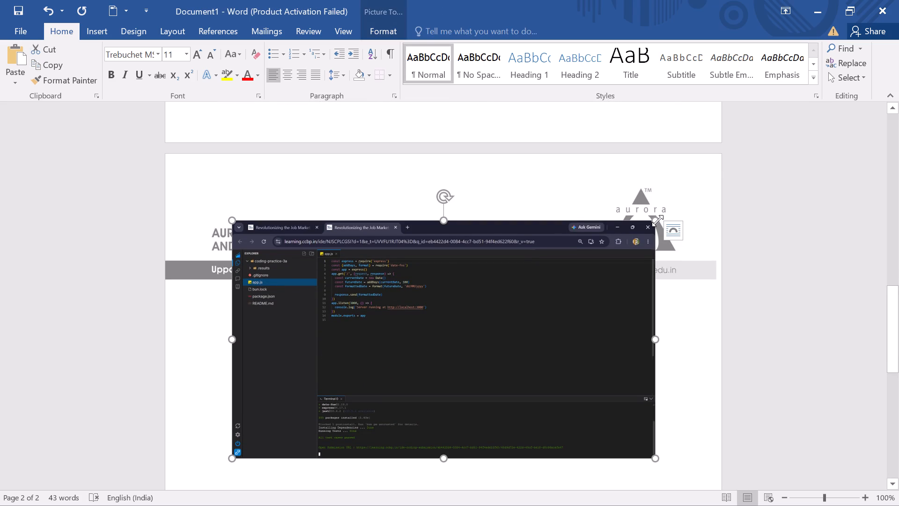
drag(657, 221, 644, 237)
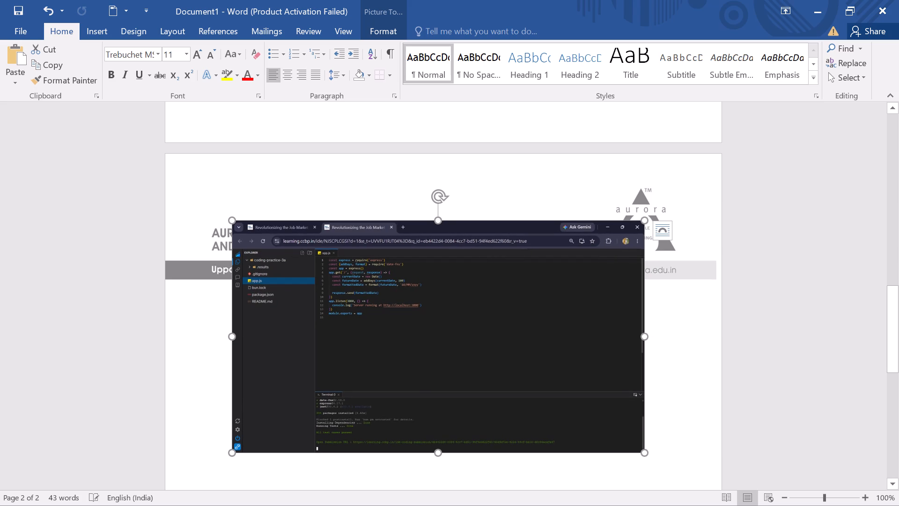
drag(646, 217, 627, 239)
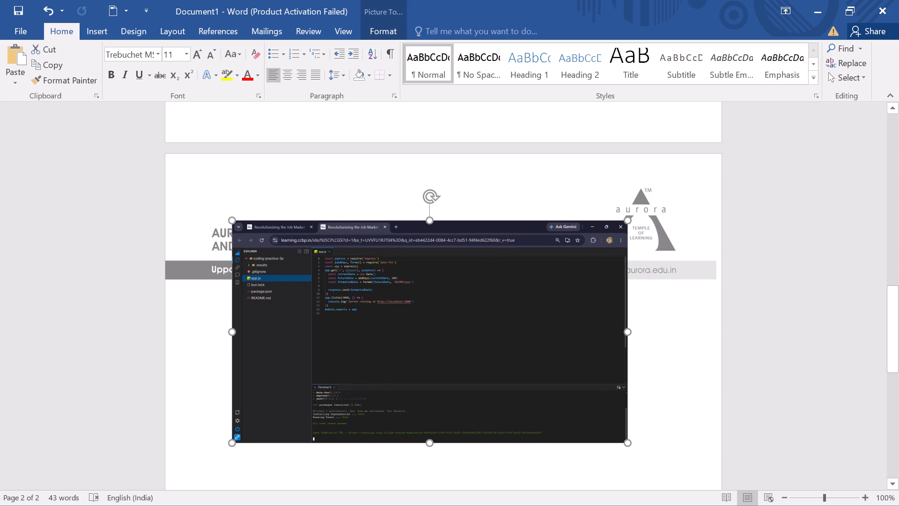
drag(631, 221, 623, 232)
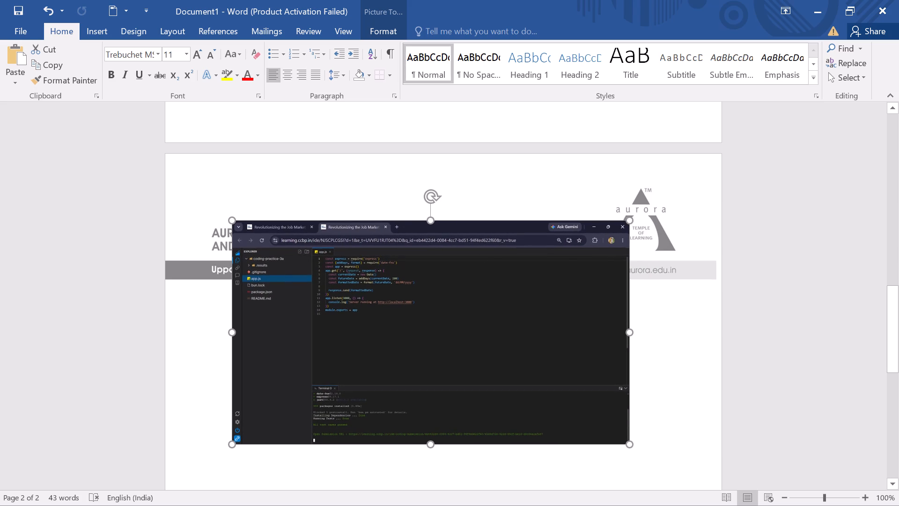
drag(623, 232, 611, 254)
Try to push the IDE screenshot further down by adding blank lines around the question screenshot.
scroll(550, 260, right, 1)
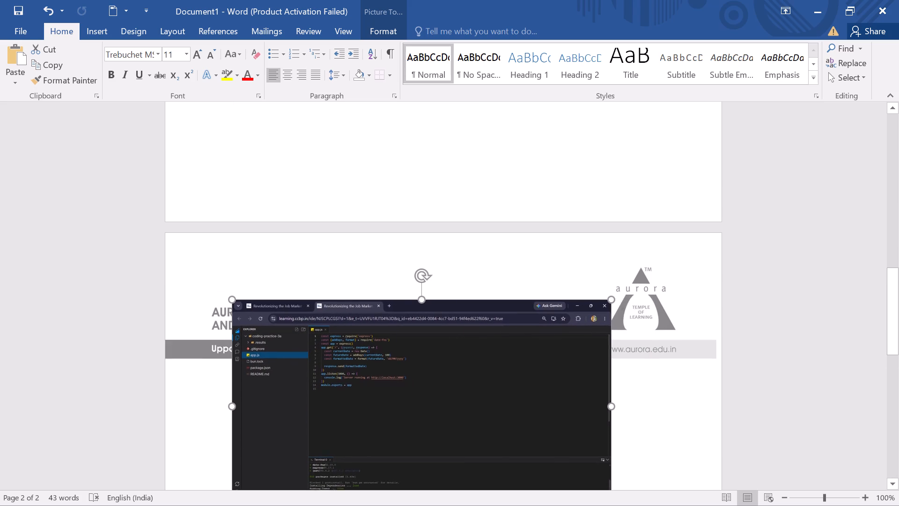
scroll(550, 260, right, 2)
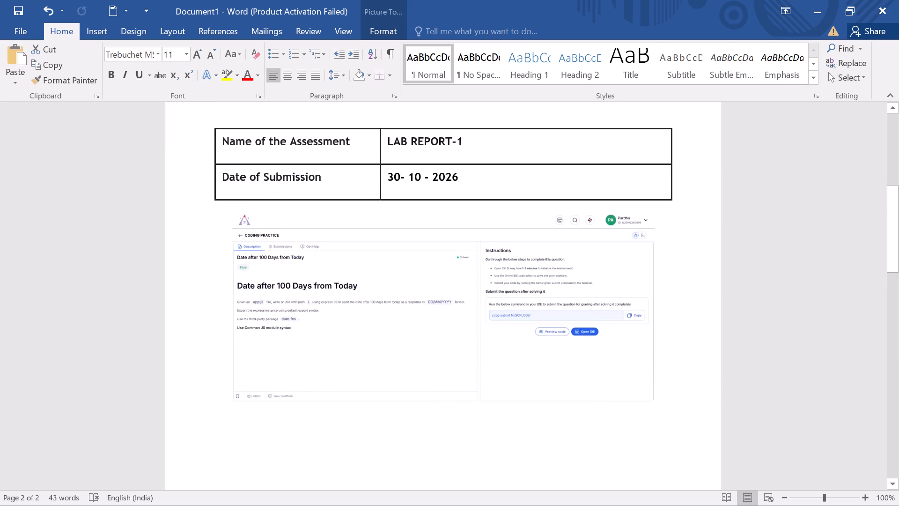
scroll(550, 260, right, 1)
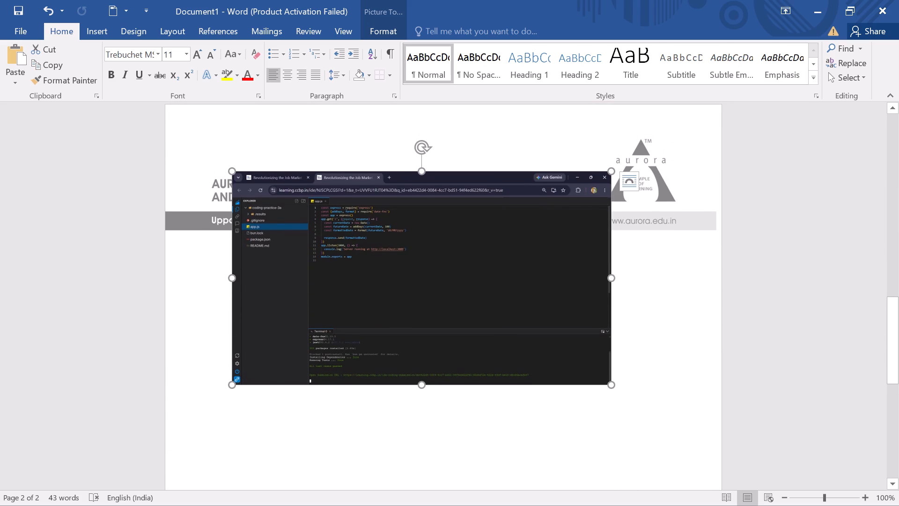
scroll(218, 165, up, 1)
click(253, 192)
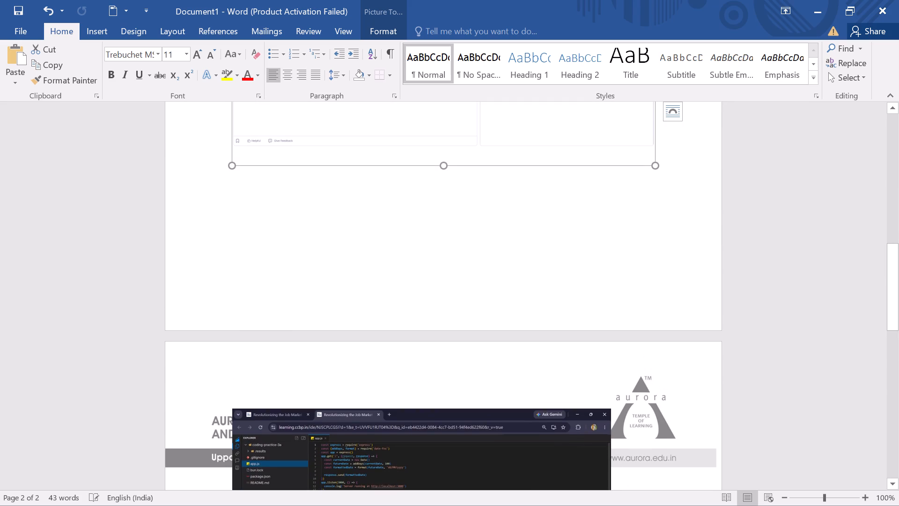
key(Return)
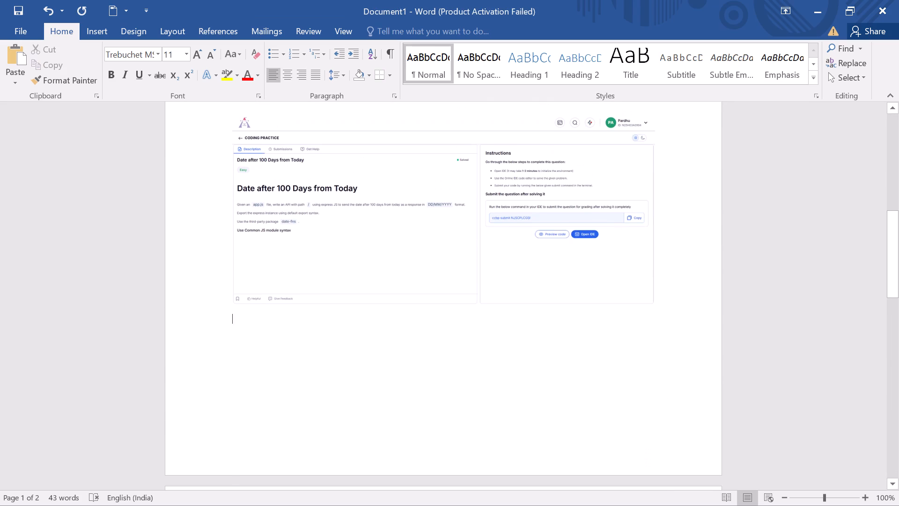
key(Down)
key(Down)
key(Return)
key(Return)
key(Return)
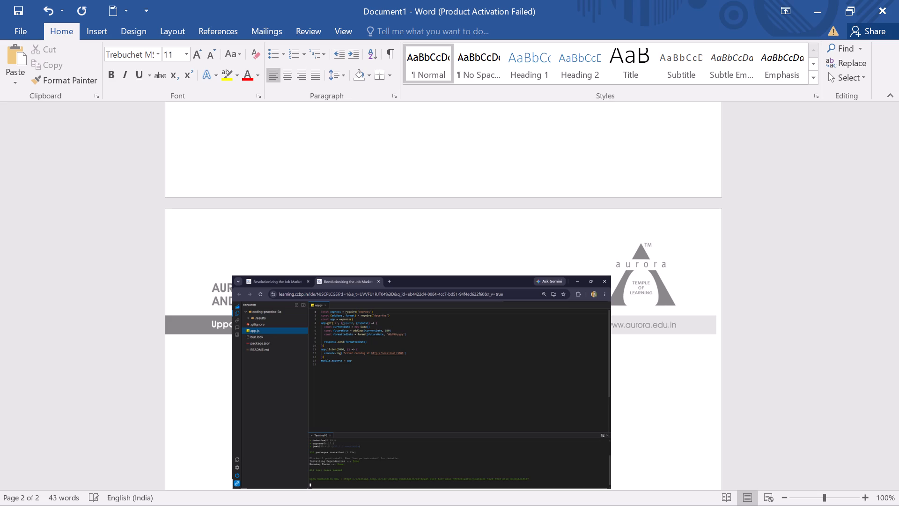
key(Return)
scroll(253, 192, up, 1)
scroll(253, 192, right, 1)
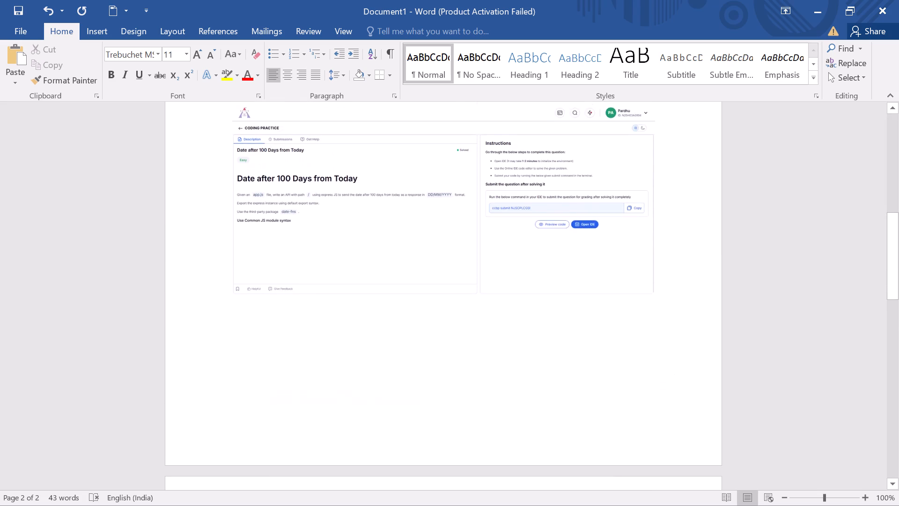
scroll(253, 192, right, 1)
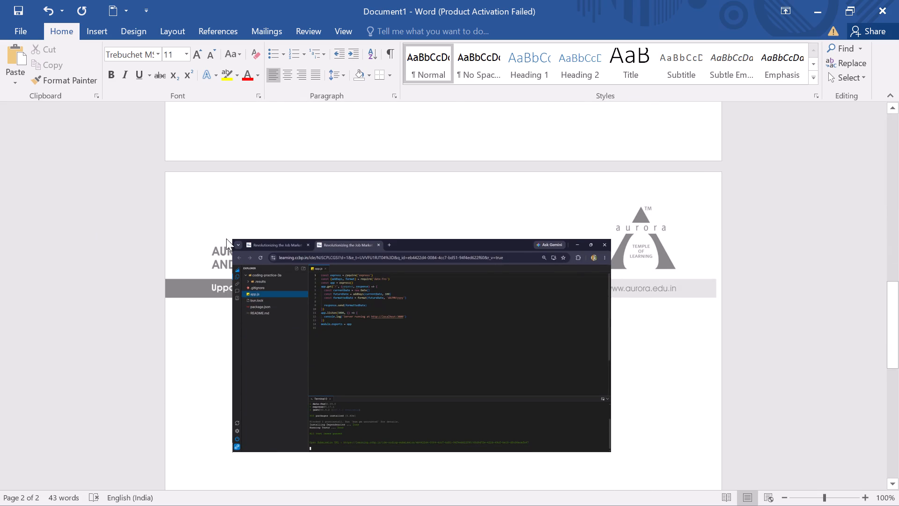
Add blank lines directly before the IDE screenshot on page 2 to move it down from the page header.
click(226, 238)
key(Return)
key(Return)
key(Return)
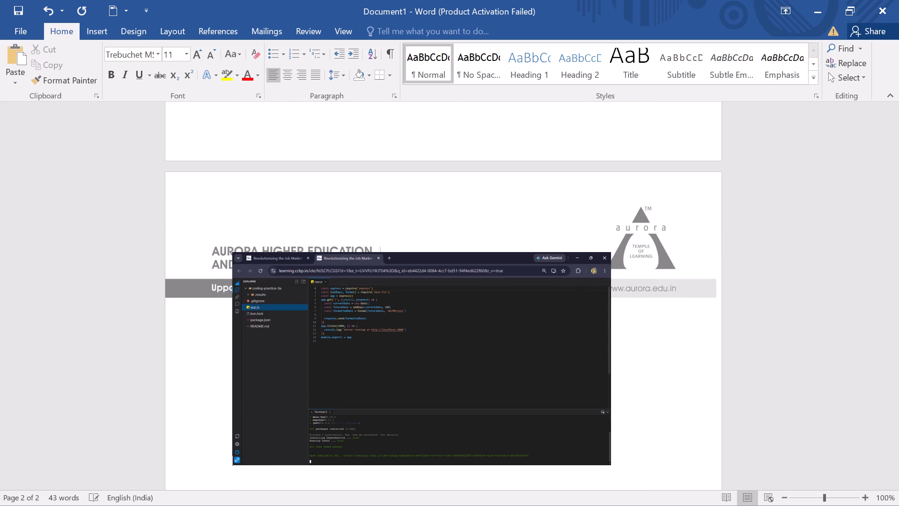
key(Left)
key(Down)
key(Return)
key(Return)
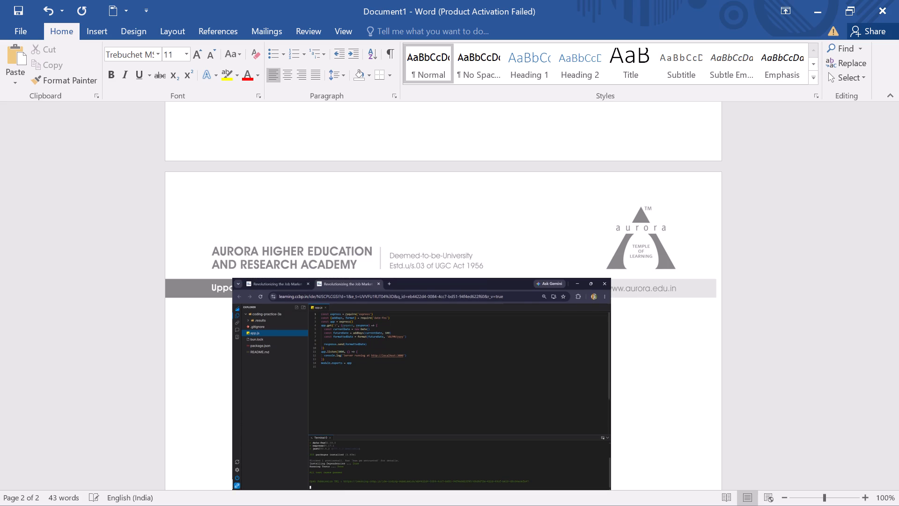
key(Return)
key(Return)
scroll(226, 238, right, 1)
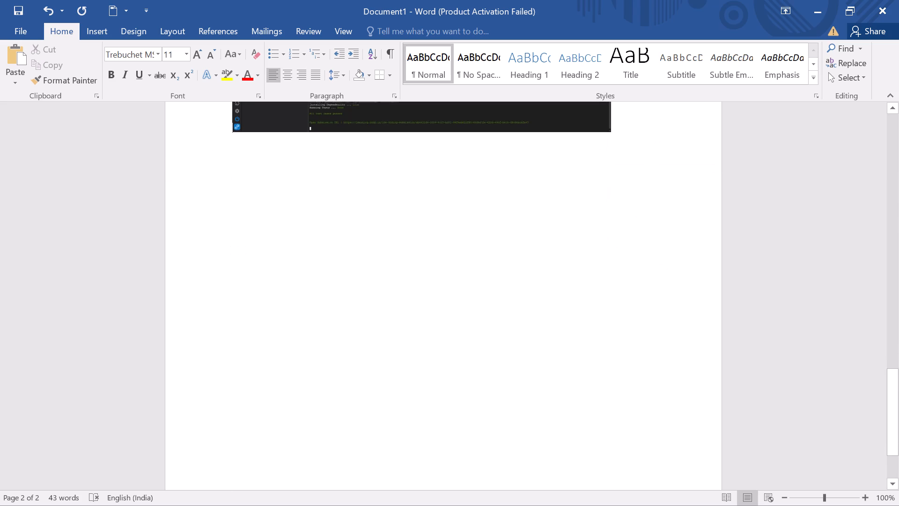
Add two blank lines below the IDE screenshot on page 2.
scroll(226, 238, right, 1)
key(Right)
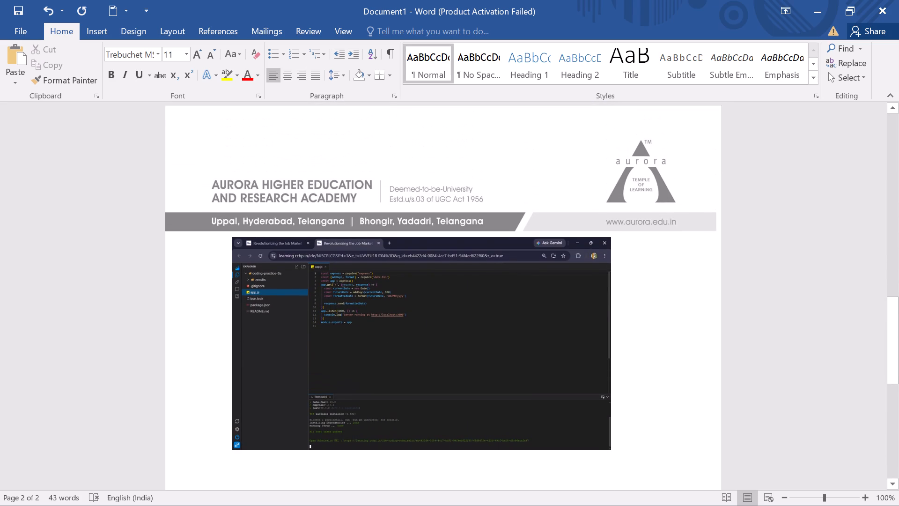
key(Return)
key(Return)
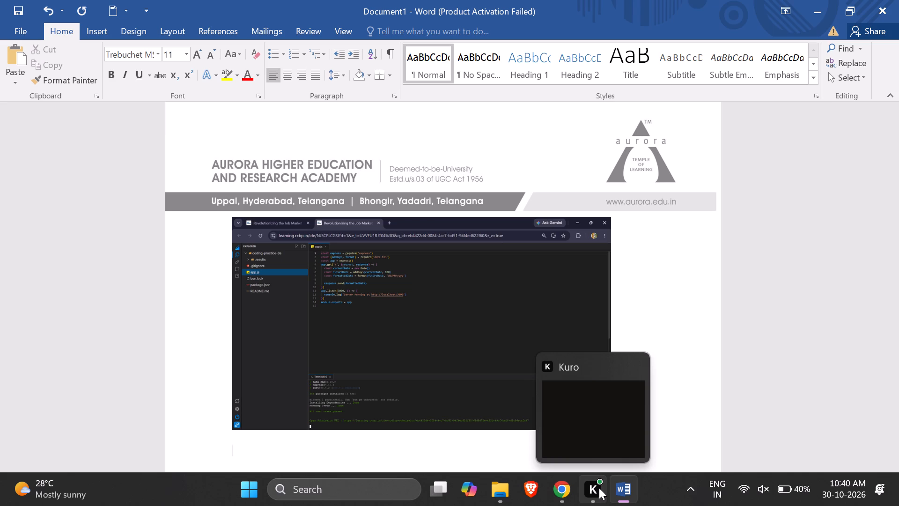
Switch to Chrome, open the submission link from the IDE terminal, and capture the submission details page including its address bar.
click(570, 487)
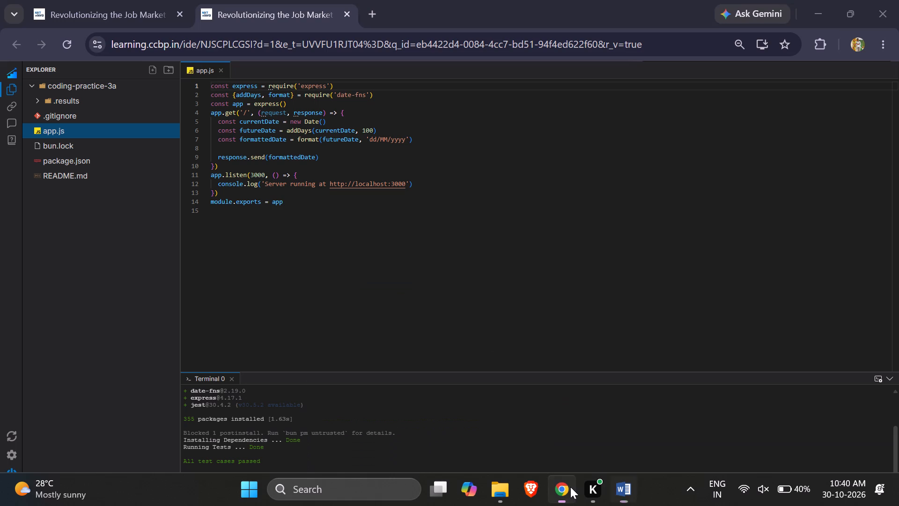
scroll(432, 457, down, 2)
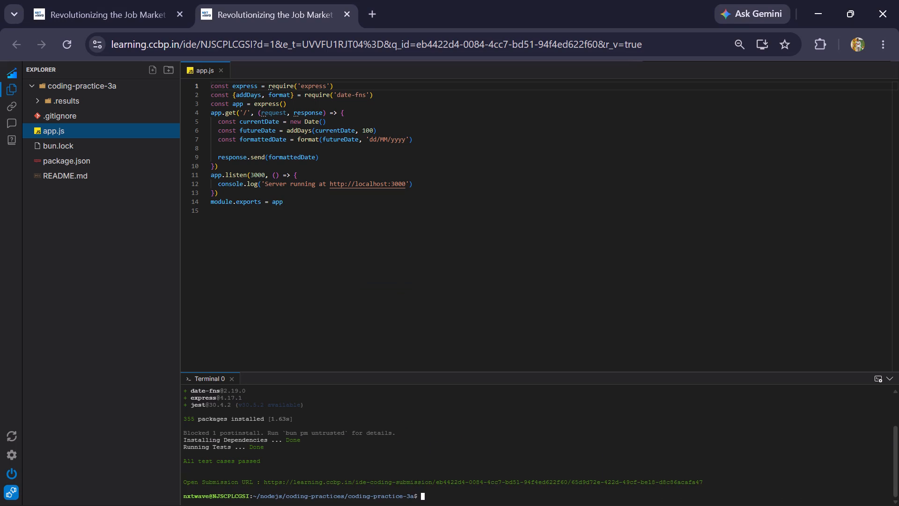
click(440, 480)
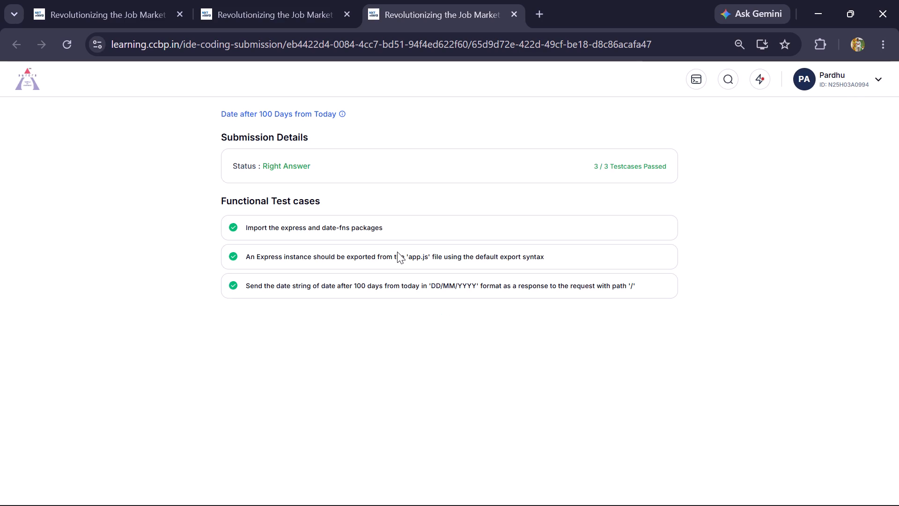
key(Print)
drag(0, 29, 898, 505)
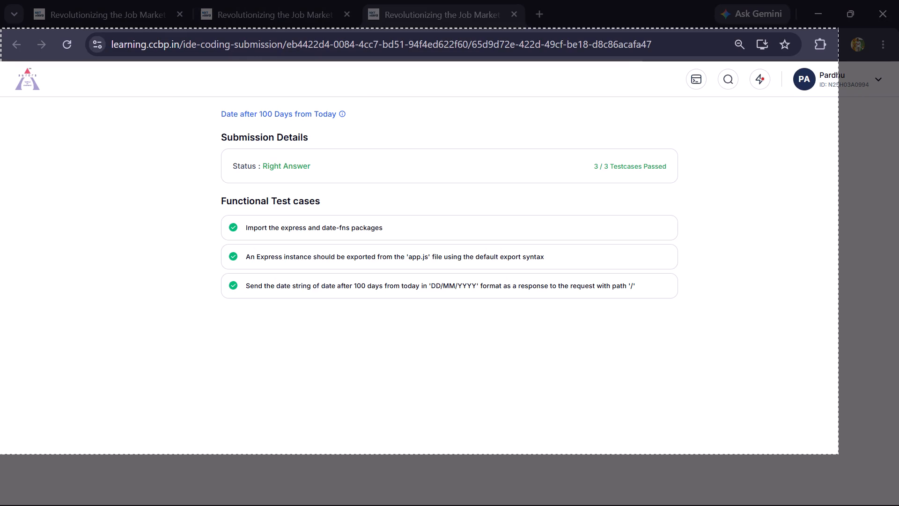
Paste the submission details screenshot below the IDE screenshot in Word and add two blank lines after it.
click(625, 505)
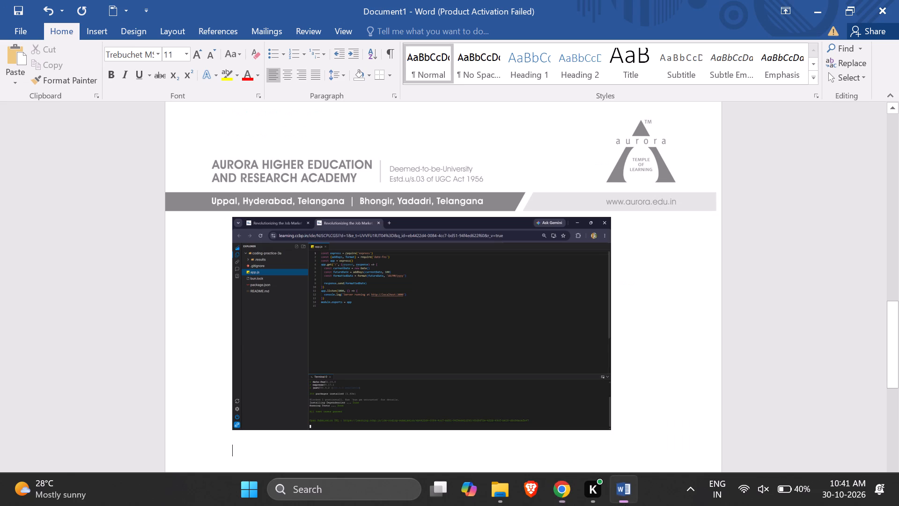
key(ctrl+v)
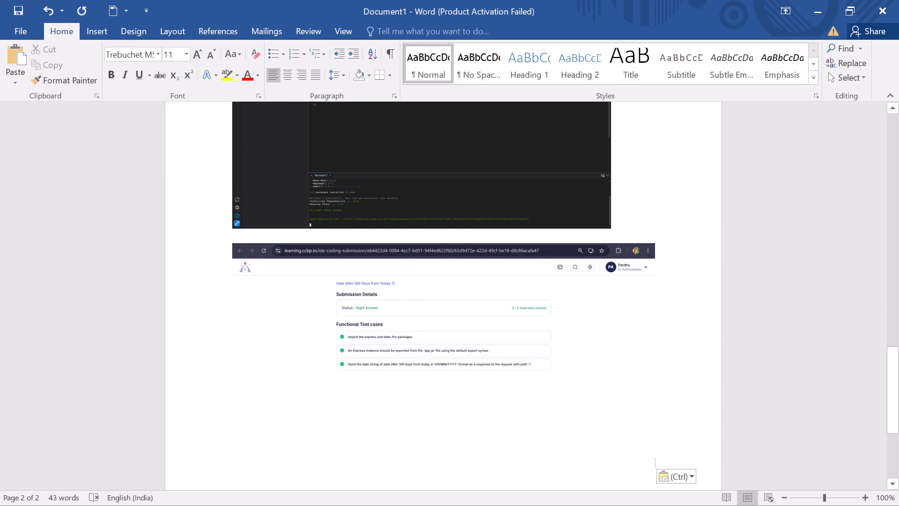
key(Return)
key(Return)
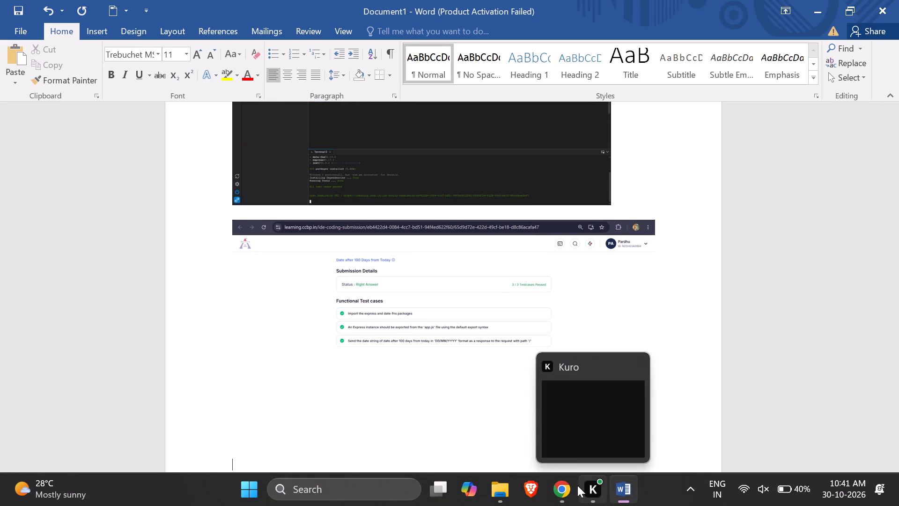
Switch to Chrome and close the IDE and submission tabs, keeping the coding question tab.
click(565, 485)
click(341, 13)
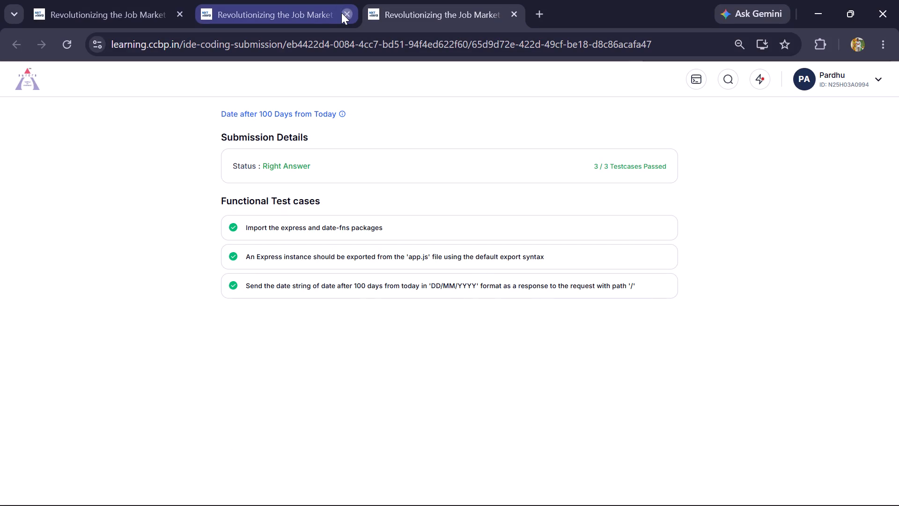
click(341, 13)
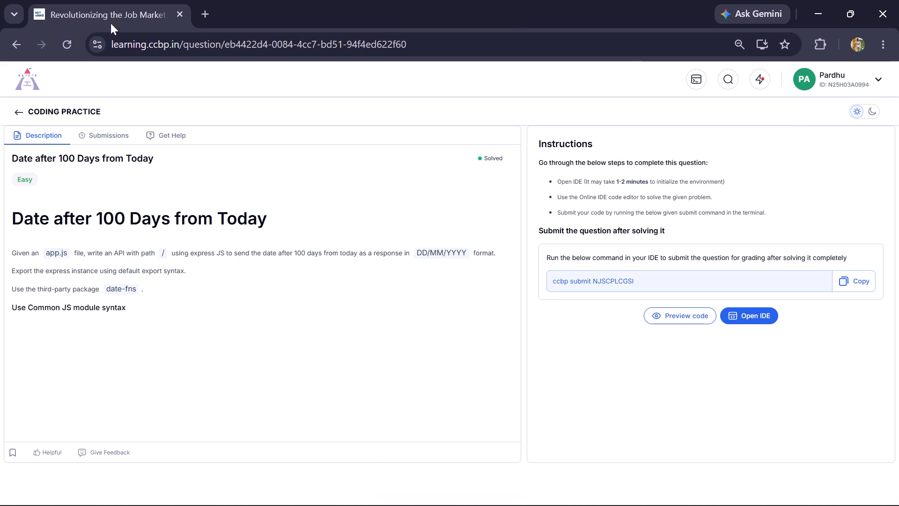
Go back to the Coding Practice list, open the Today's Date question and launch its IDE.
click(21, 108)
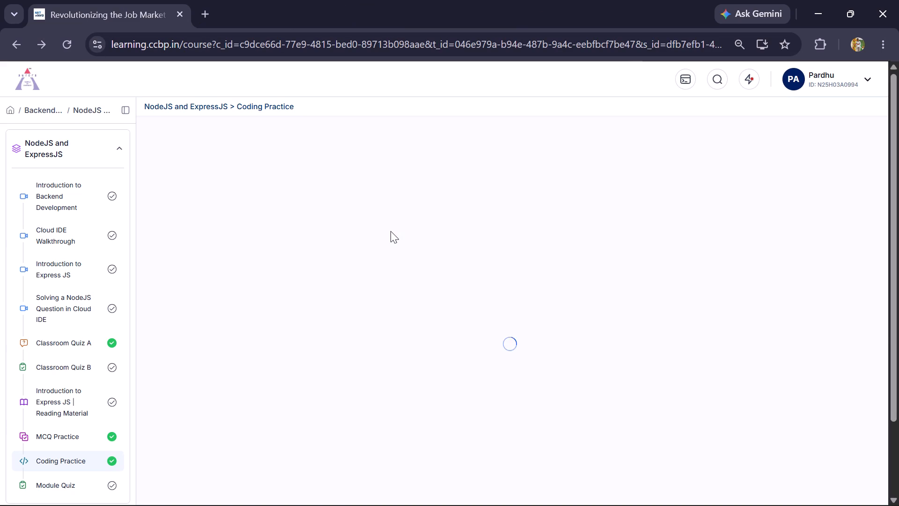
click(393, 235)
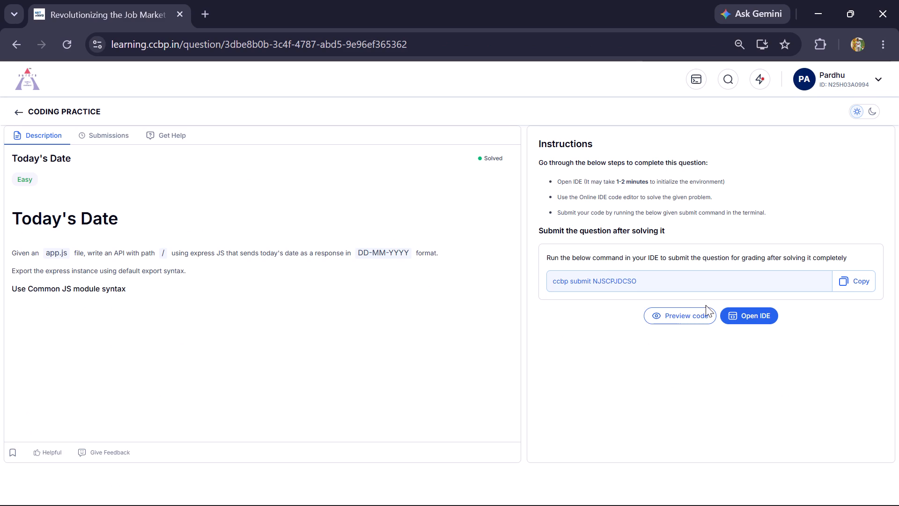
click(747, 320)
Return to the Today's Date question tab and capture the page area below the address bar.
click(92, 0)
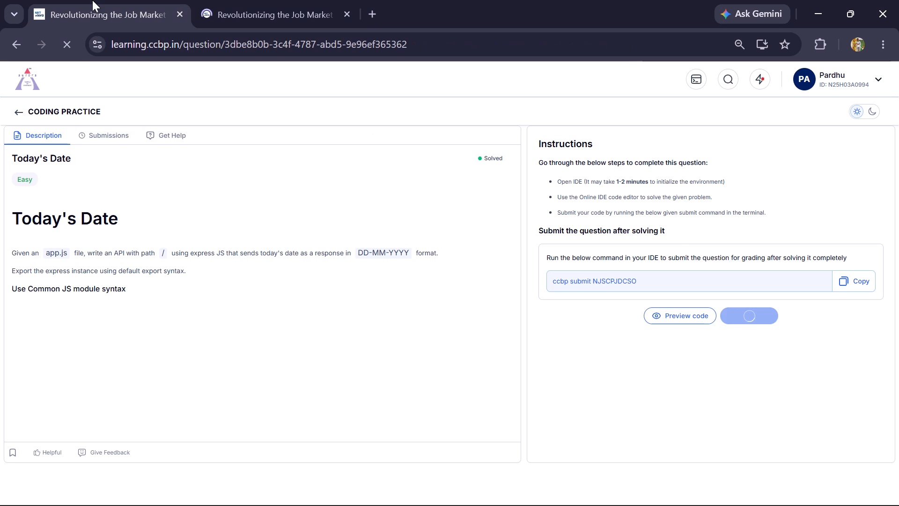
key(Print)
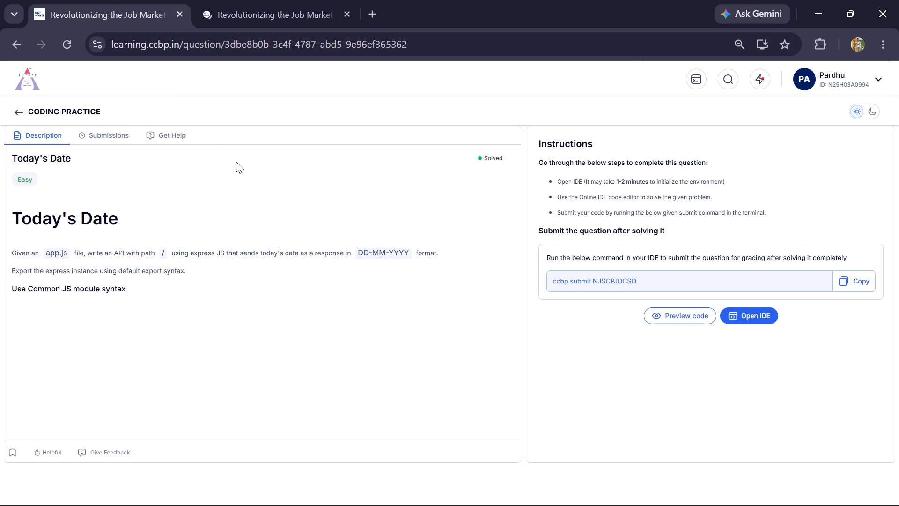
drag(0, 61, 898, 505)
In the new IDE tab, agree to close the other active session so the Today's Date workspace loads.
click(312, 0)
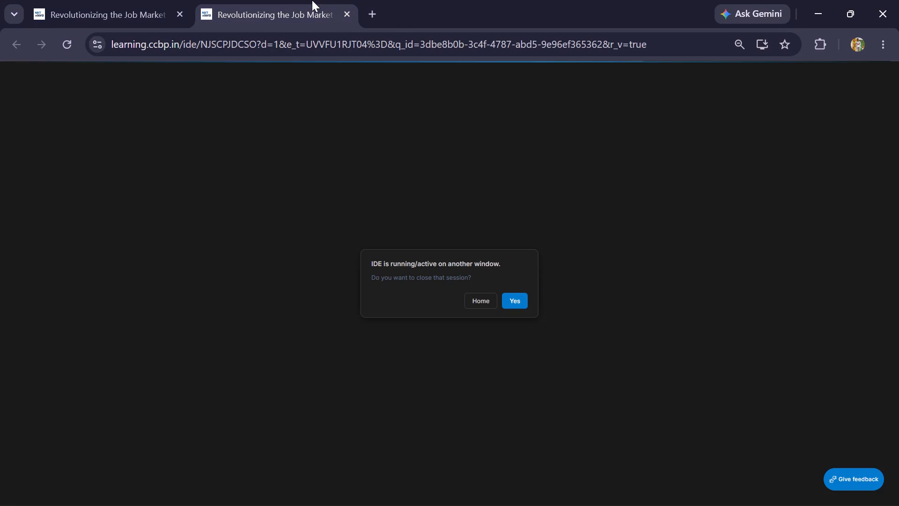
click(514, 289)
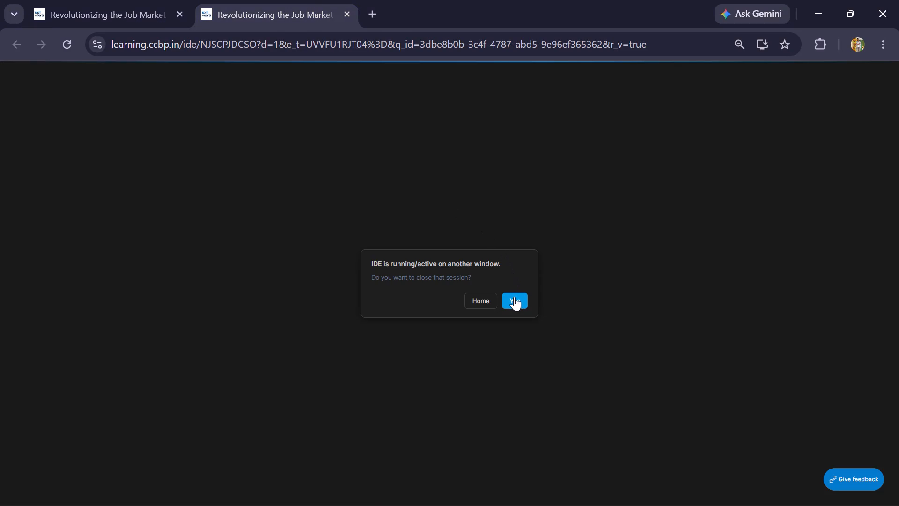
click(514, 297)
click(515, 301)
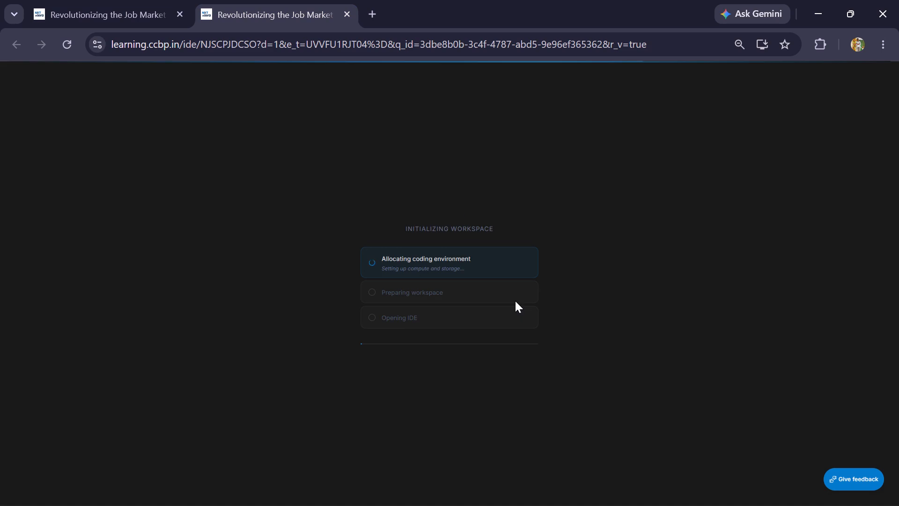
Paste the Today's Date question screenshot into Word after the submission details screenshot.
click(629, 486)
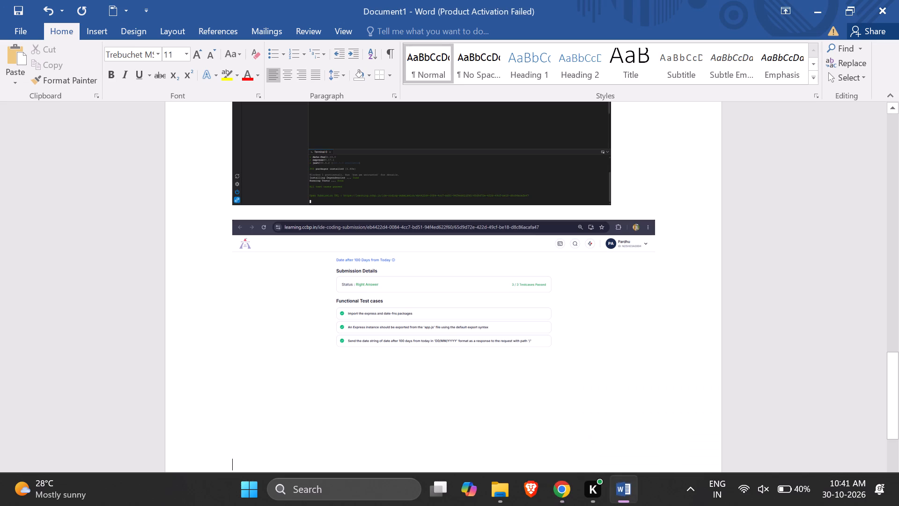
key(ctrl+v)
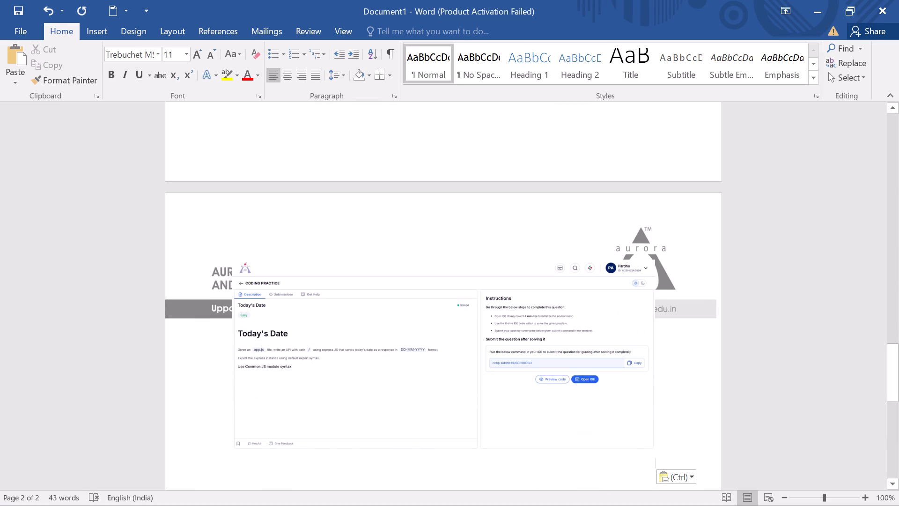
Add blank lines before the Today's Date screenshot to push it below the page 3 header.
click(225, 261)
key(Up)
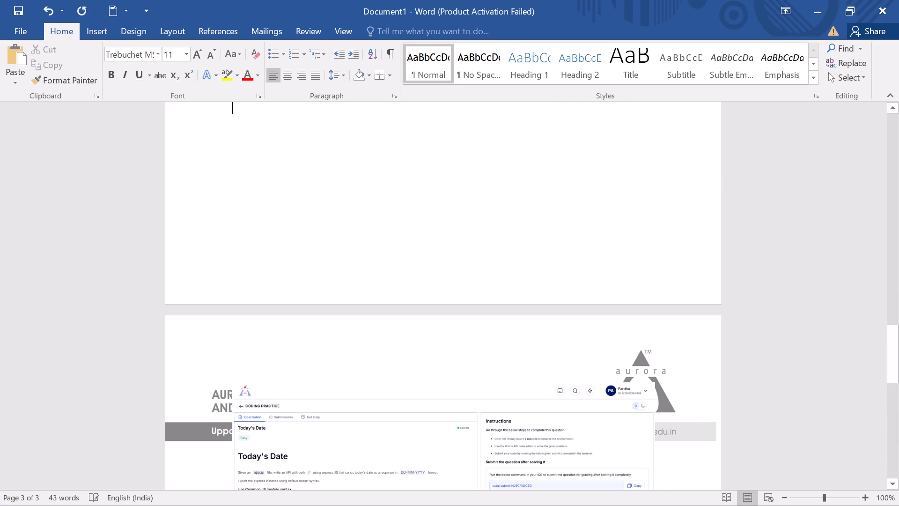
key(Return)
key(Return)
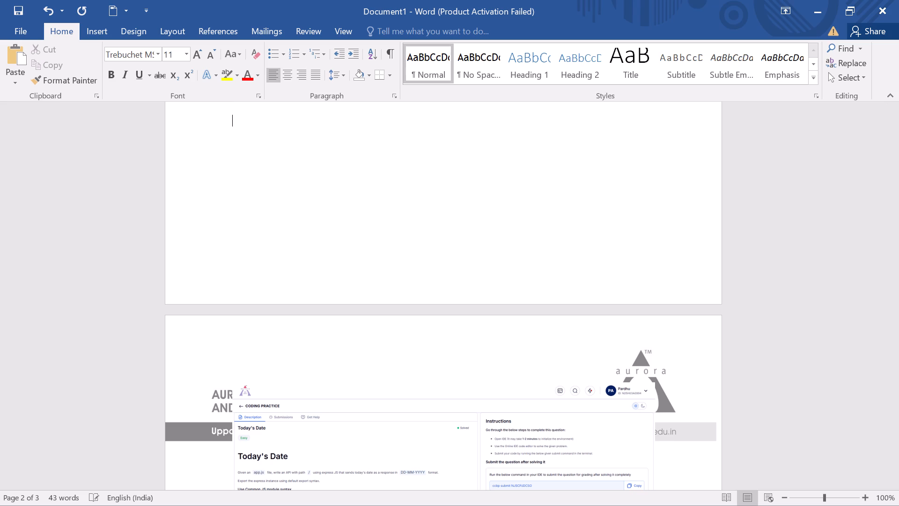
key(Return)
key(Return)
key(Return)
key(Return)
key(Return)
key(Return)
key(Return)
key(Return)
key(Return)
key(Return)
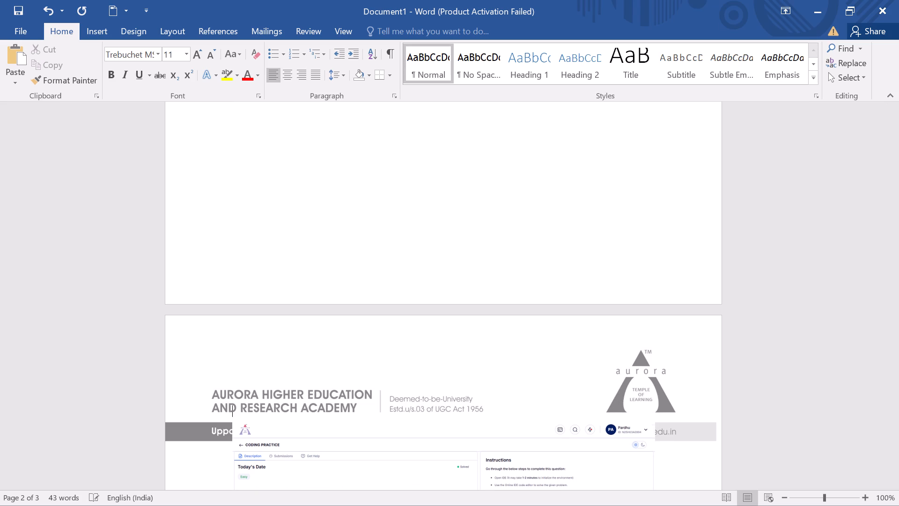
key(Return)
key(Return)
key(Return)
scroll(225, 261, up, 1)
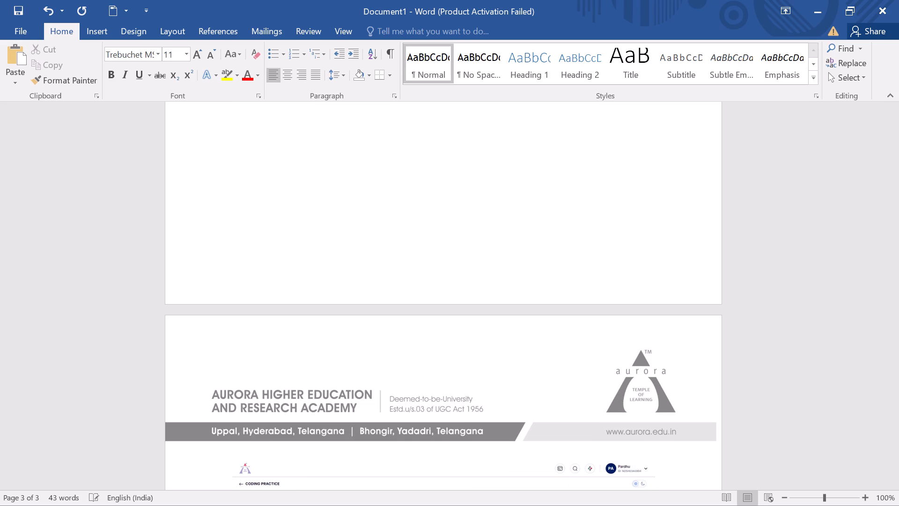
scroll(225, 261, up, 1)
scroll(225, 261, down, 2)
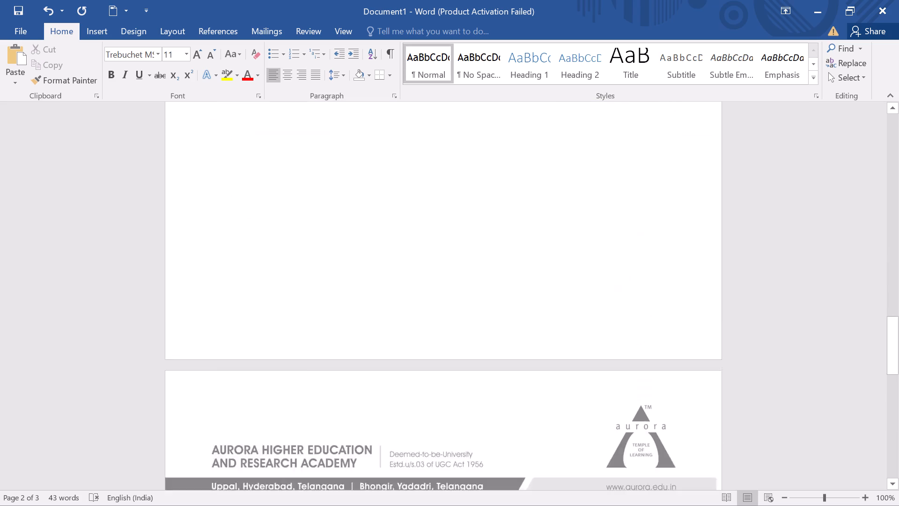
scroll(225, 261, down, 1)
scroll(262, 274, down, 1)
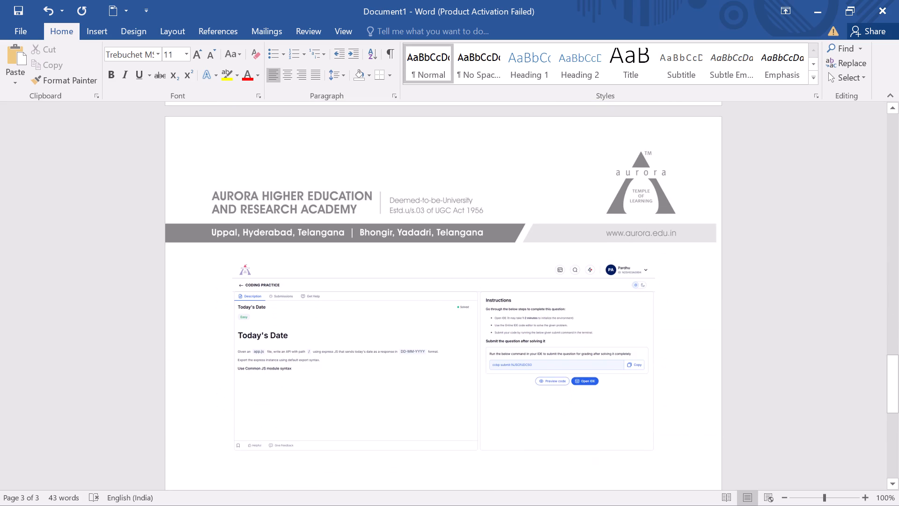
Remove seven of the blank lines before the Today's Date screenshot.
key(BackSpace)
key(BackSpace)
key(BackSpace)
key(BackSpace)
key(BackSpace)
key(BackSpace)
key(BackSpace)
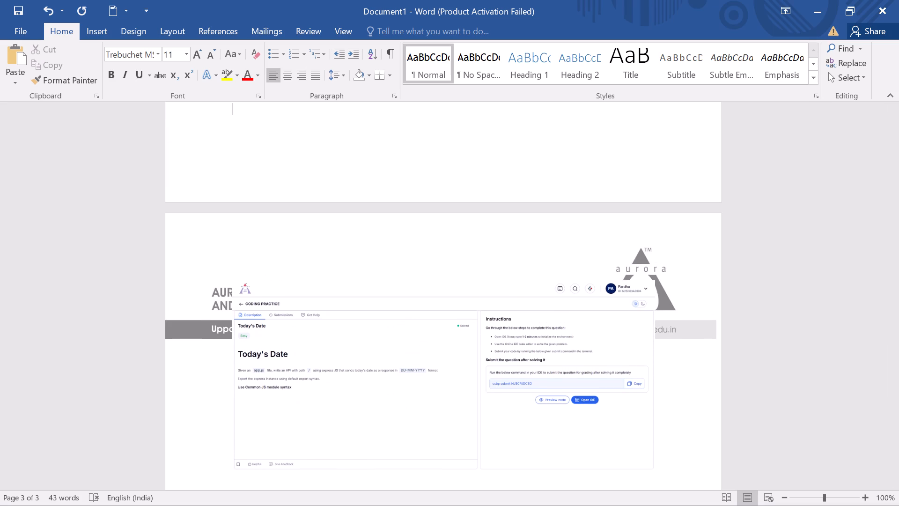
Shrink the Today's Date screenshot proportionally until its width stops short of the aurora logo in the page 3 header.
click(359, 393)
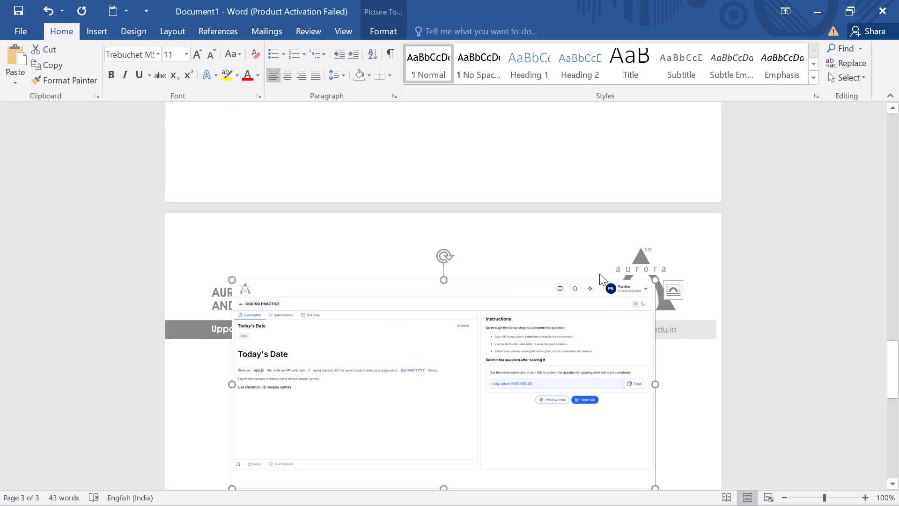
drag(656, 277, 637, 313)
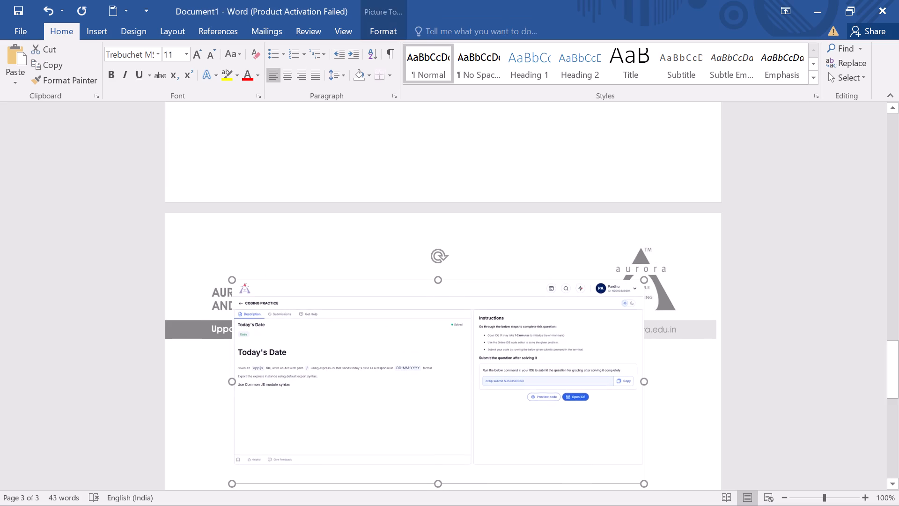
drag(637, 313, 602, 342)
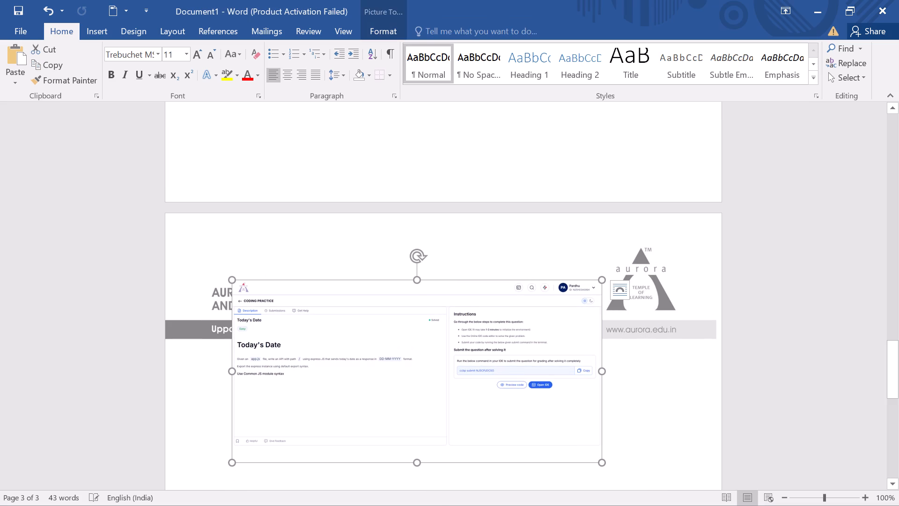
Remove the blank lines between the submission details screenshot on page 2 and the Today's Date screenshot on page 3.
click(221, 288)
click(221, 288)
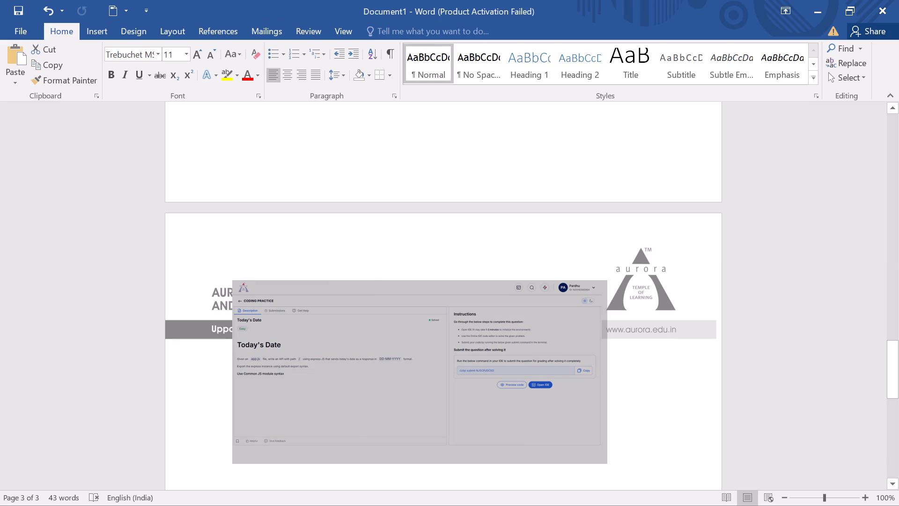
click(223, 338)
click(240, 182)
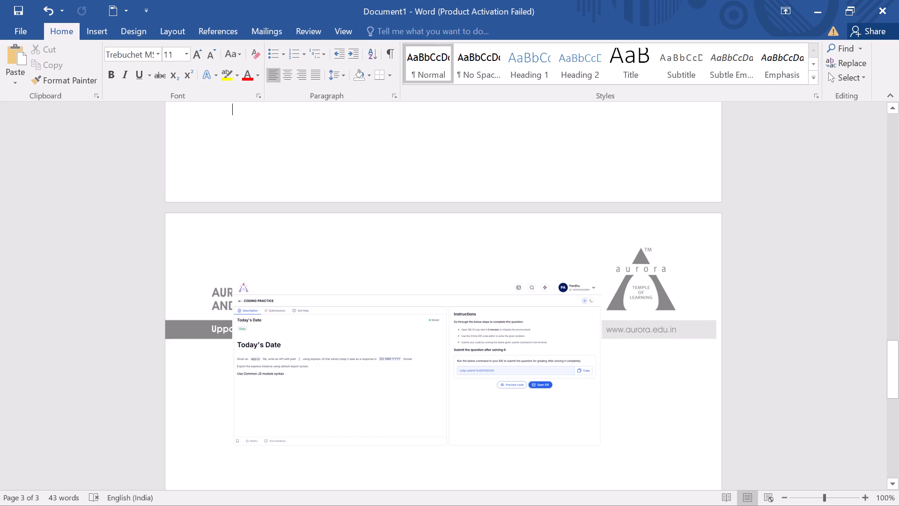
key(Down)
key(Down)
key(BackSpace)
key(BackSpace)
key(BackSpace)
key(BackSpace)
key(BackSpace)
key(BackSpace)
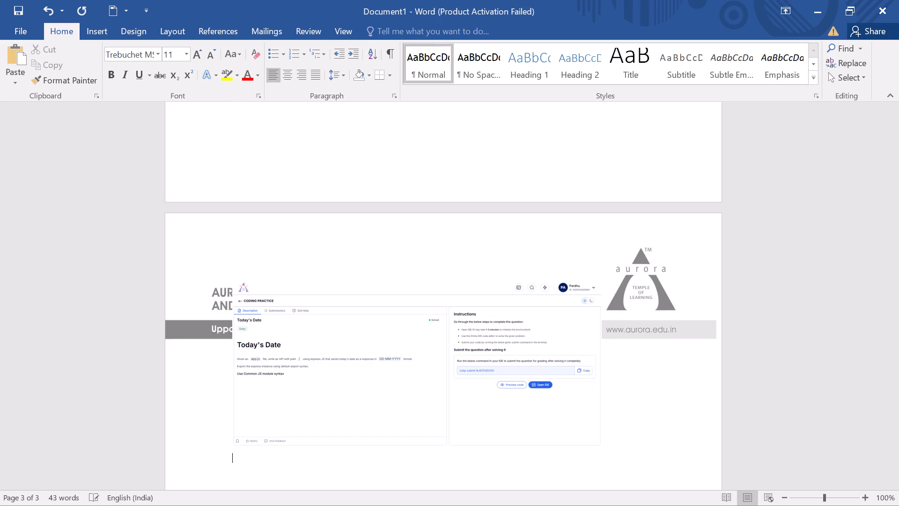
key(Up)
key(BackSpace)
key(BackSpace)
key(BackSpace)
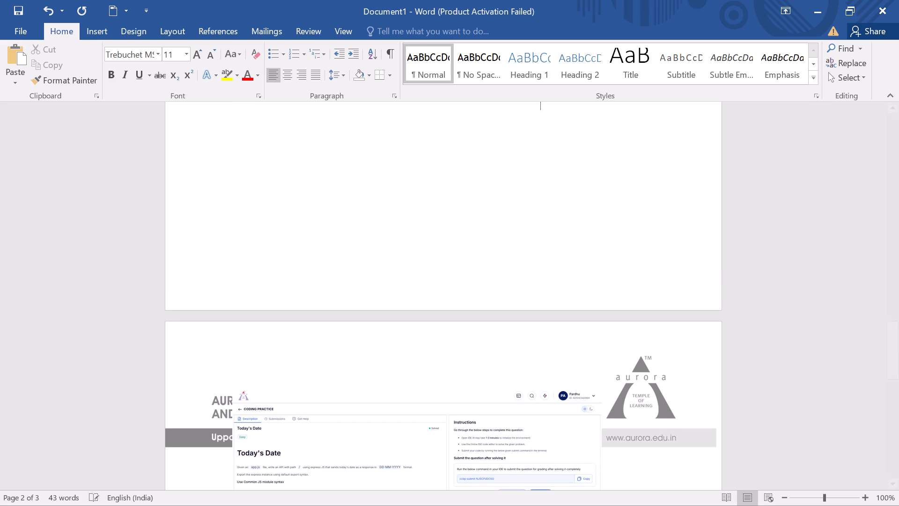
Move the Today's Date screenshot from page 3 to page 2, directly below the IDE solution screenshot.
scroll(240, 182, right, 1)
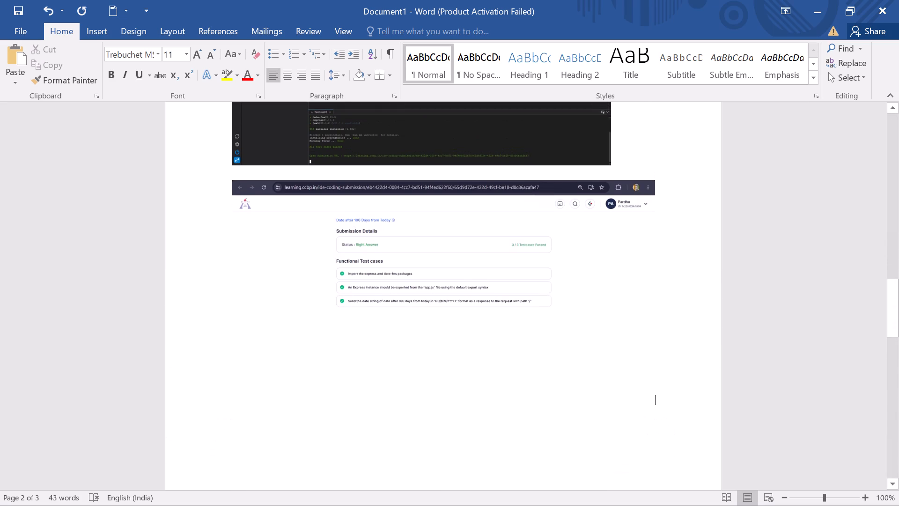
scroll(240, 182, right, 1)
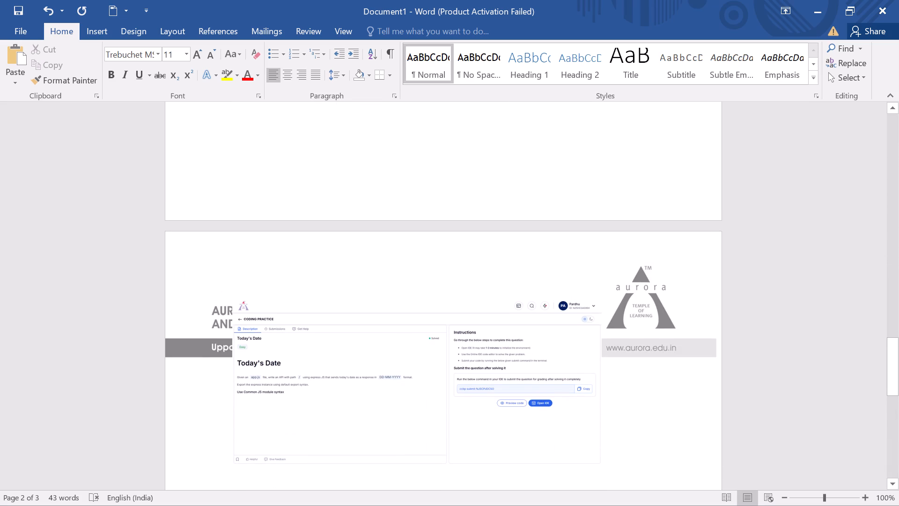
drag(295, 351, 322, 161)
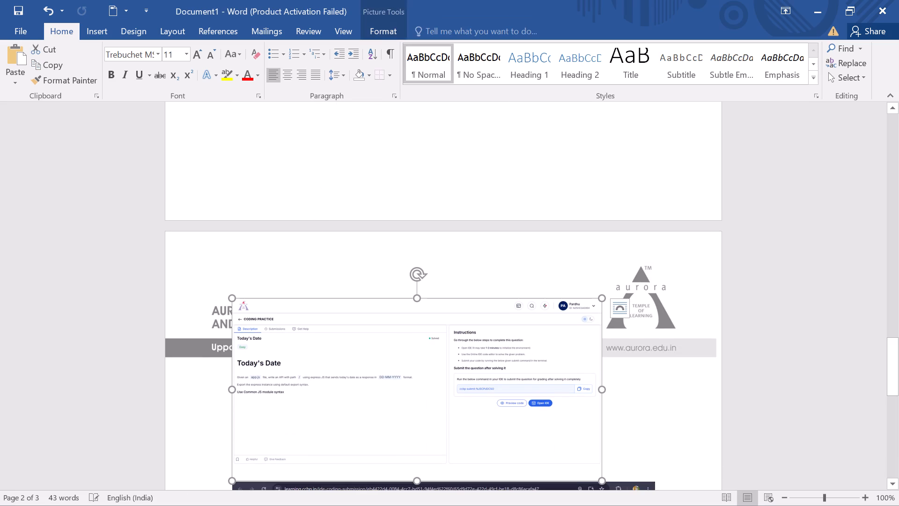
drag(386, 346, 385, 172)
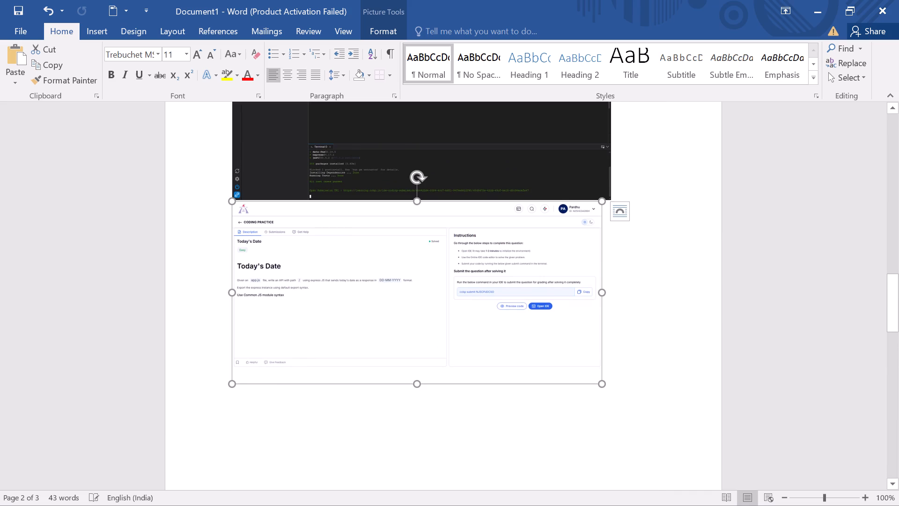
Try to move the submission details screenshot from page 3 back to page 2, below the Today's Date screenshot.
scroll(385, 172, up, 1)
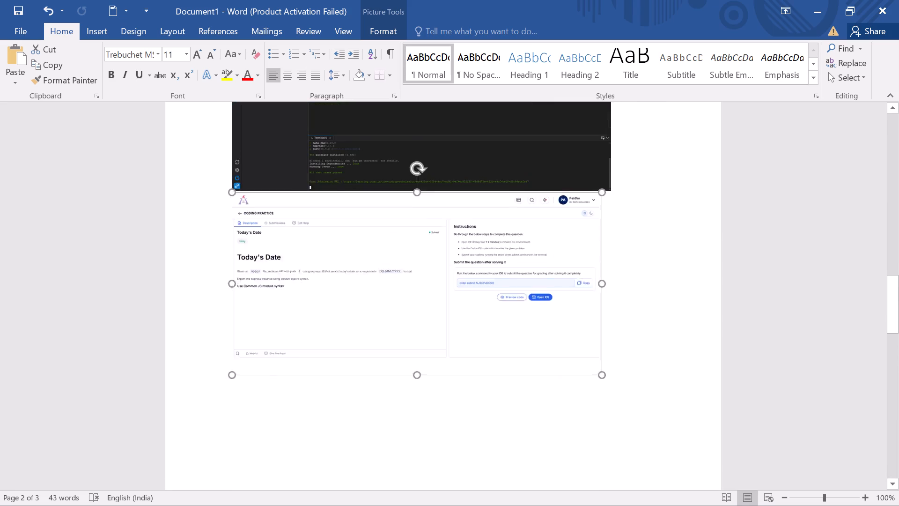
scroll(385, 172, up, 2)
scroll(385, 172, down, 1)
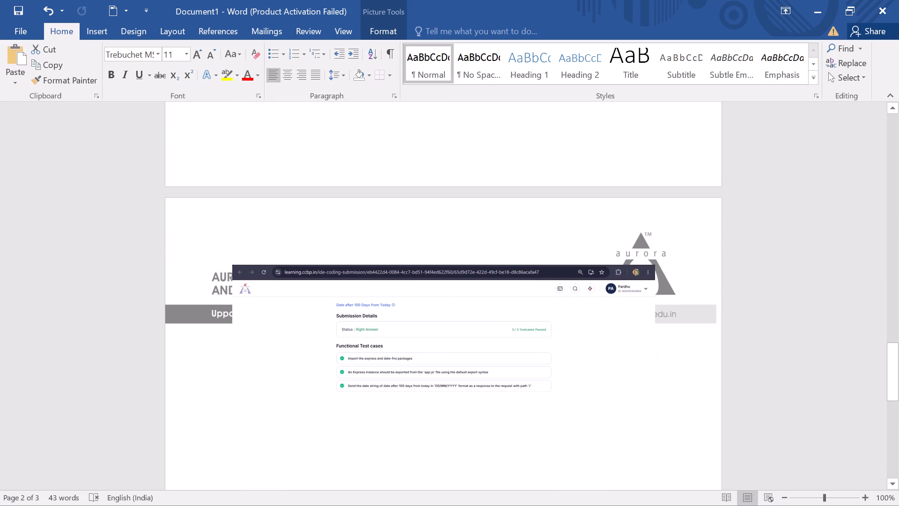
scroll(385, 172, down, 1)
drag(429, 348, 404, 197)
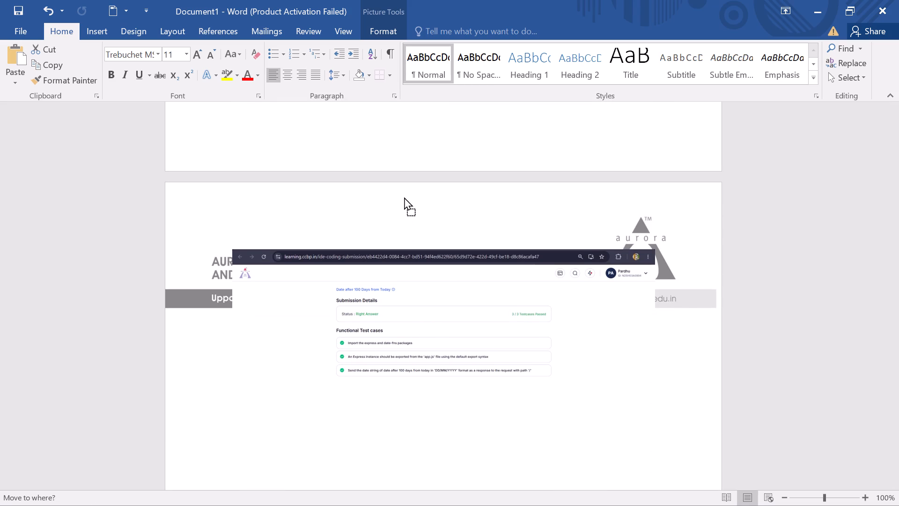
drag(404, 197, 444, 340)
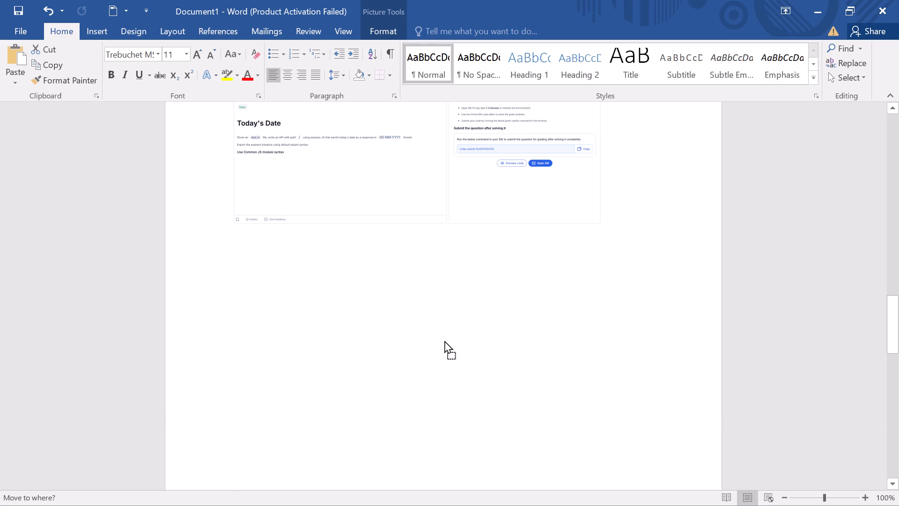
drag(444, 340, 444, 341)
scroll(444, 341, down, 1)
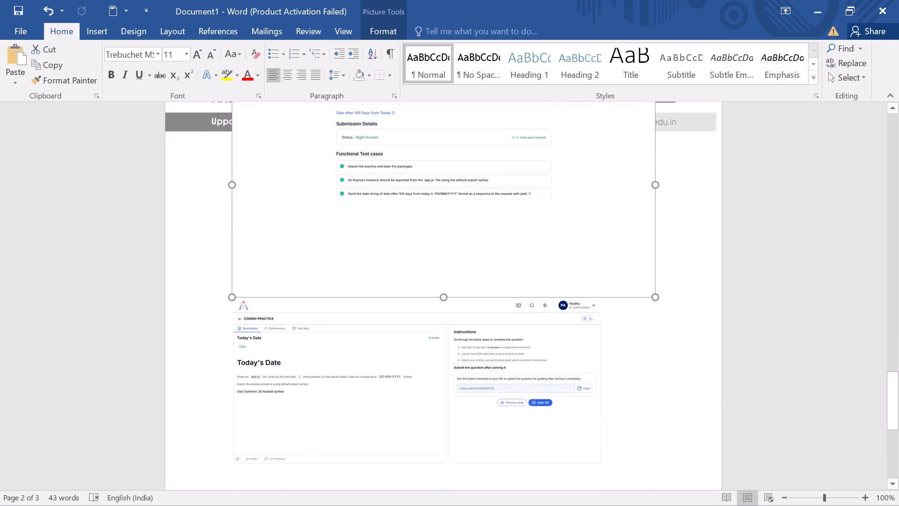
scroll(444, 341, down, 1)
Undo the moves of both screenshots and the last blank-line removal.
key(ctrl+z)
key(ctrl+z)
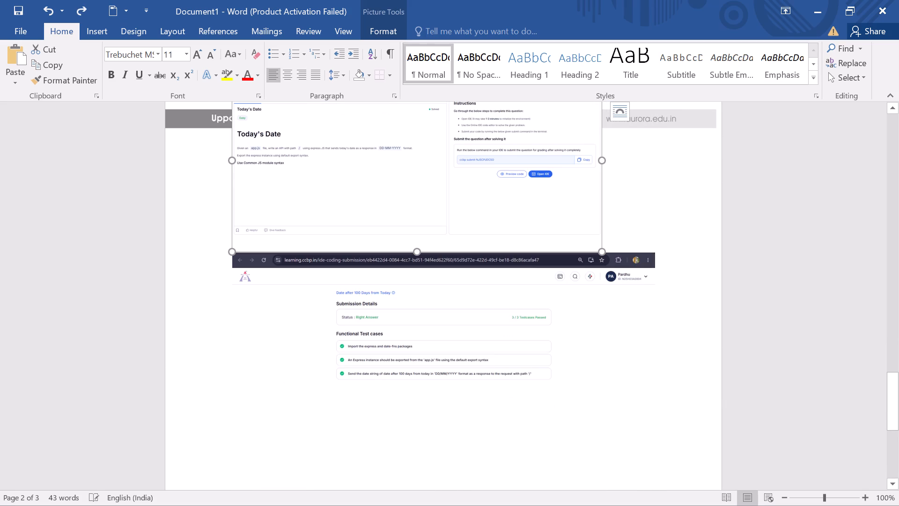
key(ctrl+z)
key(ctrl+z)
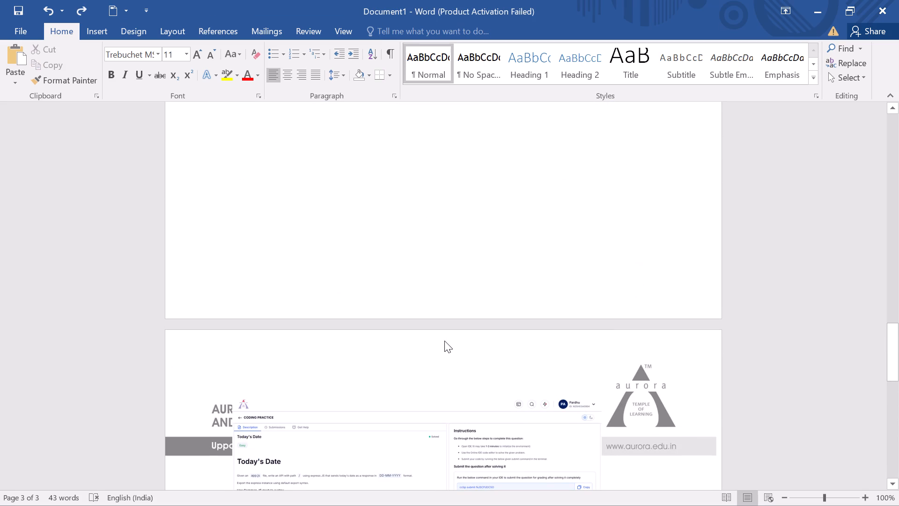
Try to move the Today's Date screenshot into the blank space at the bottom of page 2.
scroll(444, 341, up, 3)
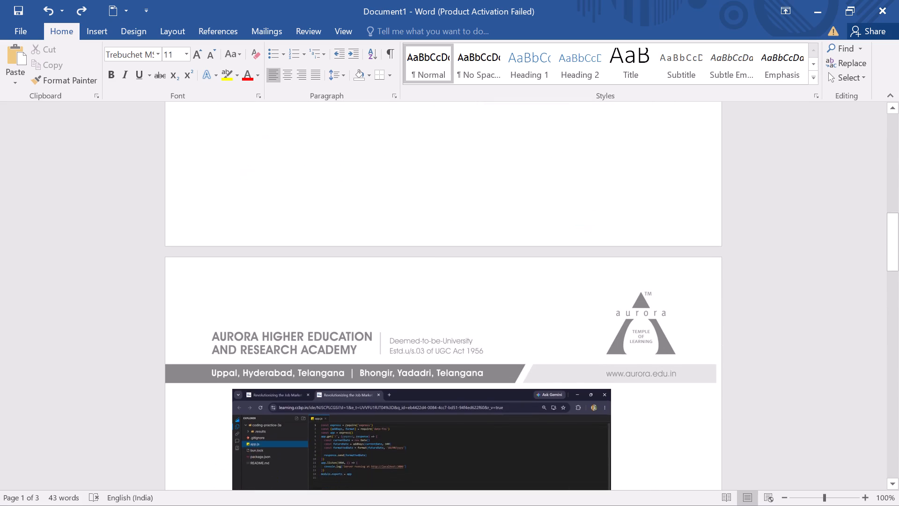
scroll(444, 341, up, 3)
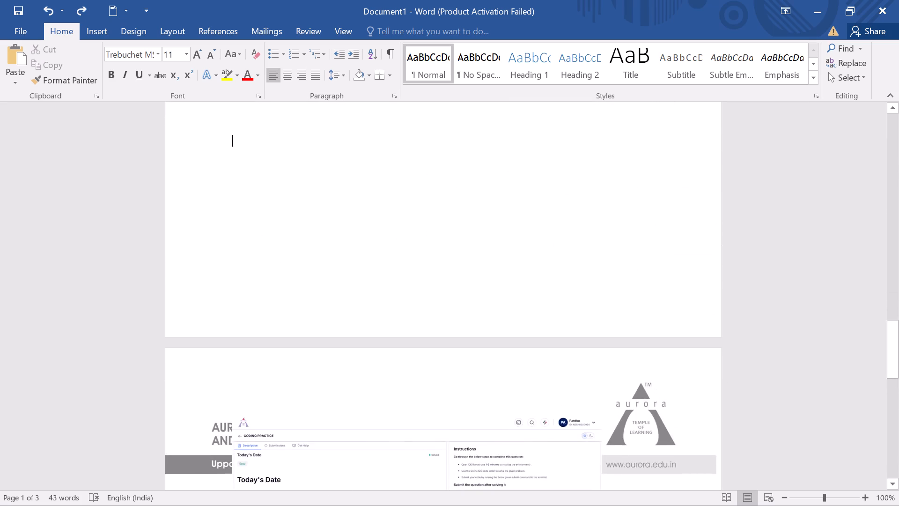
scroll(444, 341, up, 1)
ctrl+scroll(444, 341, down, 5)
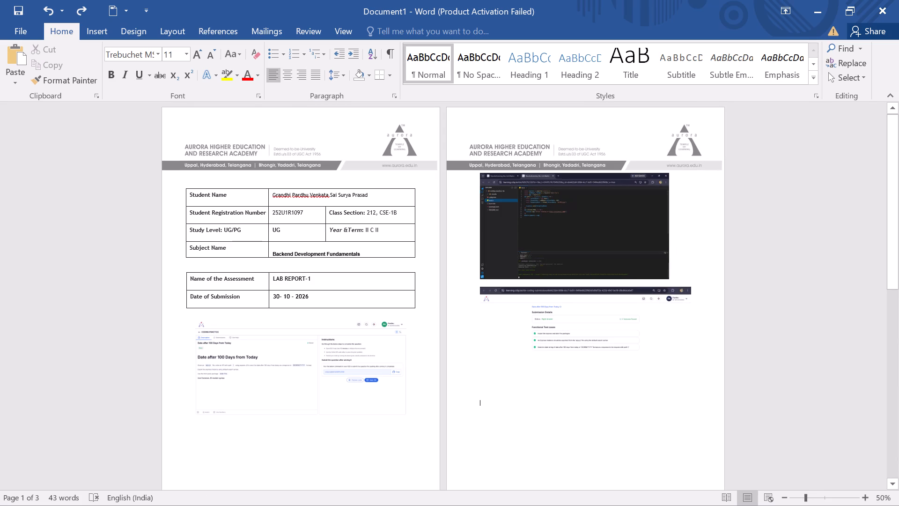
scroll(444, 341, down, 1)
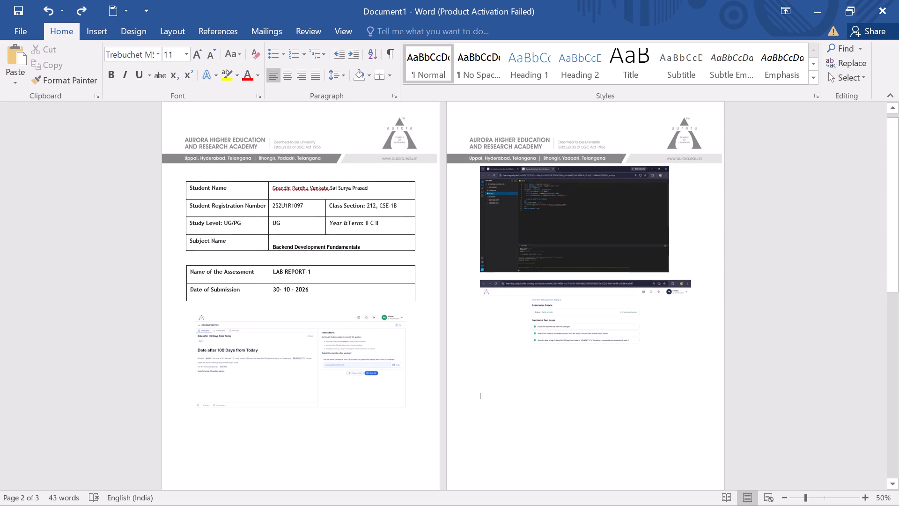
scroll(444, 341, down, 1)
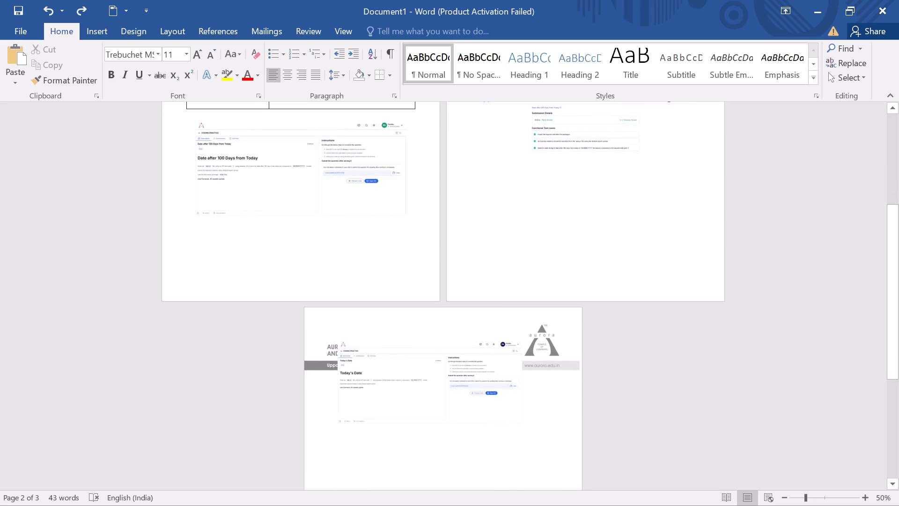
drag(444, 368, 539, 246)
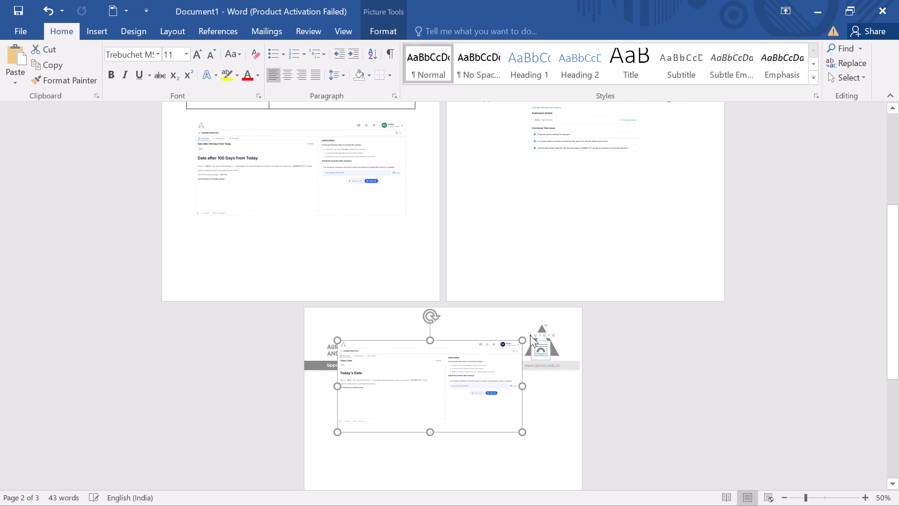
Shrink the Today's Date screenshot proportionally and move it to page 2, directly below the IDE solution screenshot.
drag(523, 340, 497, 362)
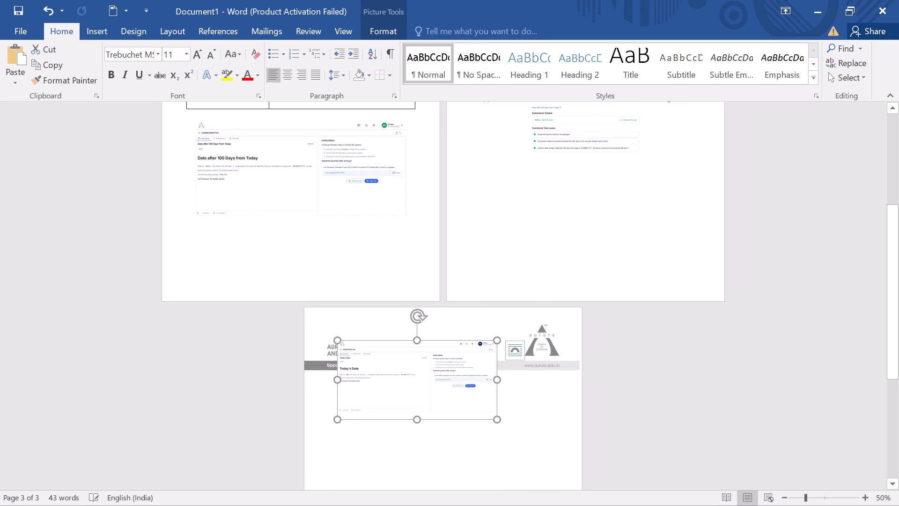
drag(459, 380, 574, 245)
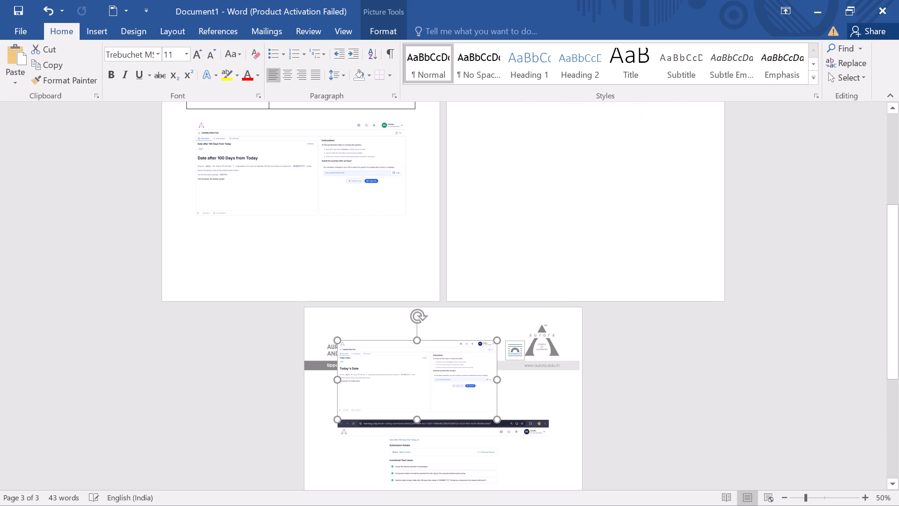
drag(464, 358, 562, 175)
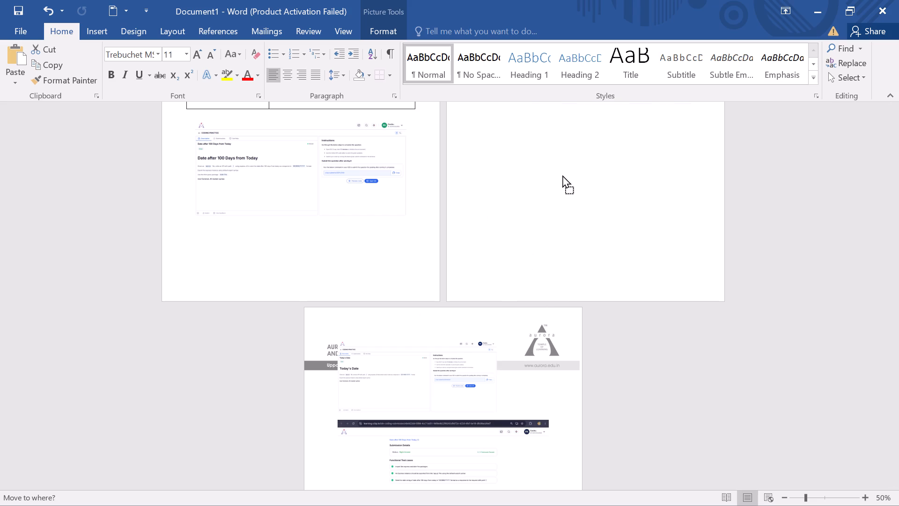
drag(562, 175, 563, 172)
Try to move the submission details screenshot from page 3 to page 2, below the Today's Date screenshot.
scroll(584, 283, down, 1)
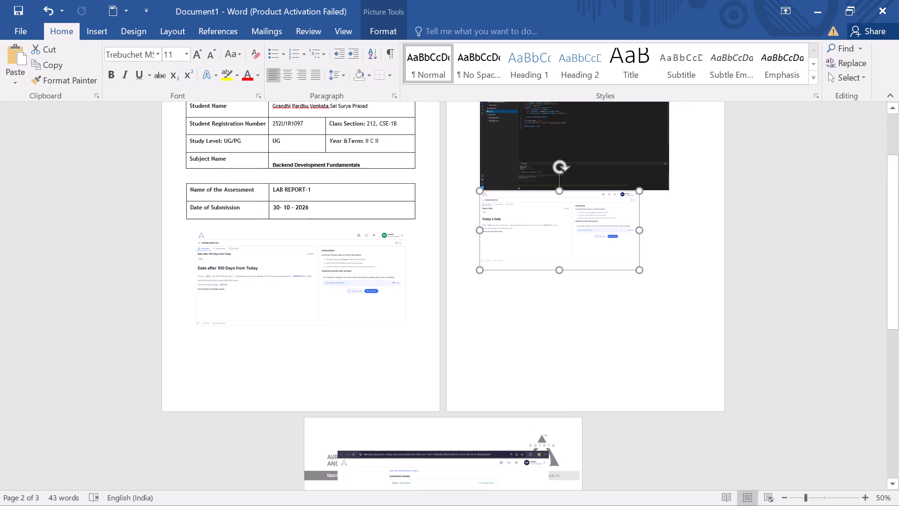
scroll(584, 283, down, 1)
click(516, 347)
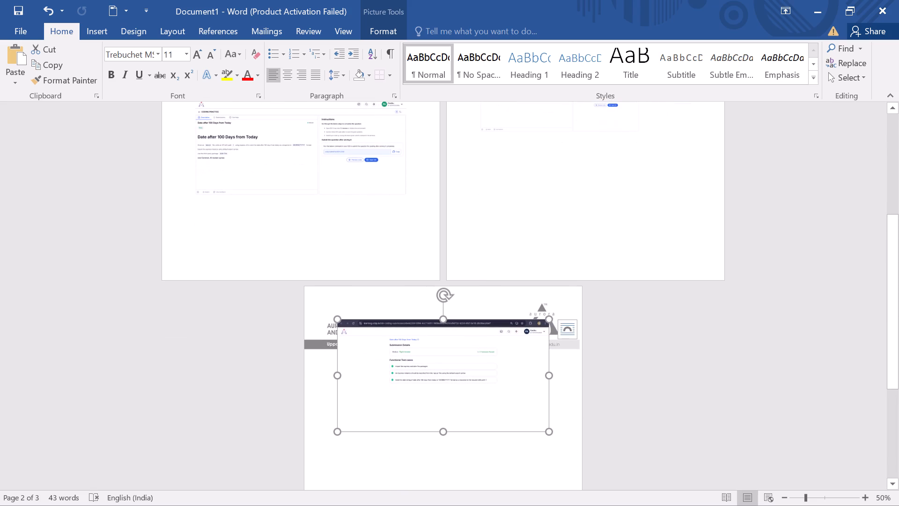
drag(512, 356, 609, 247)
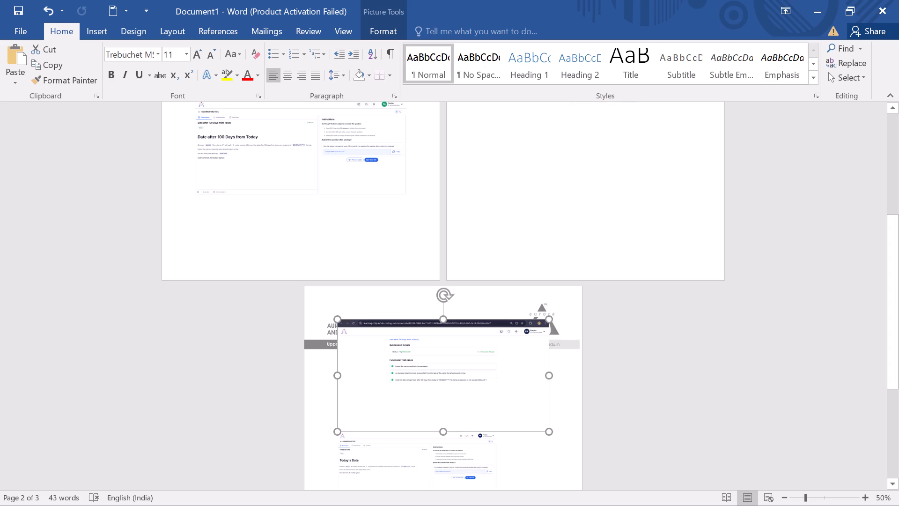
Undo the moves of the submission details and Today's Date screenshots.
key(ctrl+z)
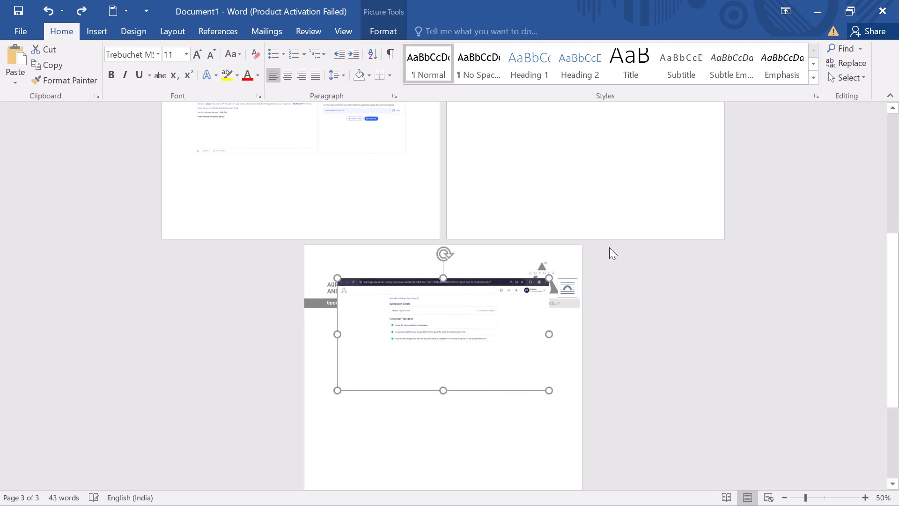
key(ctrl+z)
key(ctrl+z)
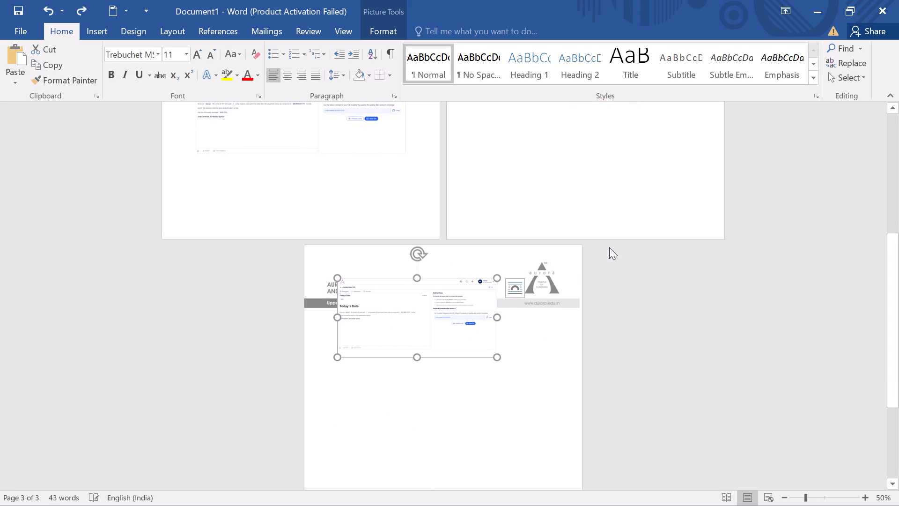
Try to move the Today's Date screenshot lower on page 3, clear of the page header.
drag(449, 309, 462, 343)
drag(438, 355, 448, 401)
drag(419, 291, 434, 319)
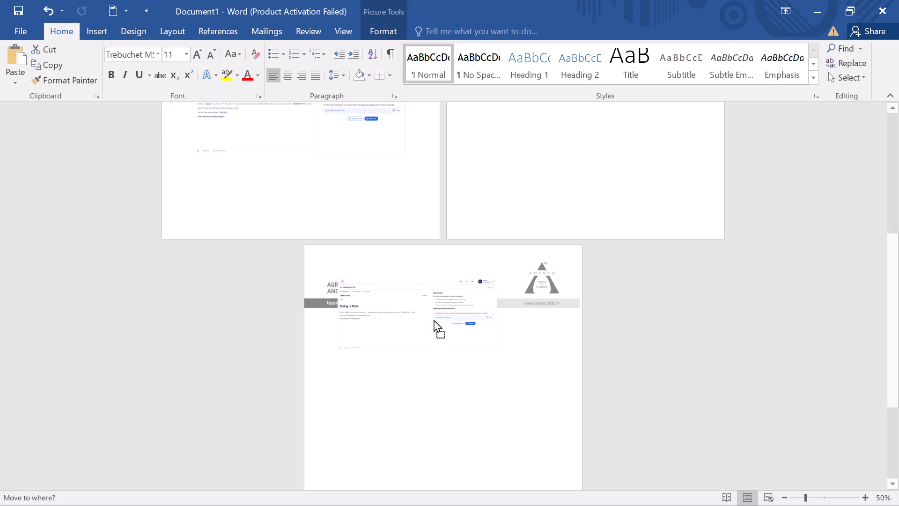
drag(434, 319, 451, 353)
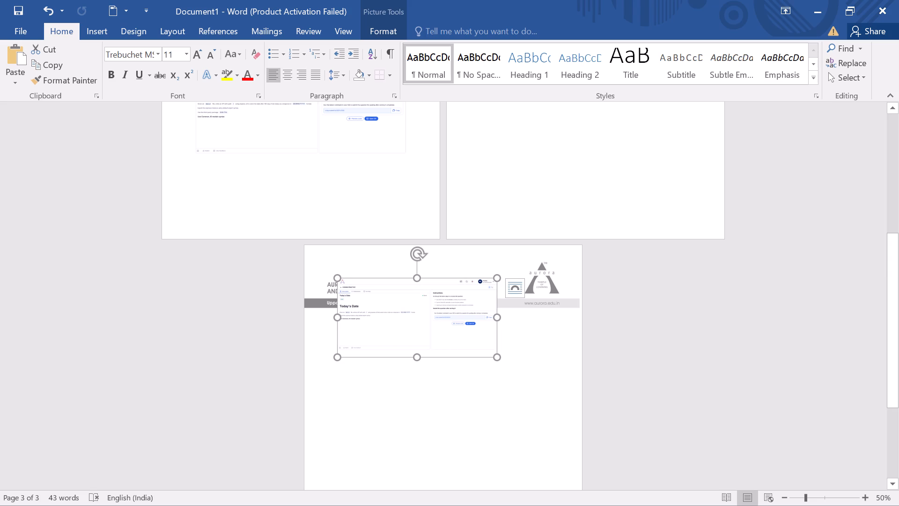
Enlarge the Today's Date screenshot on page 3 proportionally to about the width of the submission details screenshot.
drag(500, 361, 523, 388)
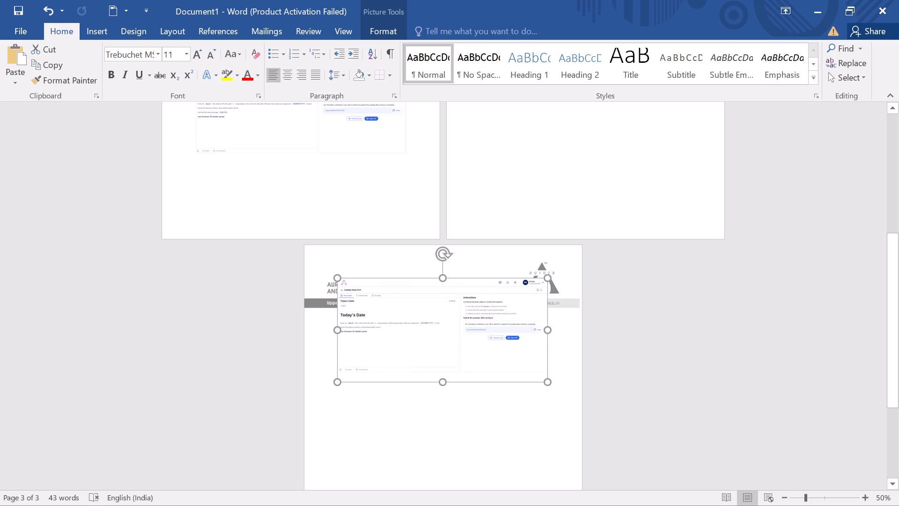
Scale the Today's Date screenshot on page 3 down proportionally to slightly narrower than the page's text area.
drag(523, 388, 517, 386)
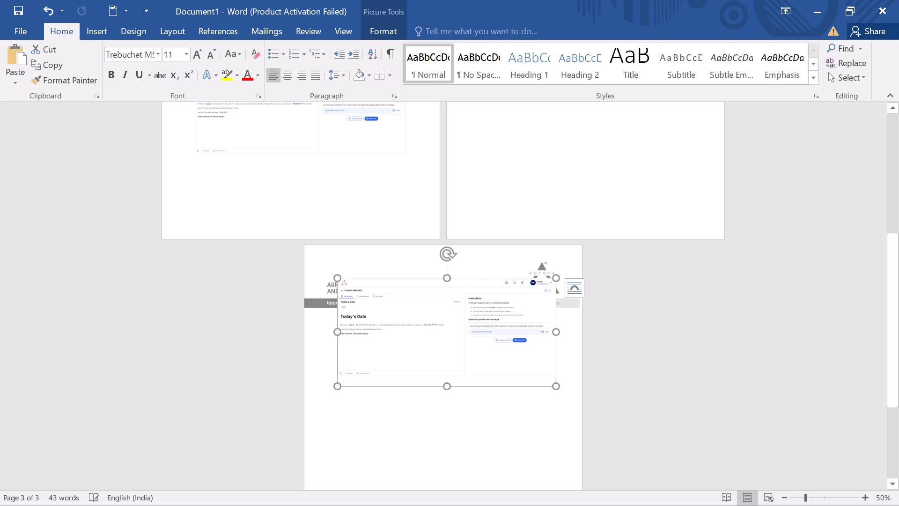
drag(339, 278, 376, 324)
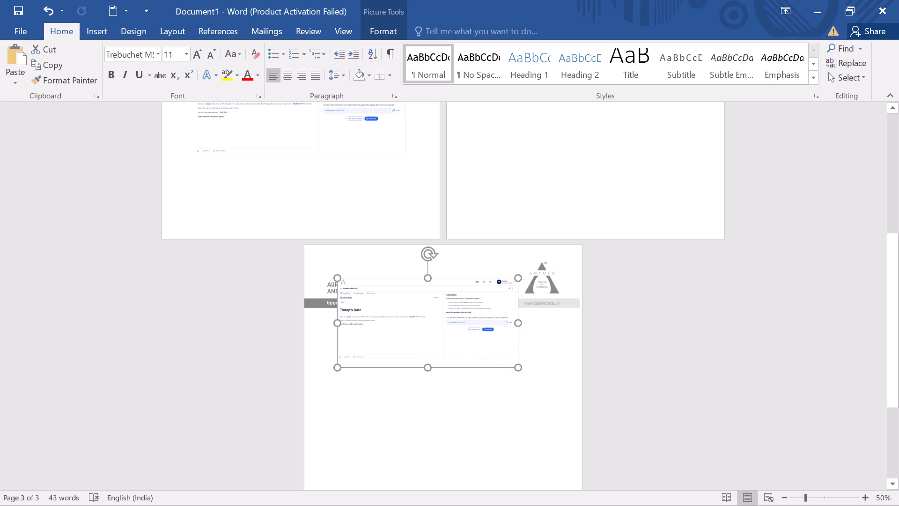
drag(376, 324, 363, 312)
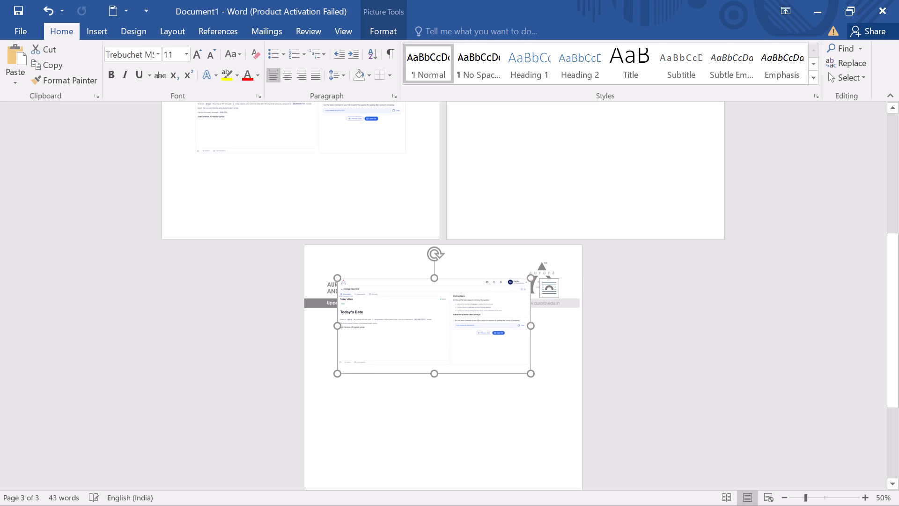
Insert blank lines ahead of the Today's Date screenshot until it sits just below the page 3 header, and place the cursor after it.
ctrl+scroll(340, 306, up, 3)
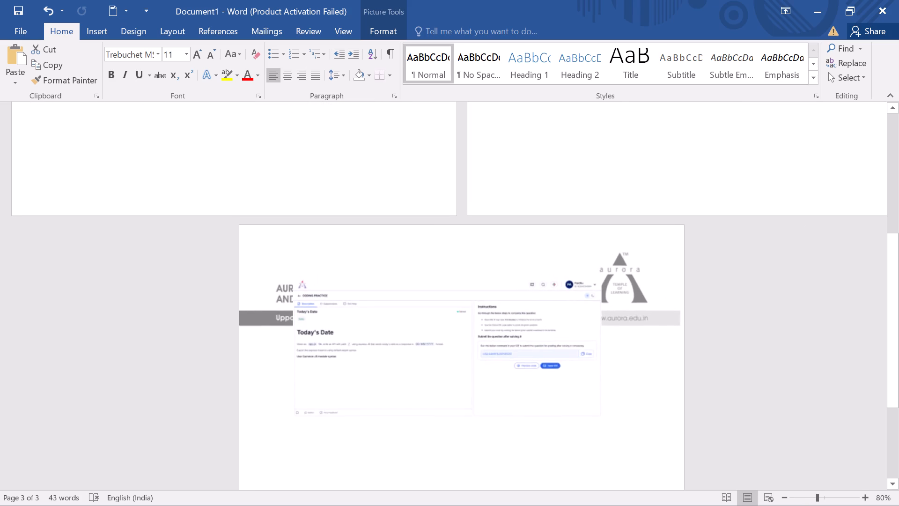
click(262, 283)
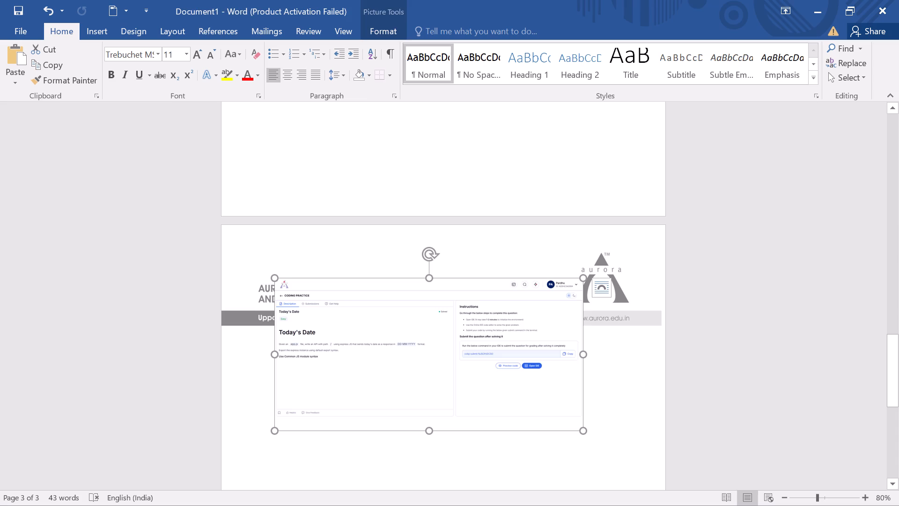
click(302, 194)
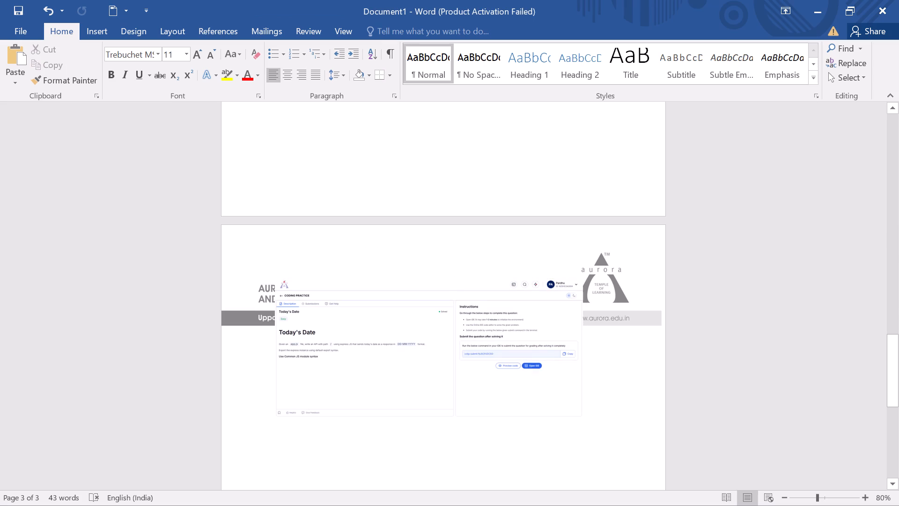
click(592, 402)
key(Up)
key(Return)
key(Return)
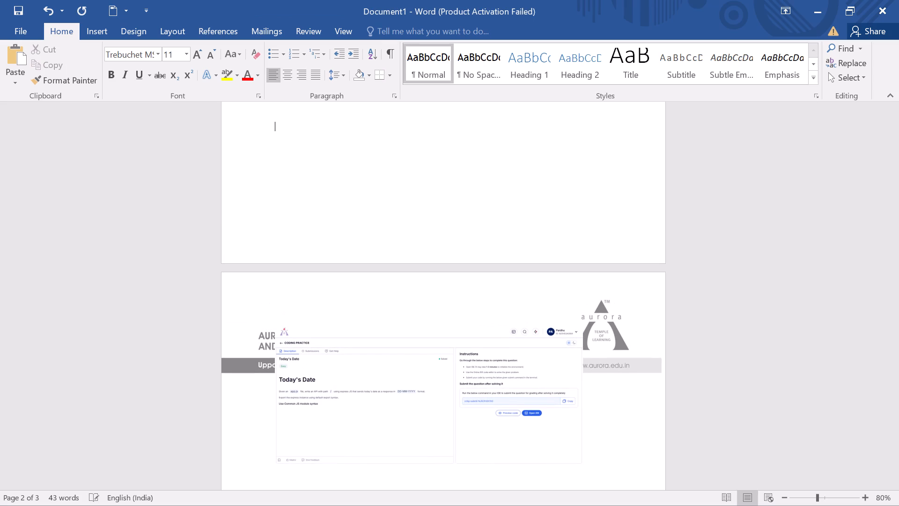
key(Down)
key(Down)
key(Up)
key(Down)
key(Left)
key(Return)
key(Return)
key(Return)
key(Return)
key(Return)
key(Return)
key(Return)
key(Return)
key(Return)
key(Return)
key(Return)
key(Return)
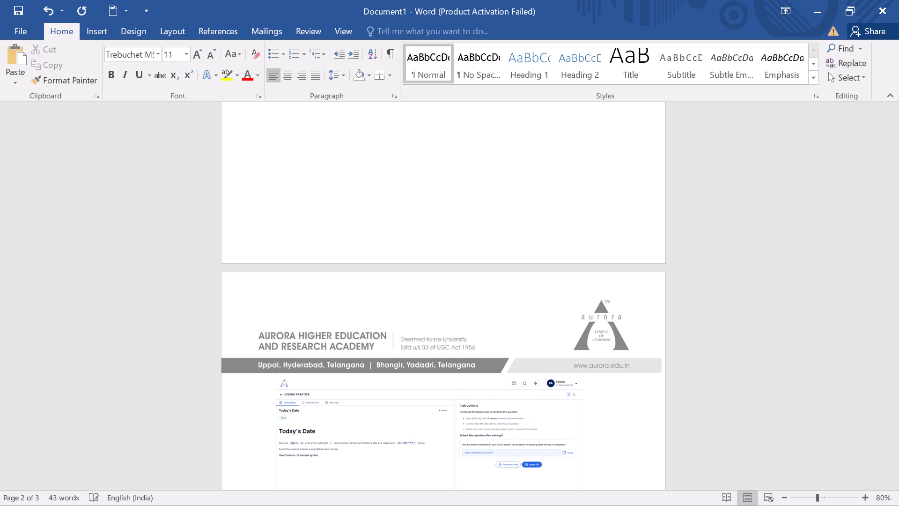
scroll(592, 402, down, 1)
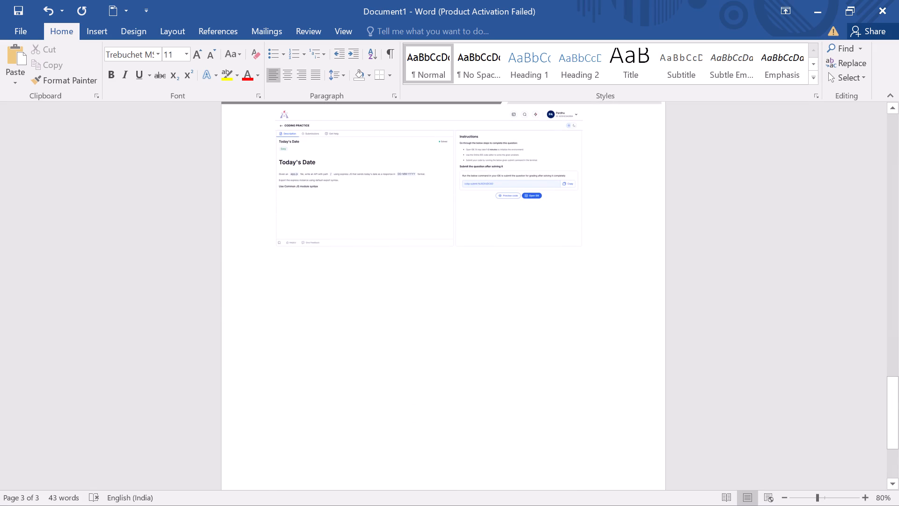
key(Right)
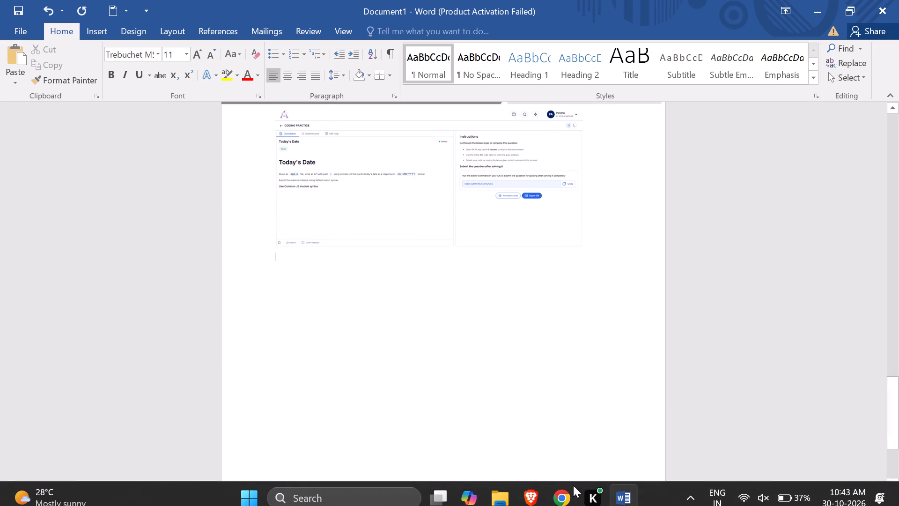
Switch to the online IDE in Chrome and open app.js from the coding-practice-3e folder.
click(555, 491)
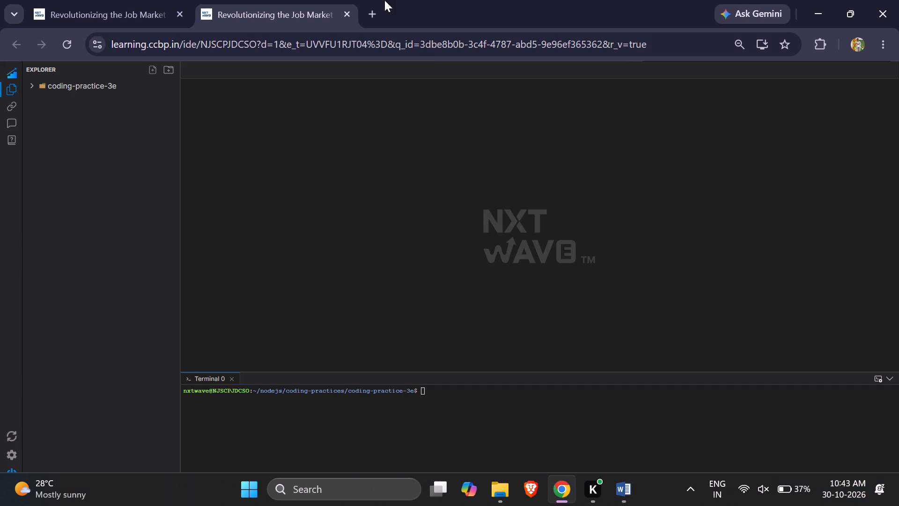
click(104, 84)
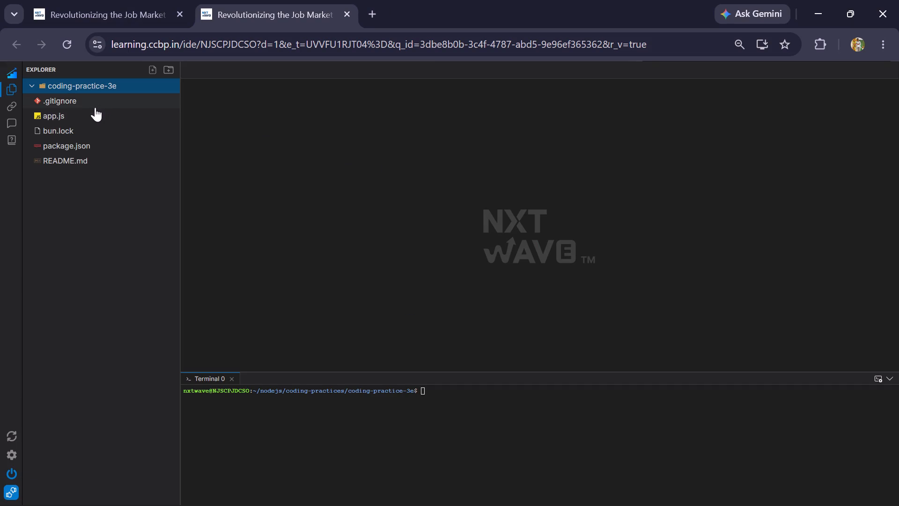
click(90, 109)
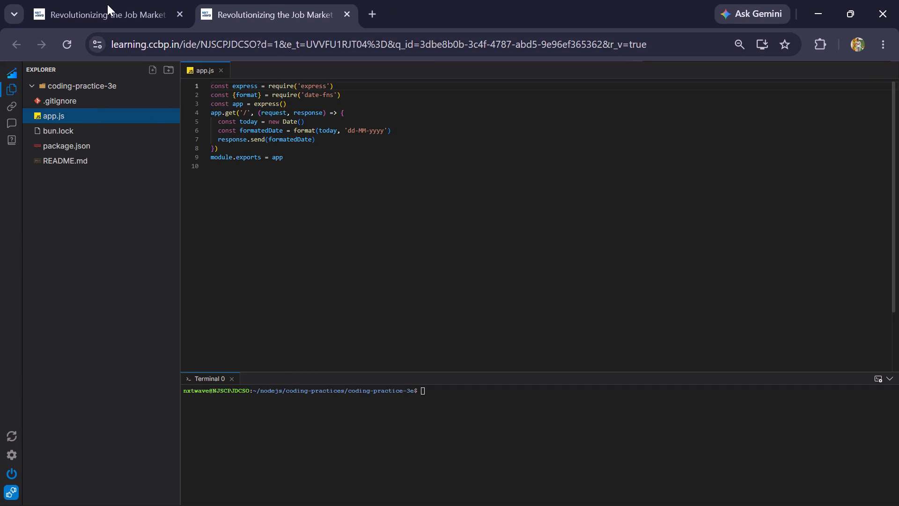
Copy the submit command from the Today's Date question page and run it in the IDE terminal.
click(99, 1)
click(865, 279)
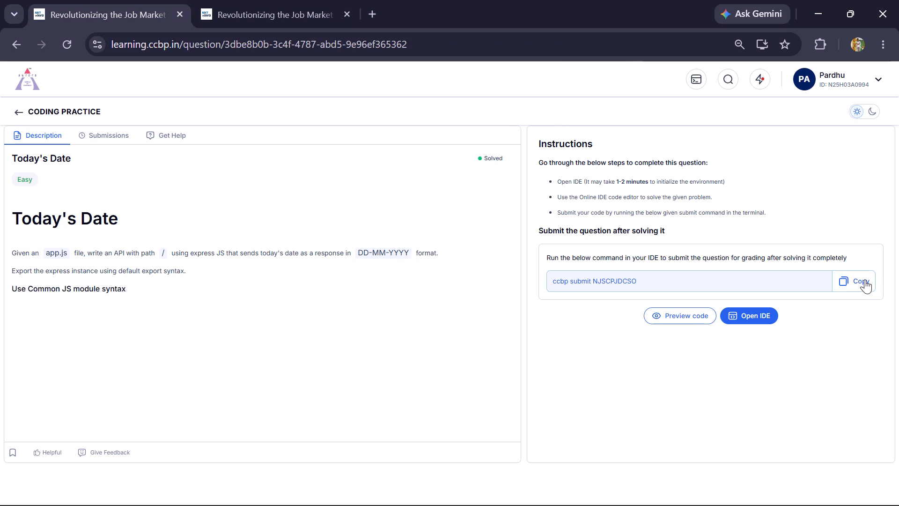
click(273, 0)
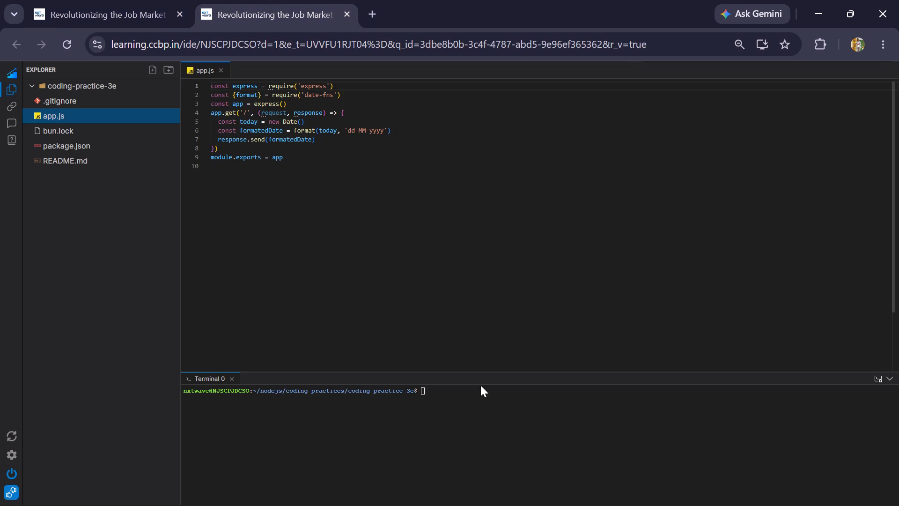
click(477, 392)
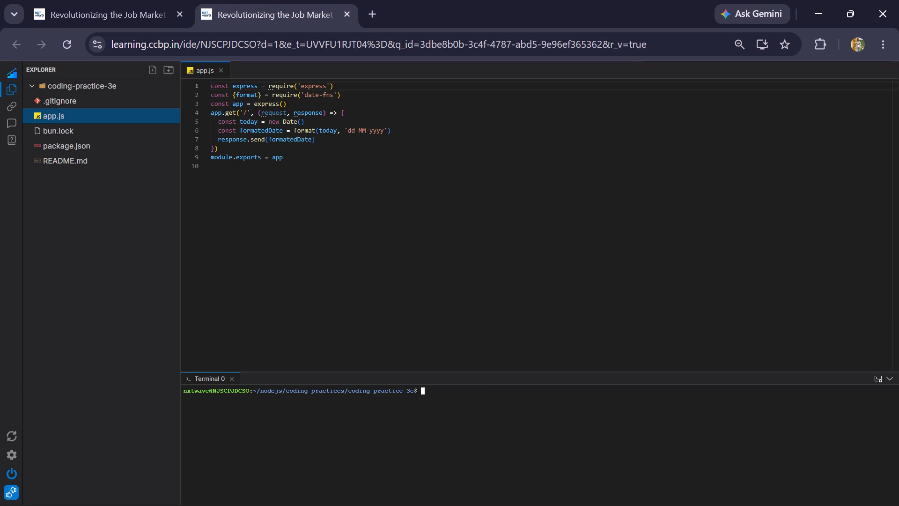
key(ctrl+shift+v)
key(Return)
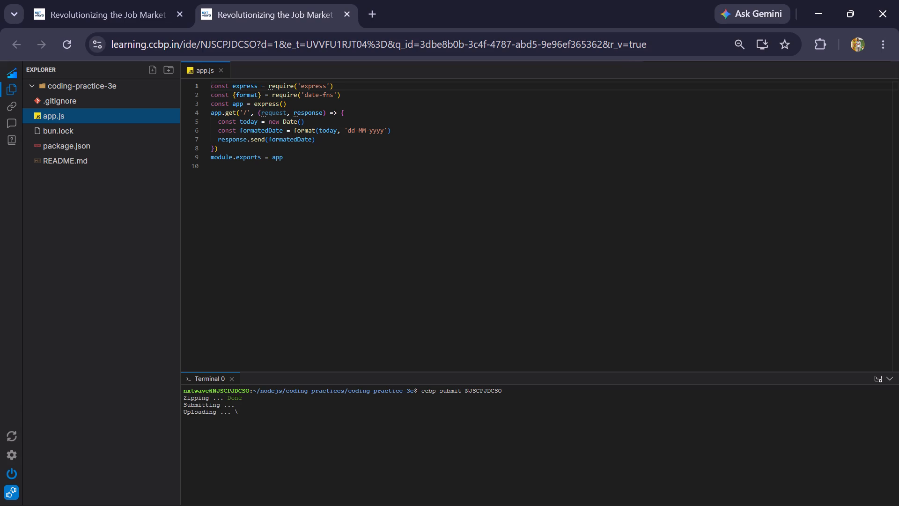
Capture a full-screen screenshot of the IDE with app.js and the terminal, and switch back to Word.
key(Print)
drag(0, 0, 898, 500)
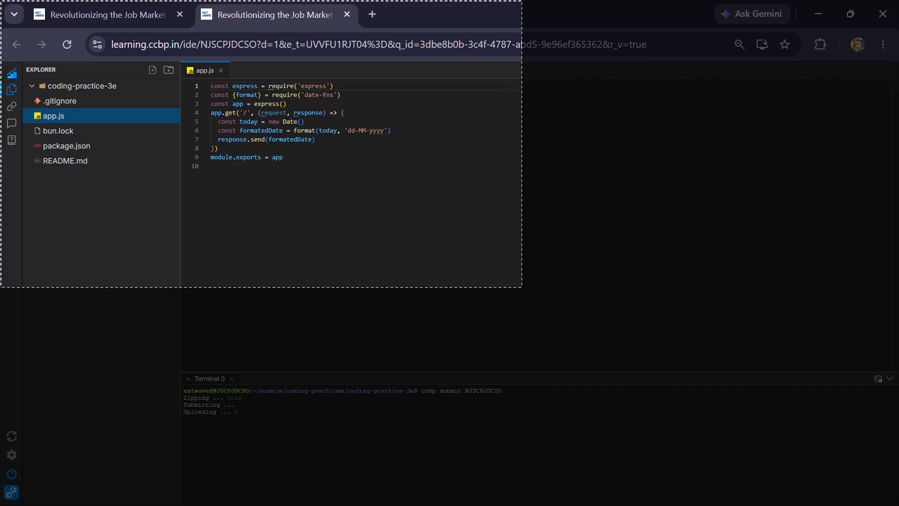
drag(898, 500, 898, 505)
click(635, 493)
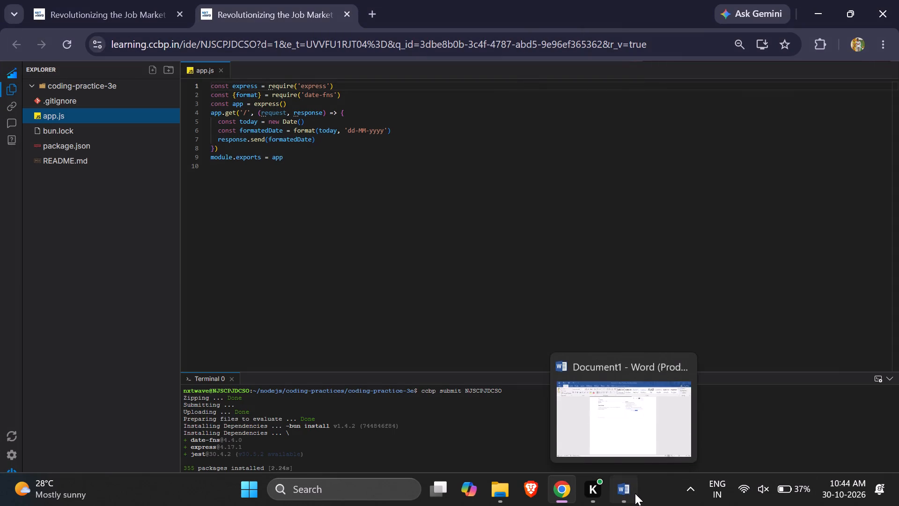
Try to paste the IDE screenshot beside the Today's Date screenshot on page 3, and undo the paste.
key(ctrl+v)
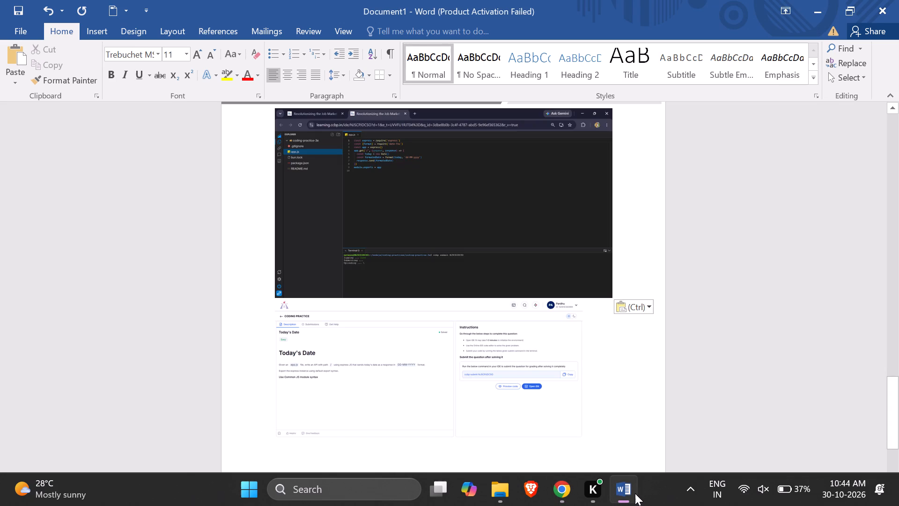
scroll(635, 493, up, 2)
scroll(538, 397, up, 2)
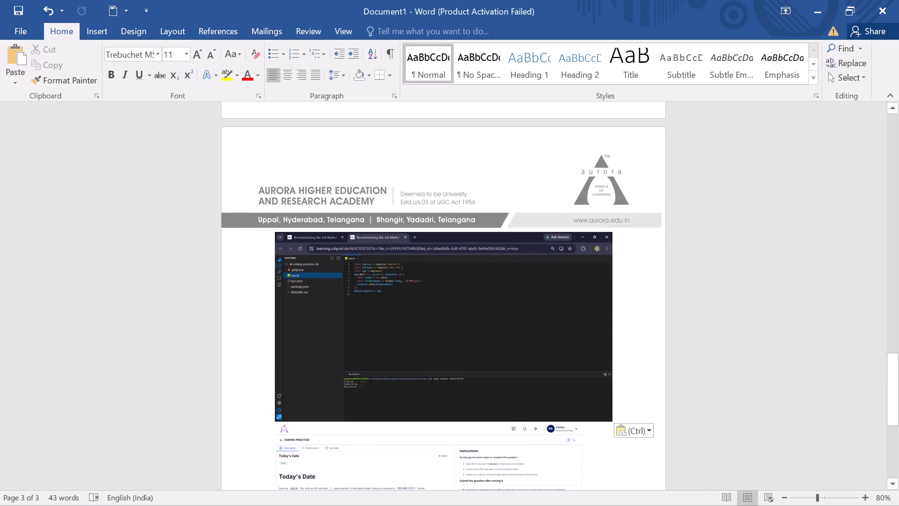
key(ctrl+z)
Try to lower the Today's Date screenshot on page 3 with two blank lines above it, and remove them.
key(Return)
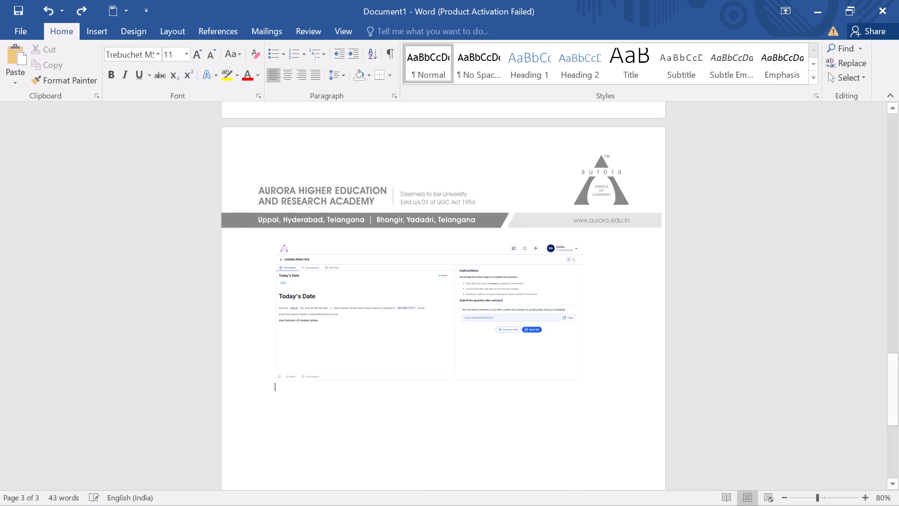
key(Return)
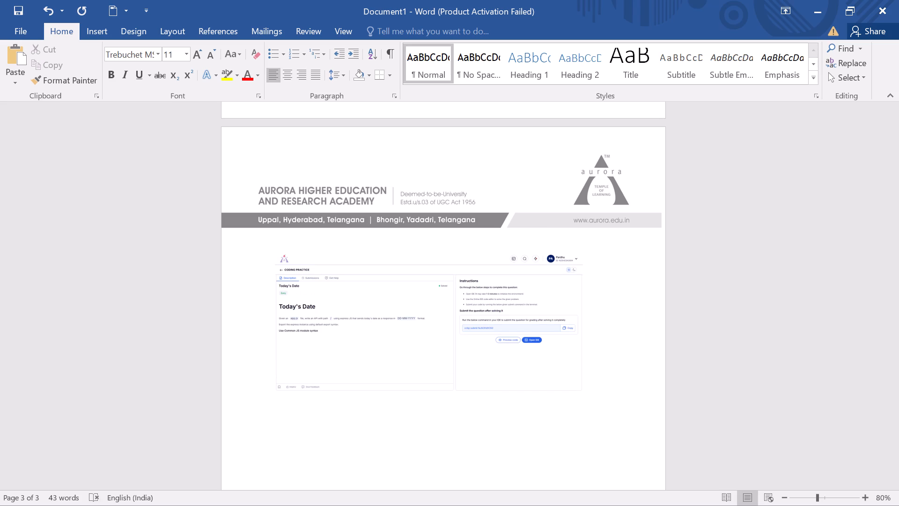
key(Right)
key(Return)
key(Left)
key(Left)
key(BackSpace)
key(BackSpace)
Start a new line after the Today's Date screenshot on page 3 and paste the IDE screenshot below it.
key(Right)
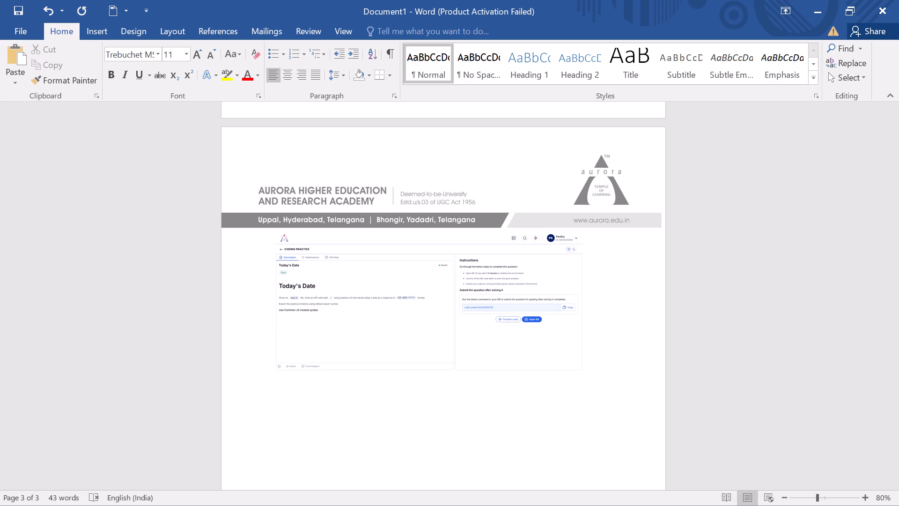
key(Return)
key(ctrl+v)
scroll(538, 397, down, 1)
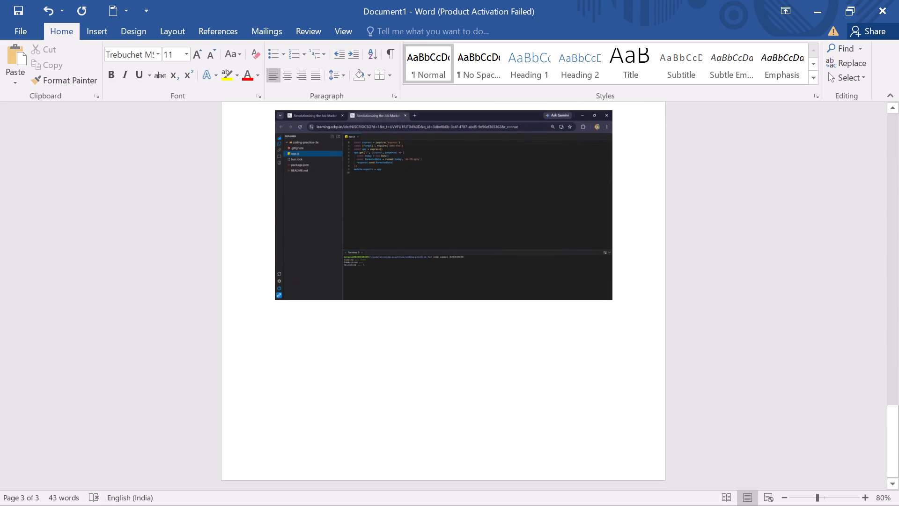
Start a new line after the IDE screenshot, and open the Today's Date submission URL from the IDE terminal in Chrome.
key(Return)
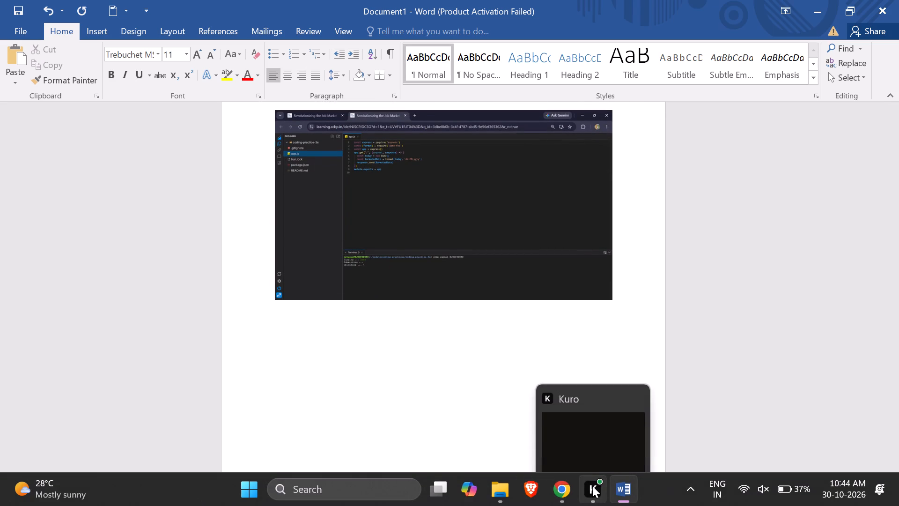
click(572, 486)
scroll(501, 409, down, 1)
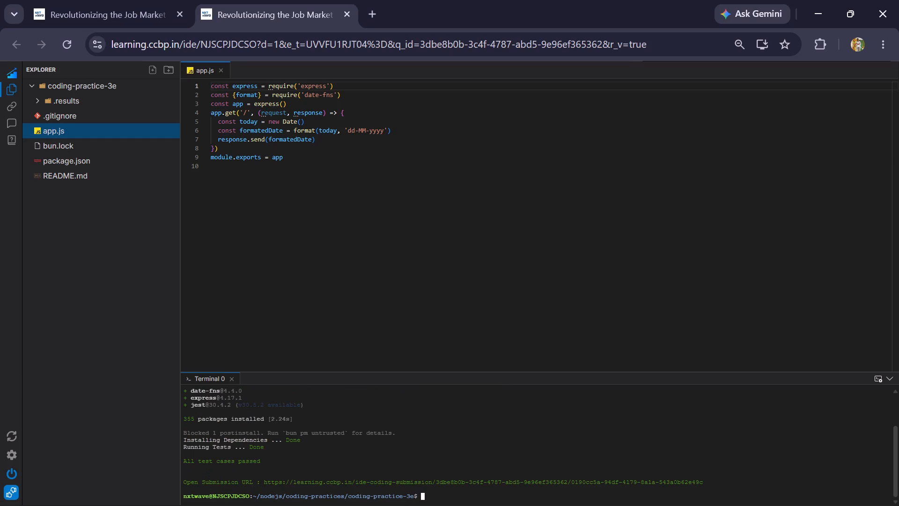
scroll(501, 409, down, 1)
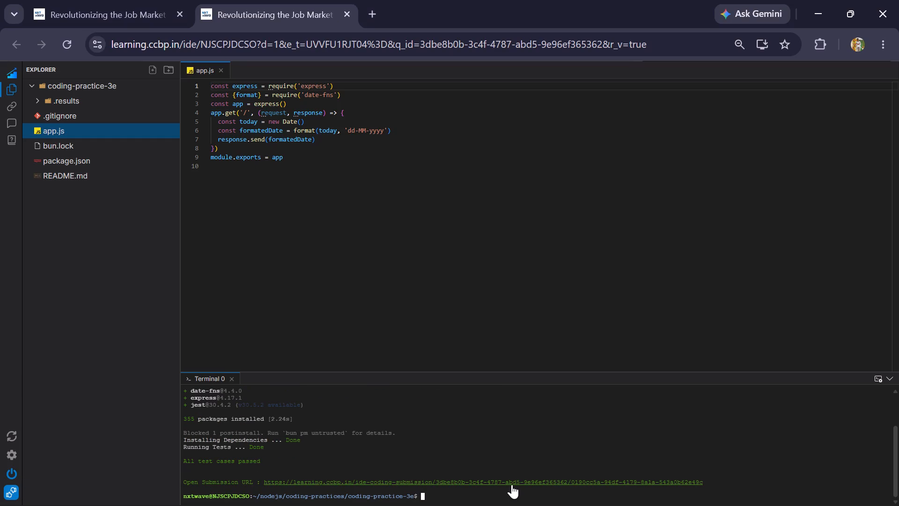
click(512, 484)
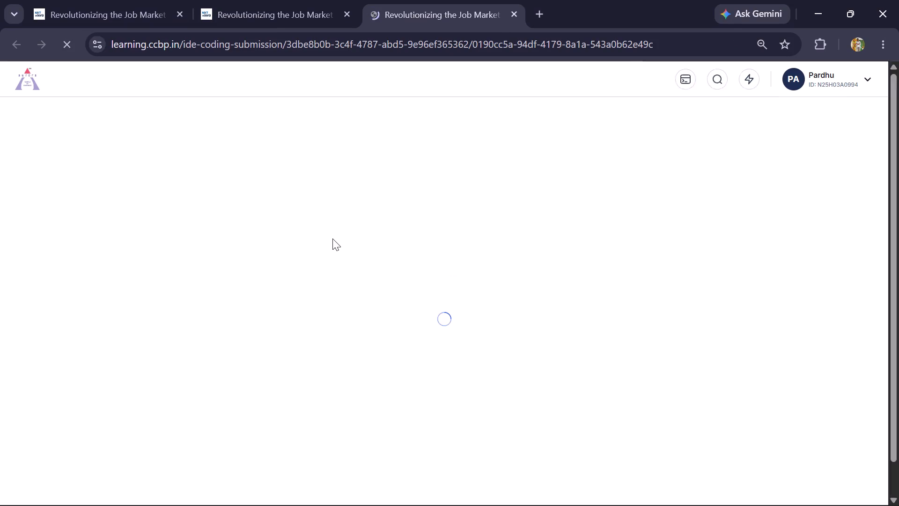
Capture a full-screen screenshot of the Today's Date submission details and paste it into Word after the IDE screenshot.
key(Print)
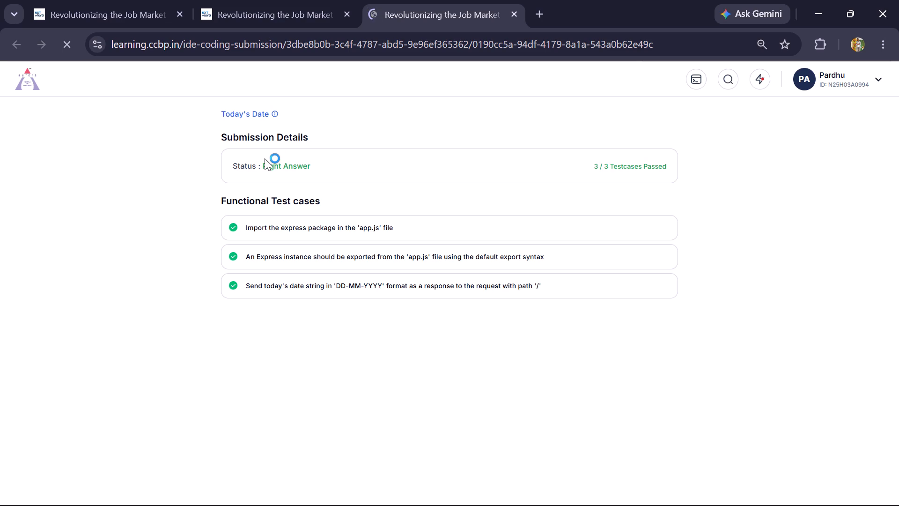
drag(0, 12, 337, 219)
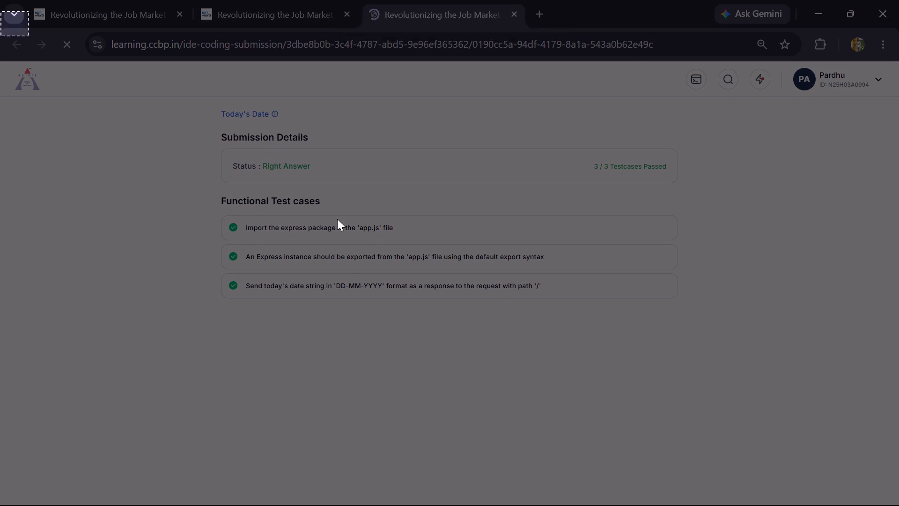
drag(337, 219, 898, 505)
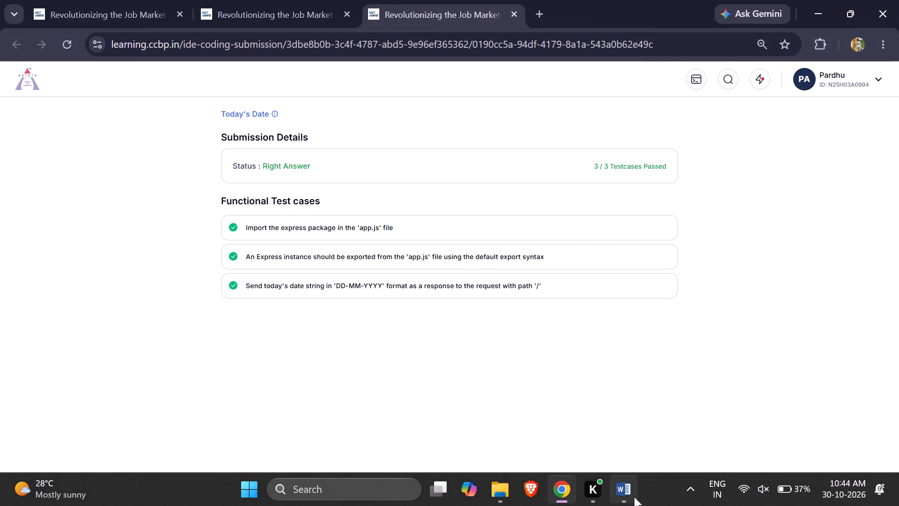
click(634, 497)
key(ctrl+v)
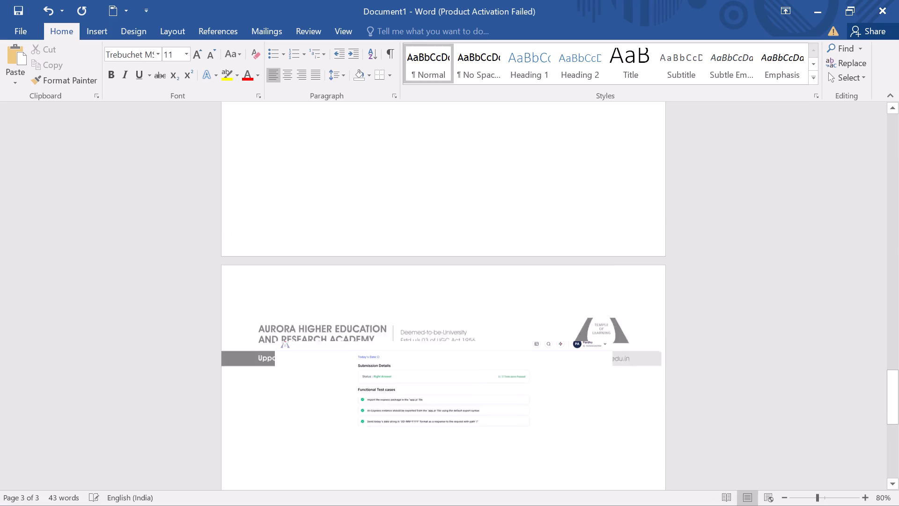
Insert blank lines before the submission details screenshot so that it sits below the letterhead on page 4.
scroll(483, 387, down, 1)
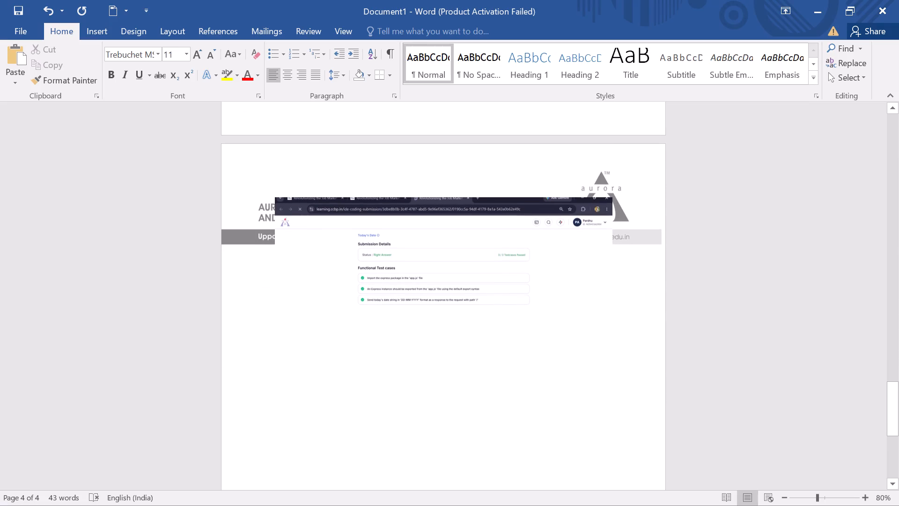
scroll(483, 387, down, 1)
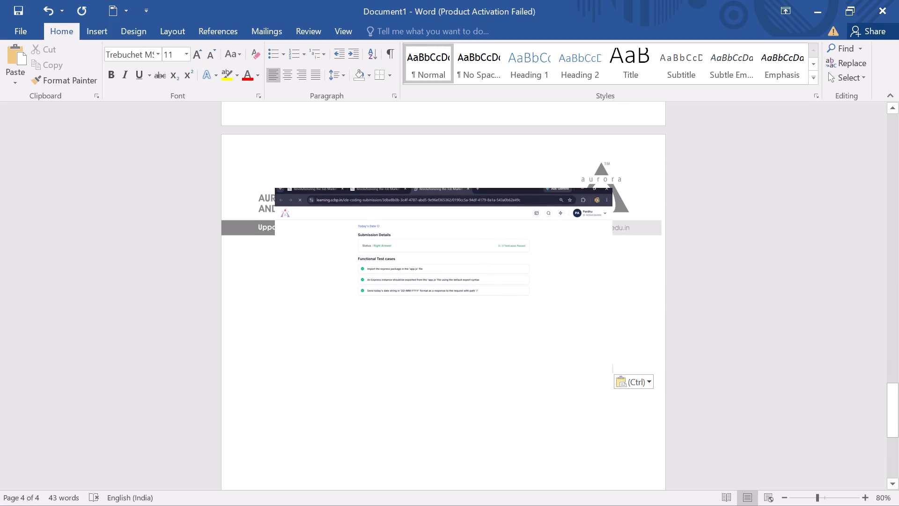
key(Left)
key(Return)
key(Return)
key(Return)
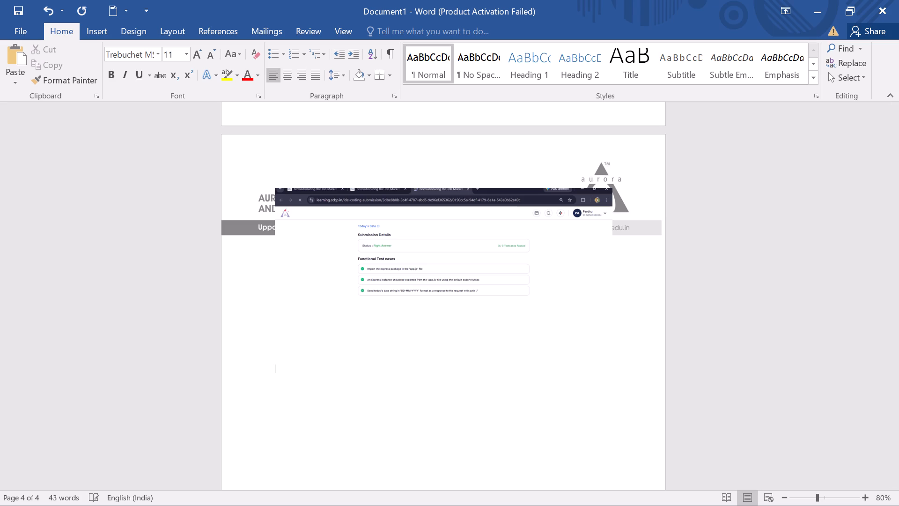
key(Return)
key(Return)
key(Return)
key(Return)
key(Return)
key(BackSpace)
key(BackSpace)
key(BackSpace)
key(Up)
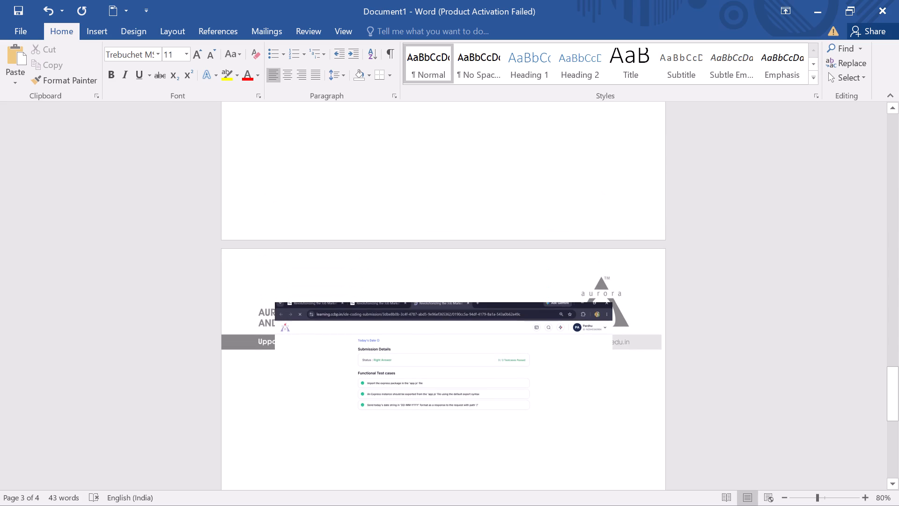
key(Return)
key(Return)
key(Return)
key(Return)
key(Return)
key(Return)
key(Return)
key(Return)
key(Return)
key(Return)
key(Return)
key(Return)
key(Return)
key(Return)
key(Return)
key(Return)
key(Return)
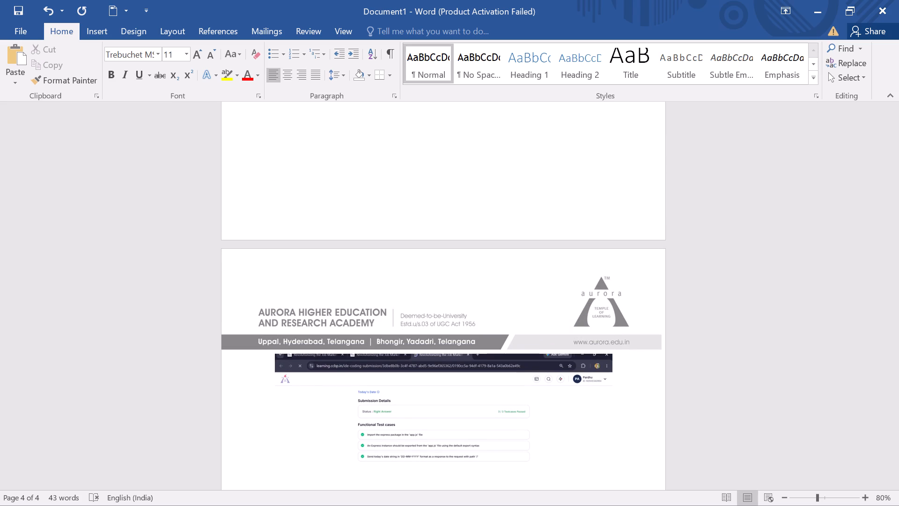
Add two new lines after the submission details screenshot on page 4.
scroll(357, 225, left, 1)
scroll(357, 225, down, 1)
scroll(399, 251, down, 1)
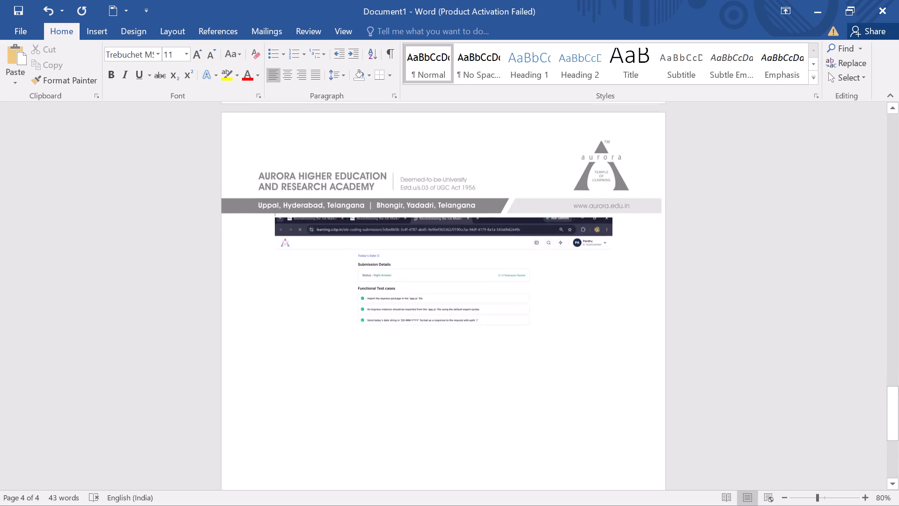
scroll(399, 251, down, 1)
click(630, 253)
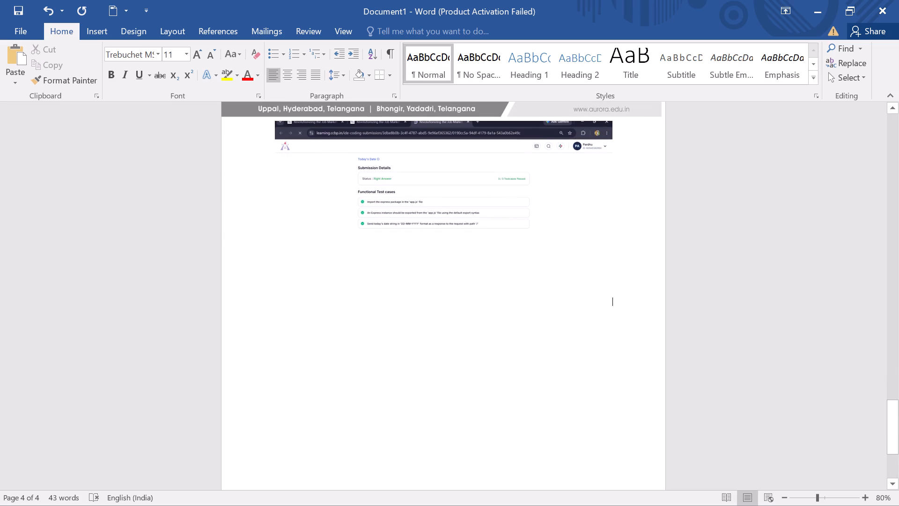
key(Return)
key(Return)
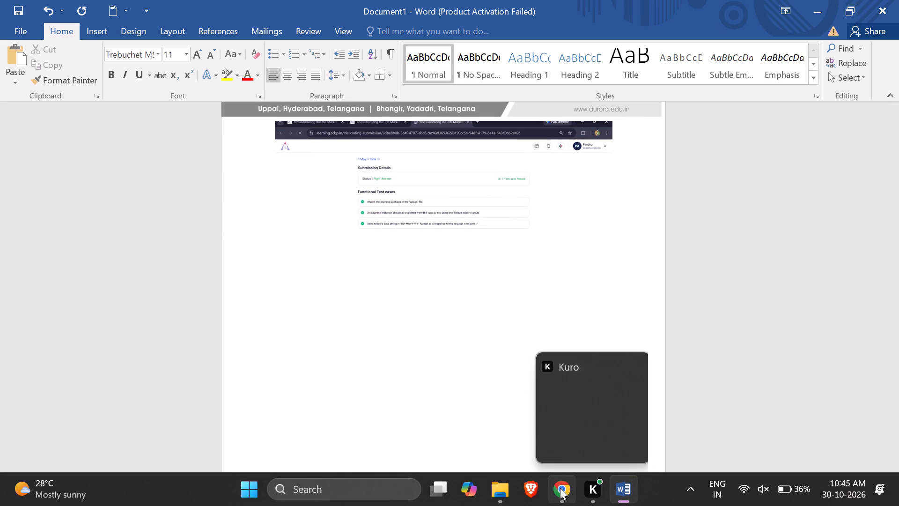
Switch to Chrome and close the Today's Date IDE and submission details pages, keeping the question page open.
click(560, 488)
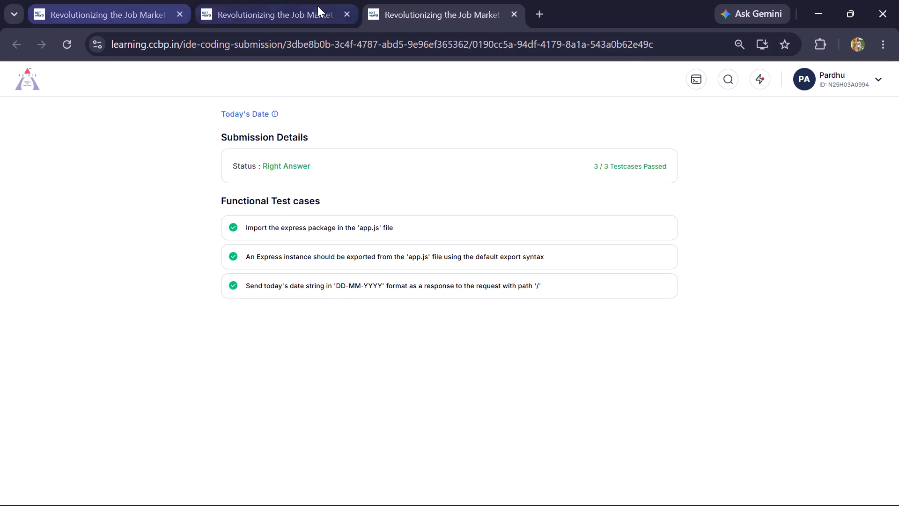
click(345, 8)
click(347, 9)
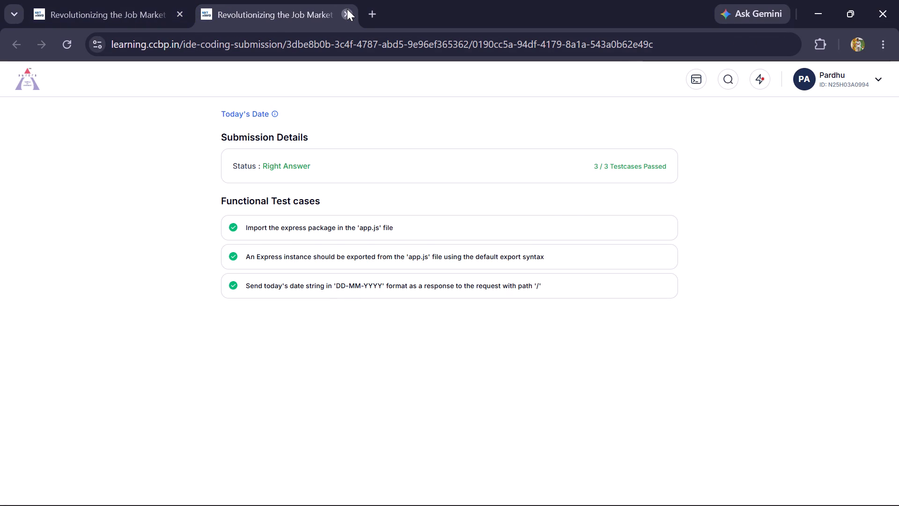
click(127, 5)
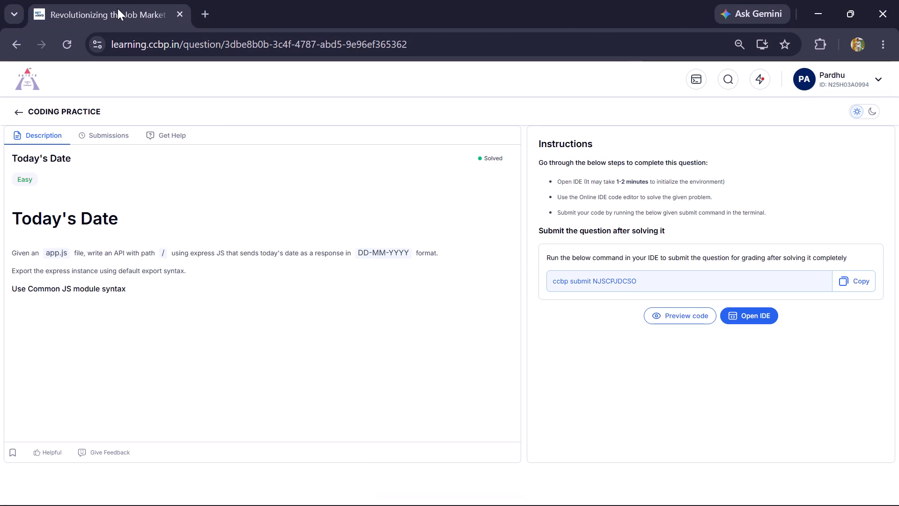
Return to the Coding Practice list, open the API Routing question and capture a full-screen screenshot of it.
click(17, 113)
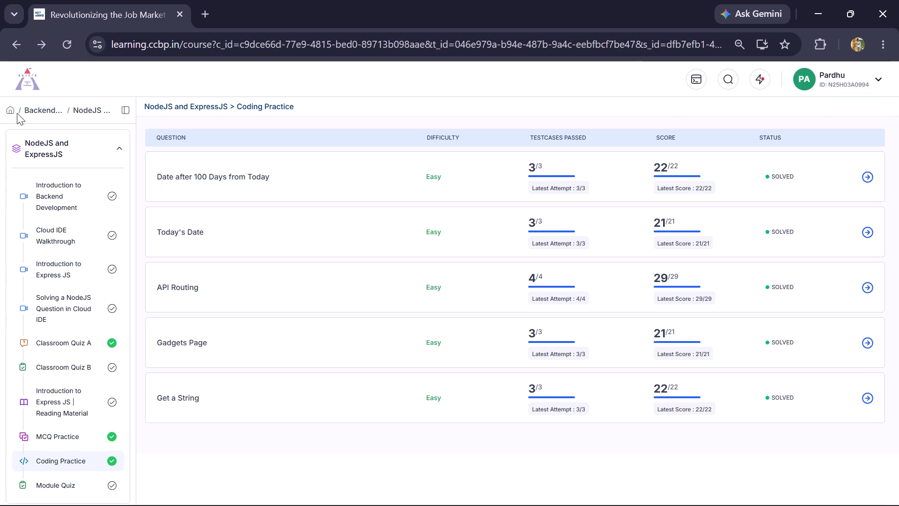
click(238, 289)
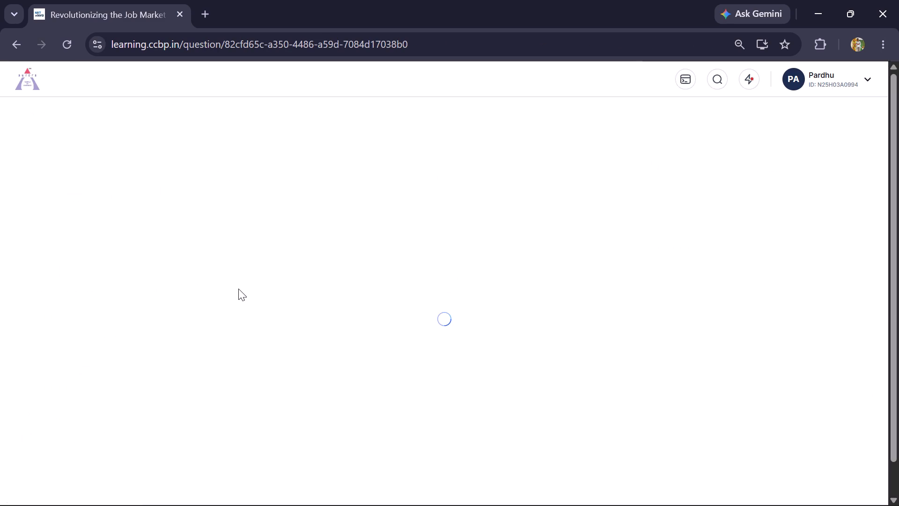
key(Print)
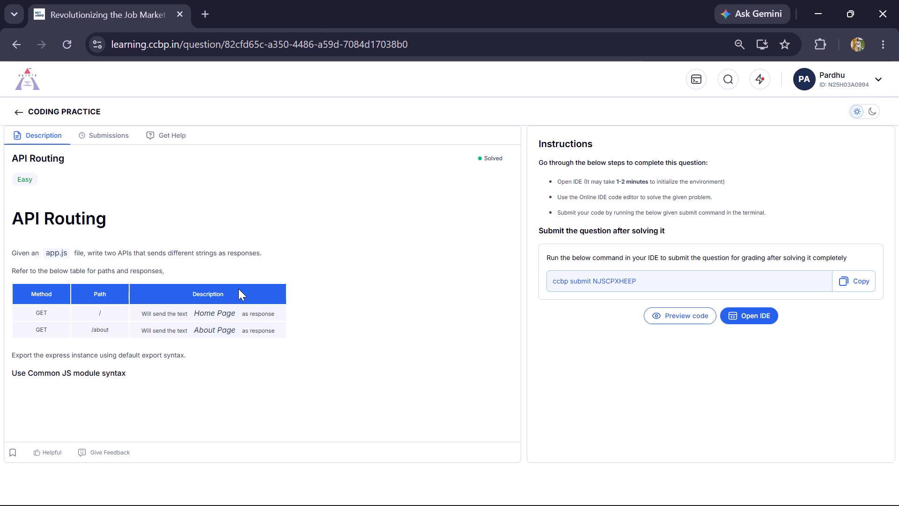
drag(0, 0, 898, 505)
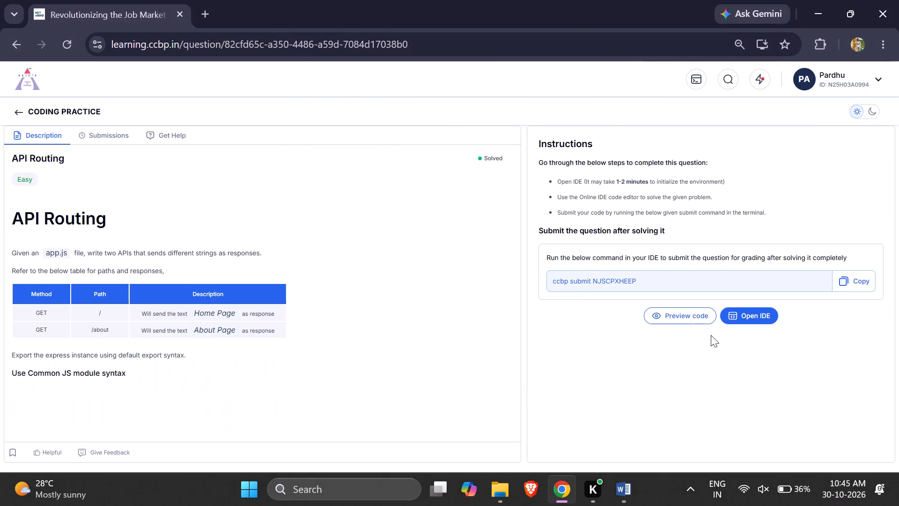
Open the IDE for the API Routing question.
click(767, 313)
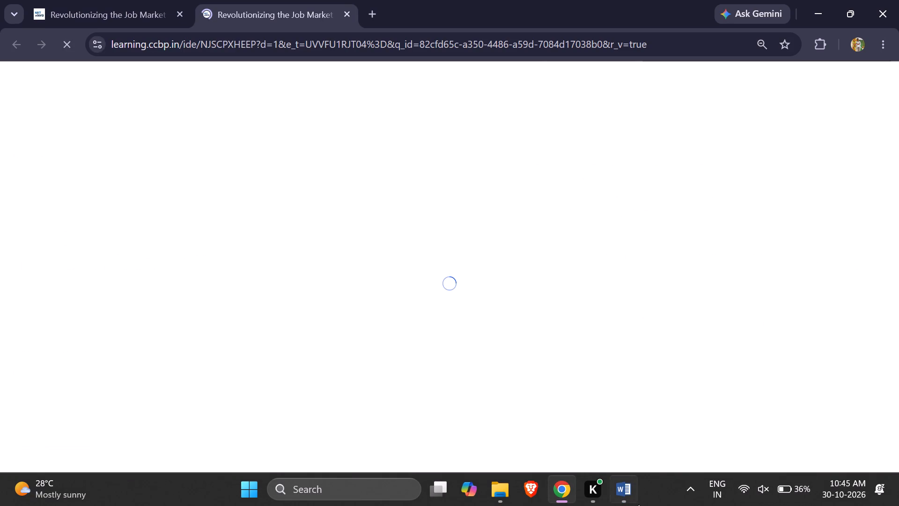
Switch to Word and paste the API Routing question screenshot below the Today's Date submission details on page 4.
click(615, 479)
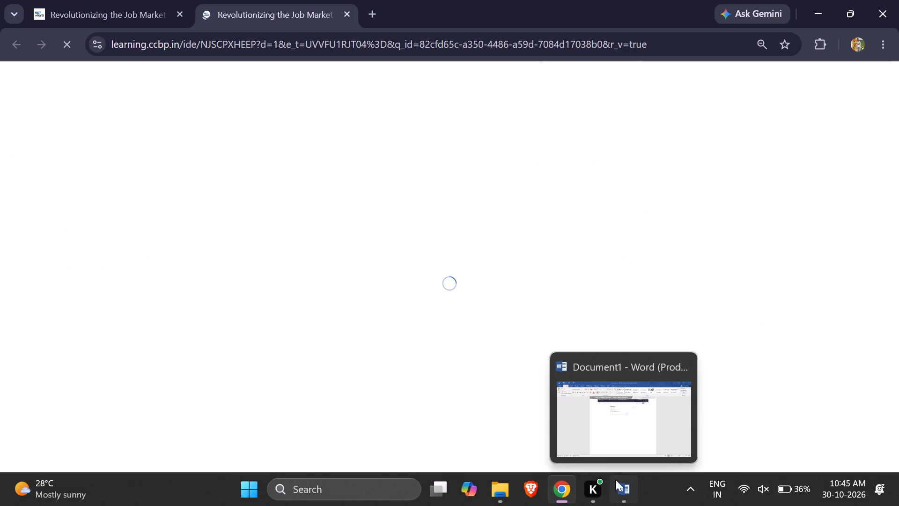
key(ctrl+v)
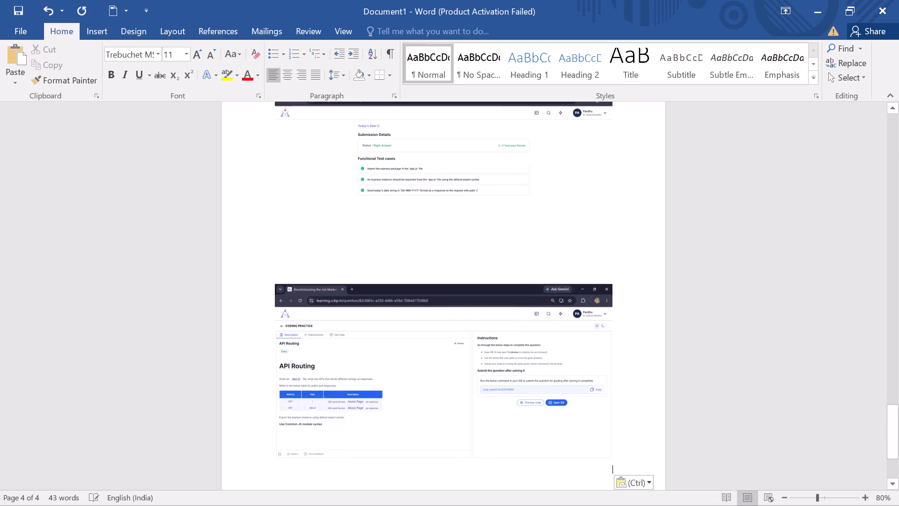
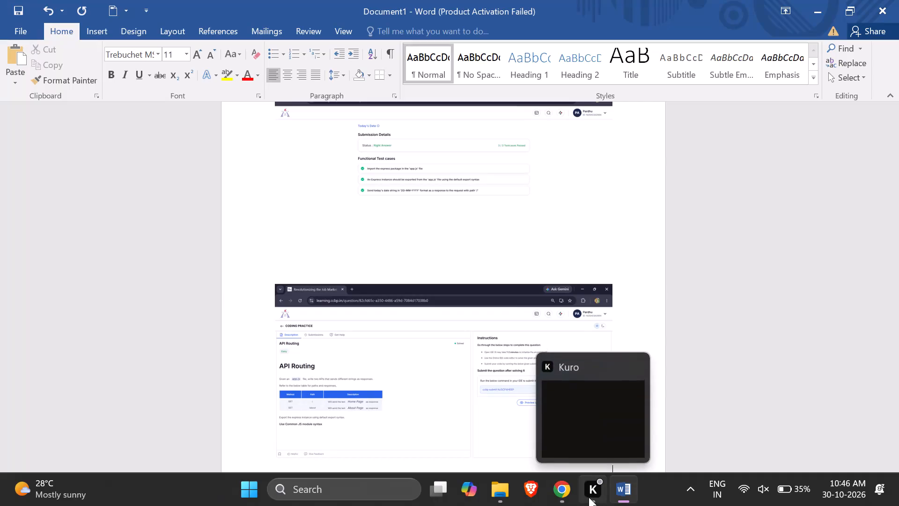
Switch to Chrome and close the other active IDE session so the API Routing workspace starts loading.
click(560, 484)
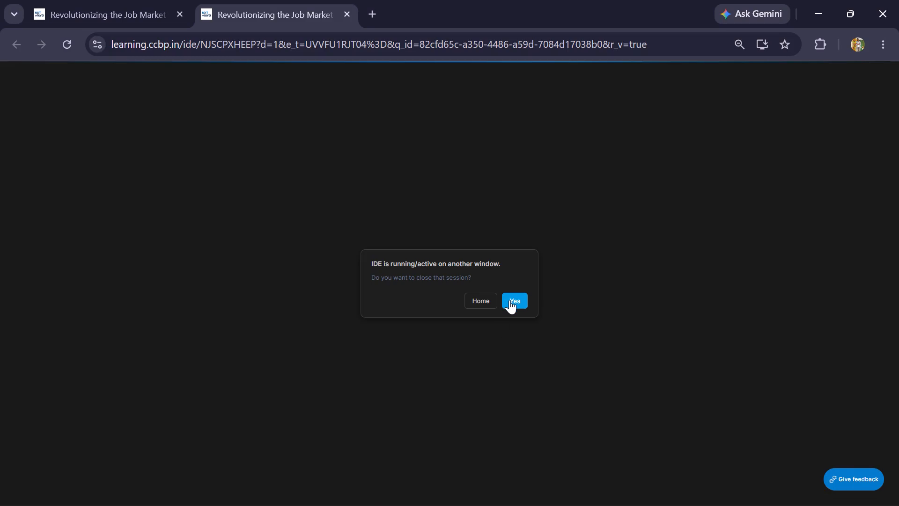
click(509, 300)
click(513, 299)
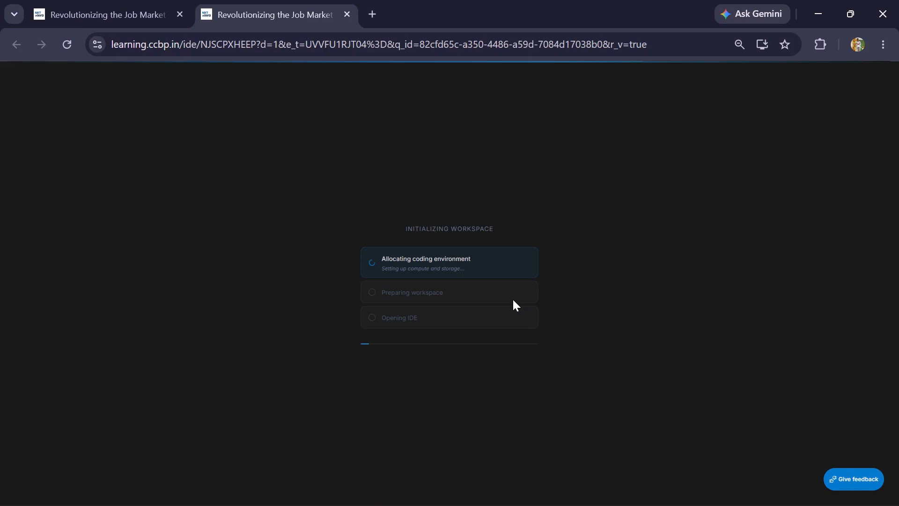
Copy the submit command from the API Routing question page.
click(75, 0)
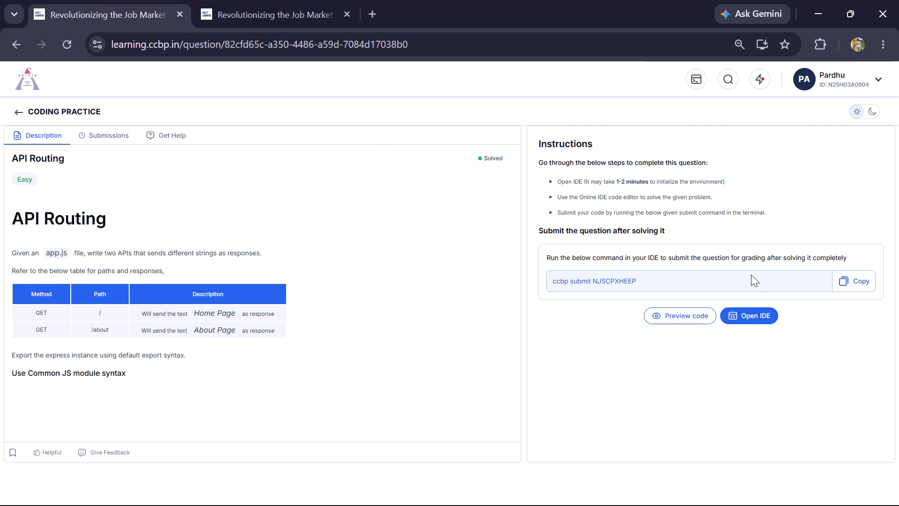
click(856, 278)
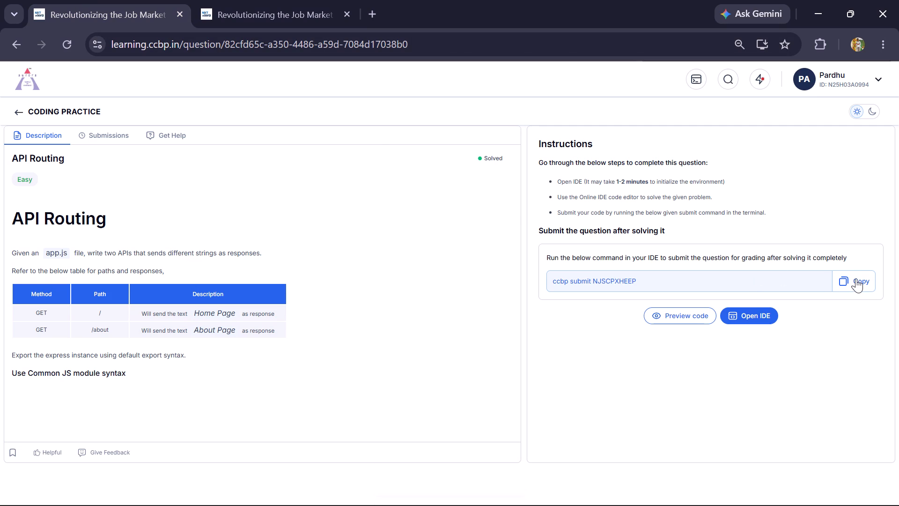
click(856, 278)
Return to the API Routing IDE and open app.js from the coding-practice-3c folder.
click(285, 0)
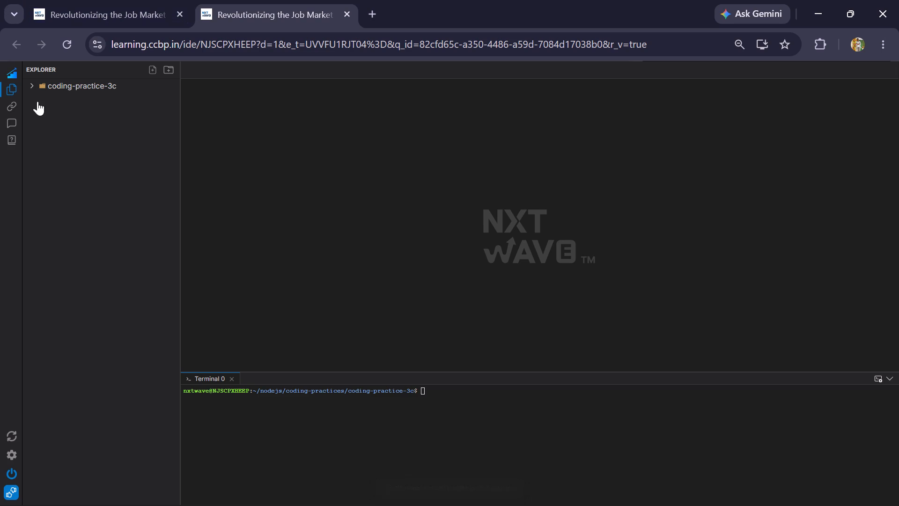
click(73, 89)
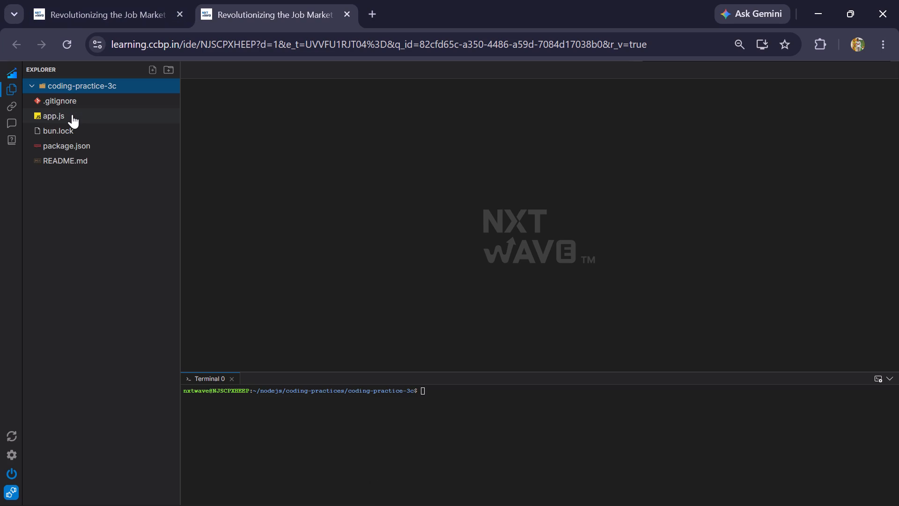
click(72, 114)
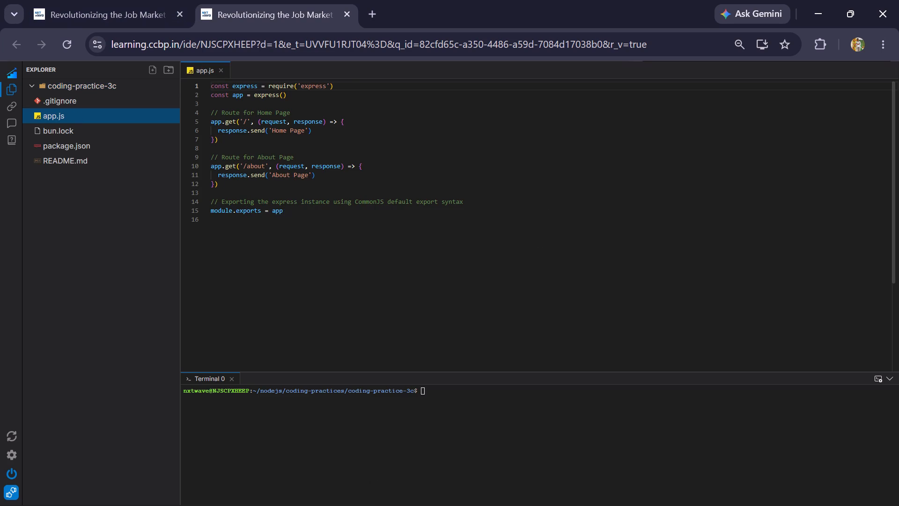
Run the copied command ccbp submit NJSCPXHEEP in the IDE terminal.
click(446, 386)
click(446, 392)
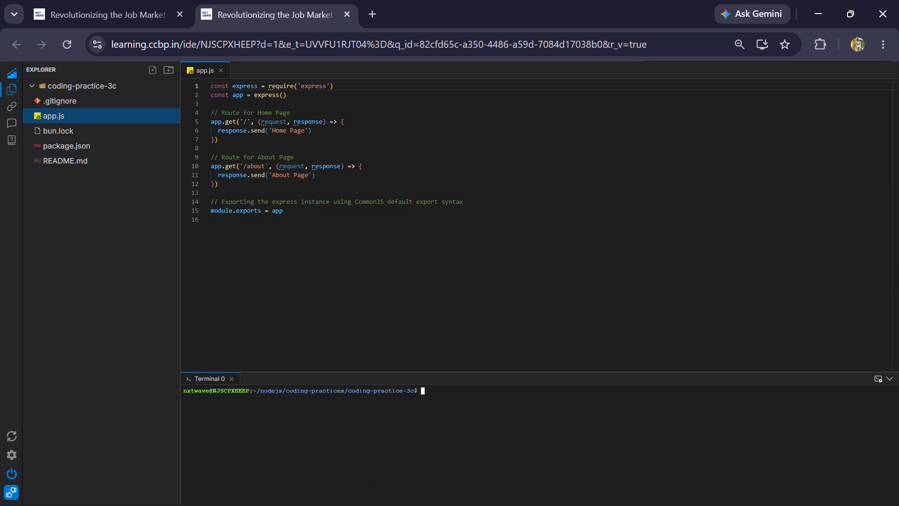
key(ctrl+shift+v)
key(Return)
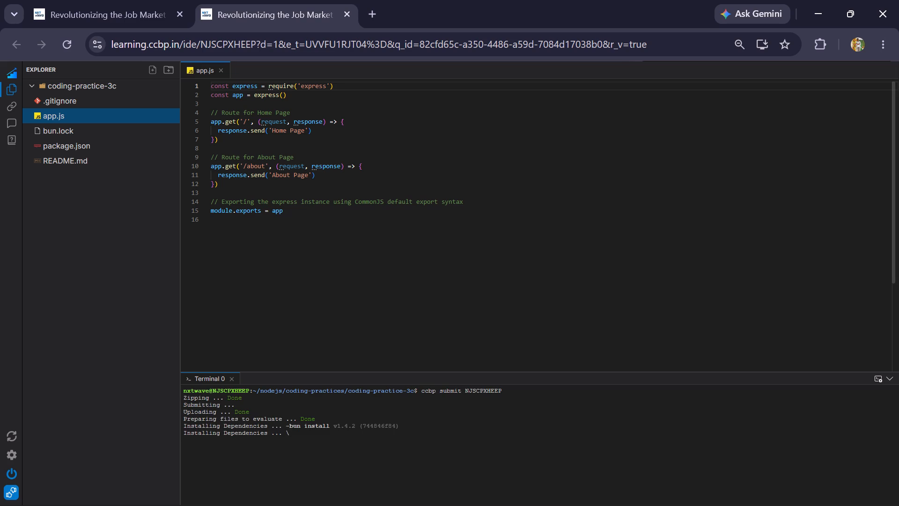
Capture a full-screen screenshot of the IDE showing the app.js solution and the submission output.
key(Print)
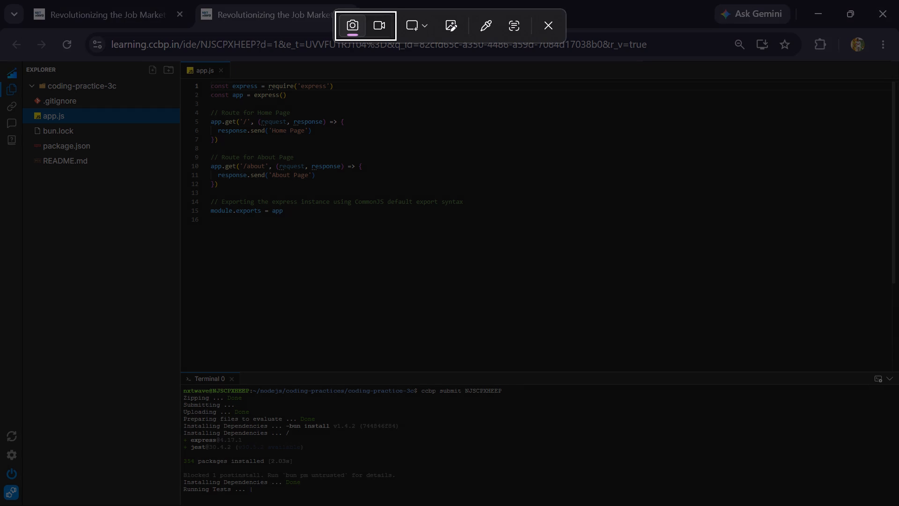
drag(0, 6, 898, 505)
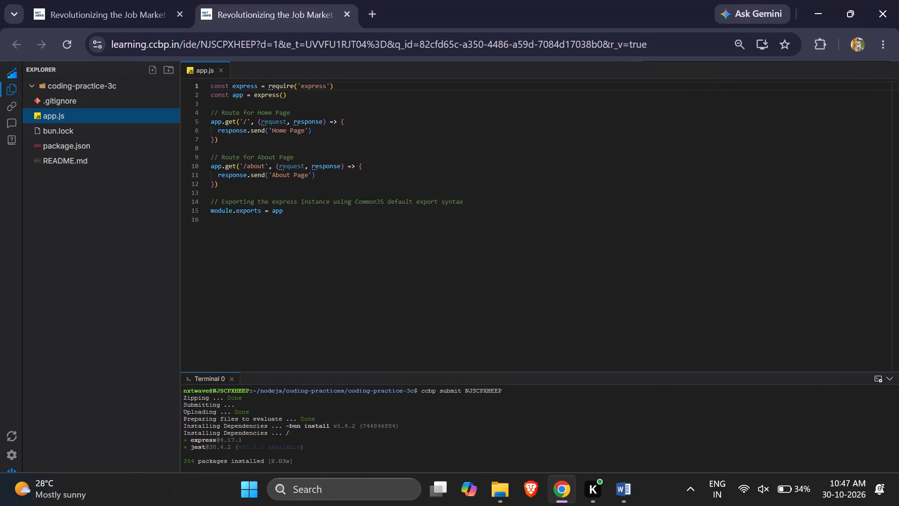
Switch to Word and paste the API Routing IDE screenshot on a new line below the question screenshot.
click(629, 486)
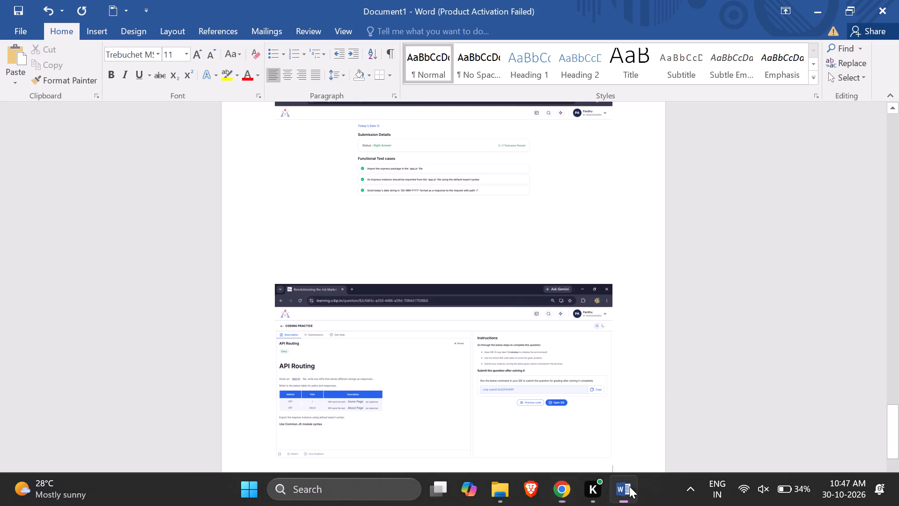
scroll(547, 408, down, 1)
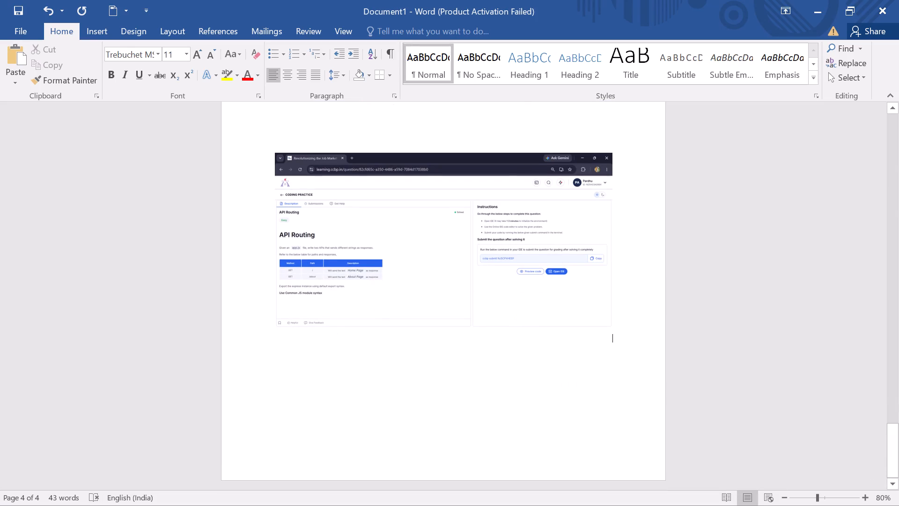
key(Return)
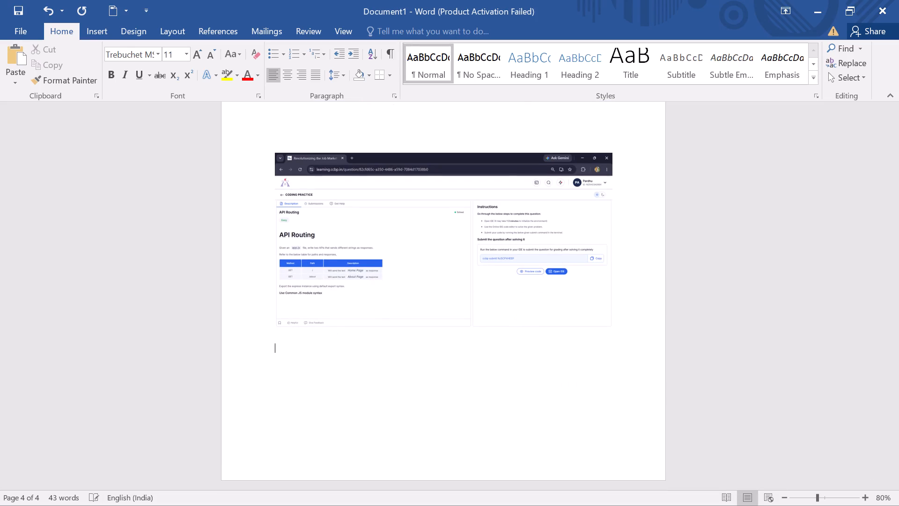
key(ctrl+v)
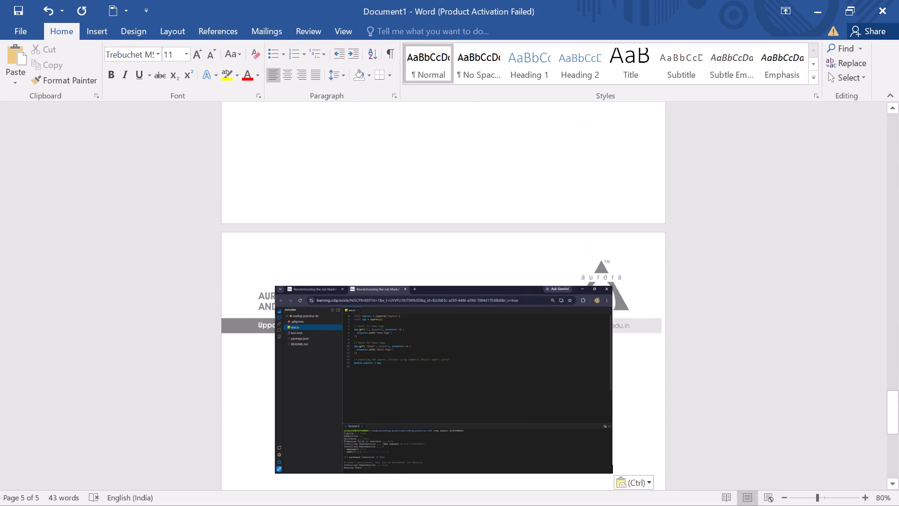
Add two blank lines below the pasted API Routing IDE screenshot on page 5.
key(Right)
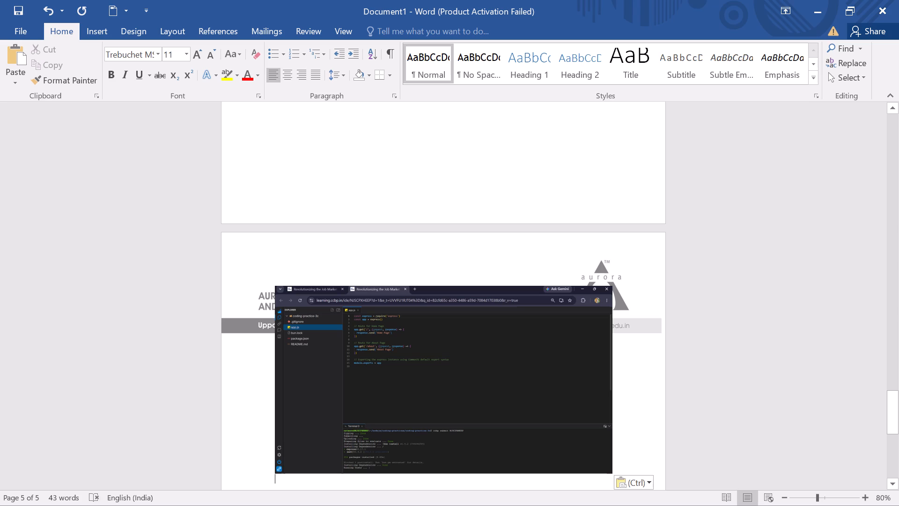
key(Left)
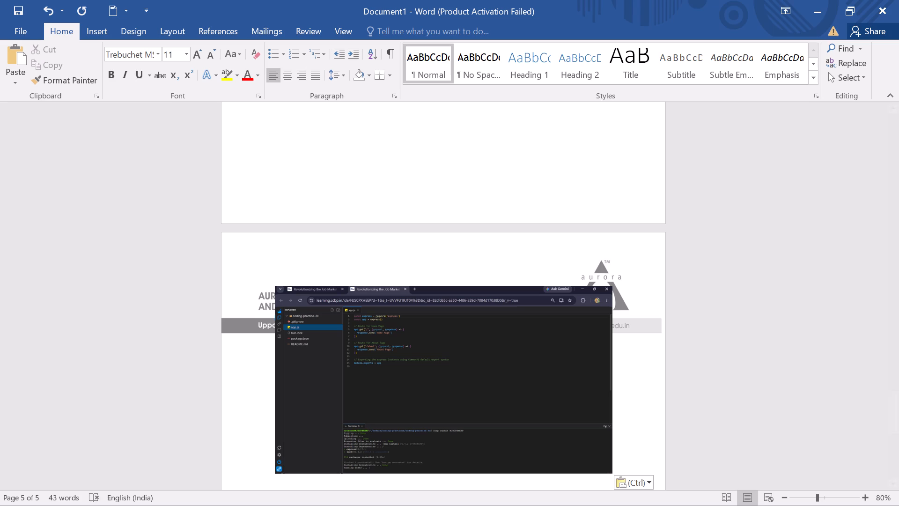
key(Up)
key(Down)
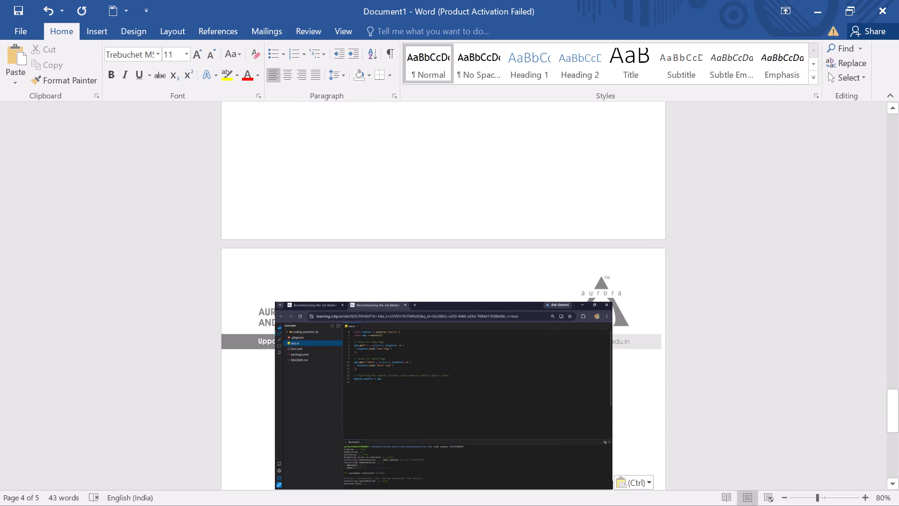
key(Up)
key(Down)
key(Down)
key(Right)
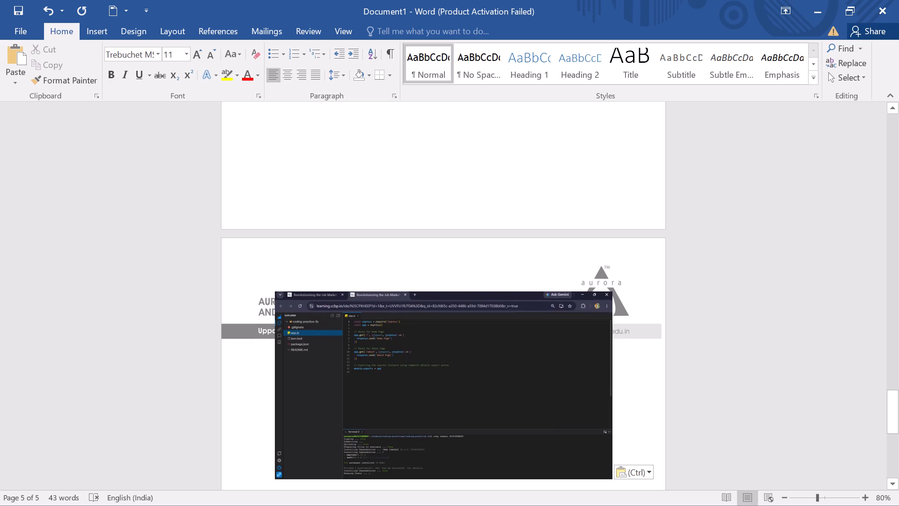
key(Return)
key(Return)
Insert blank lines between the API Routing question and IDE screenshots so the IDE screenshot sits just below page 5's letterhead.
key(Up)
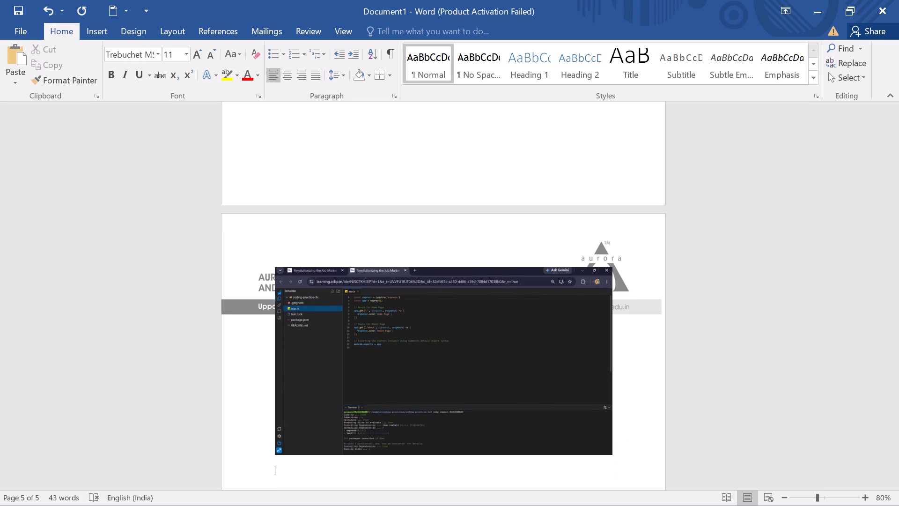
key(Up)
key(Up)
key(Up)
key(Up)
key(Right)
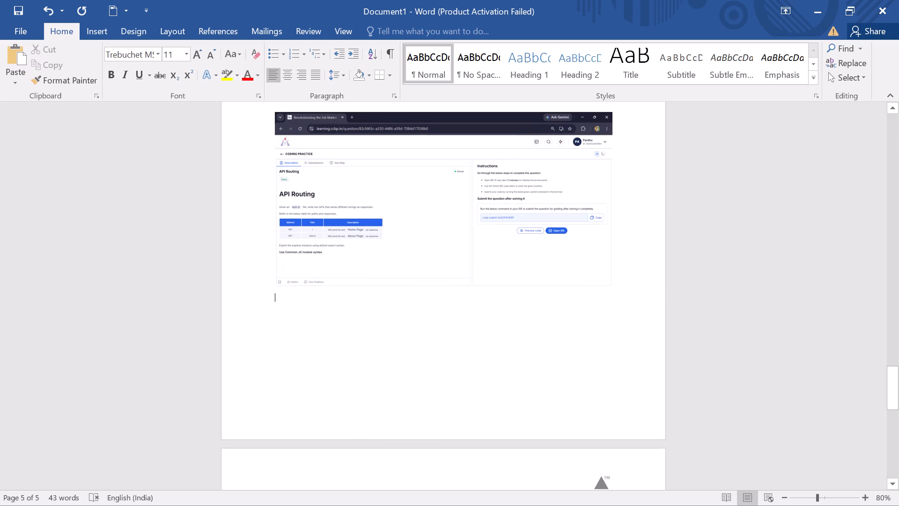
key(Return)
key(Return)
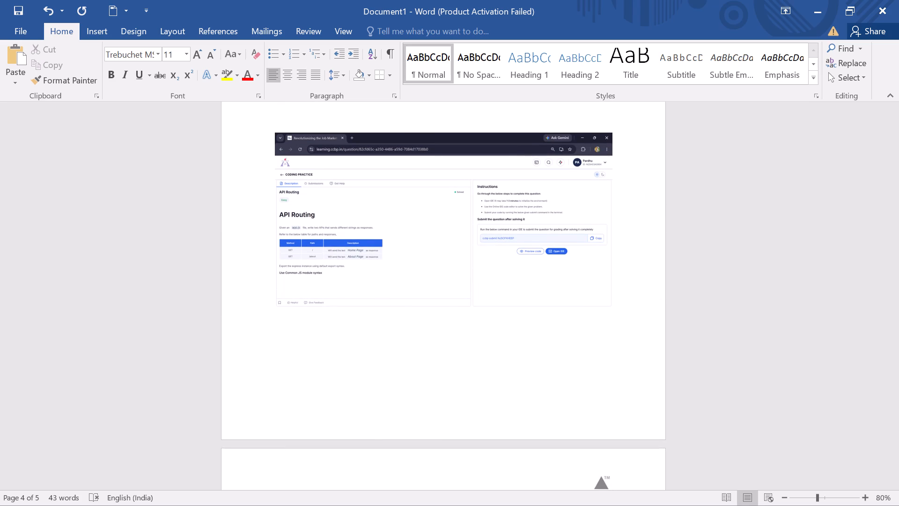
key(Right)
key(Return)
key(Return)
key(Return)
key(Return)
key(Return)
key(Return)
key(Return)
key(Return)
key(Return)
key(Return)
key(Return)
key(Right)
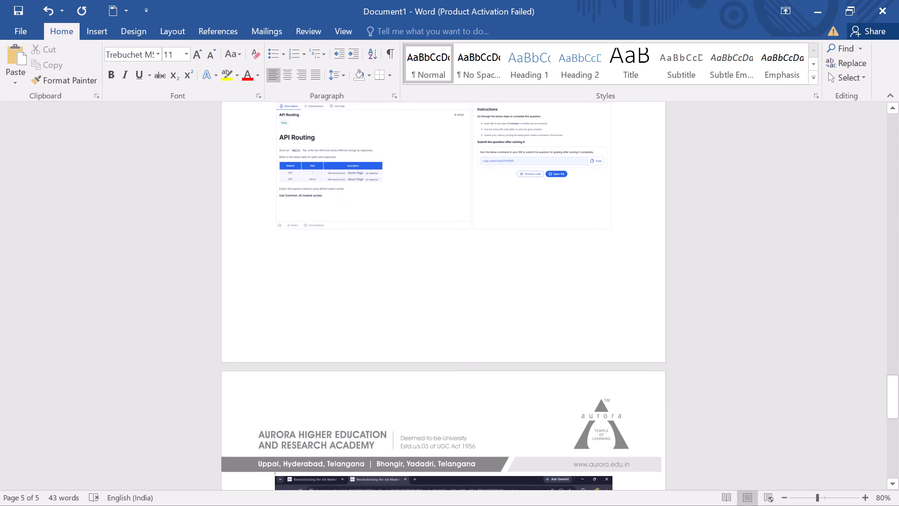
key(Return)
Add two more blank lines below the API Routing IDE screenshot on page 5.
key(Right)
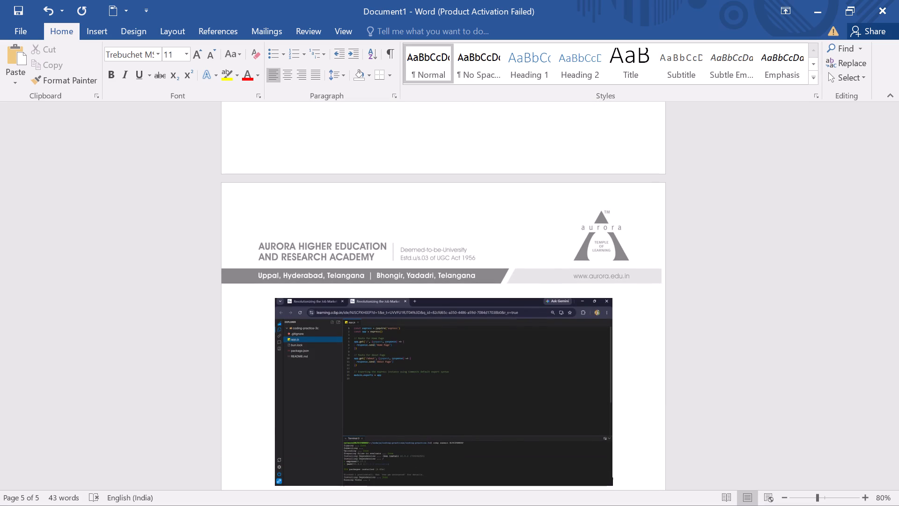
key(Return)
key(Return)
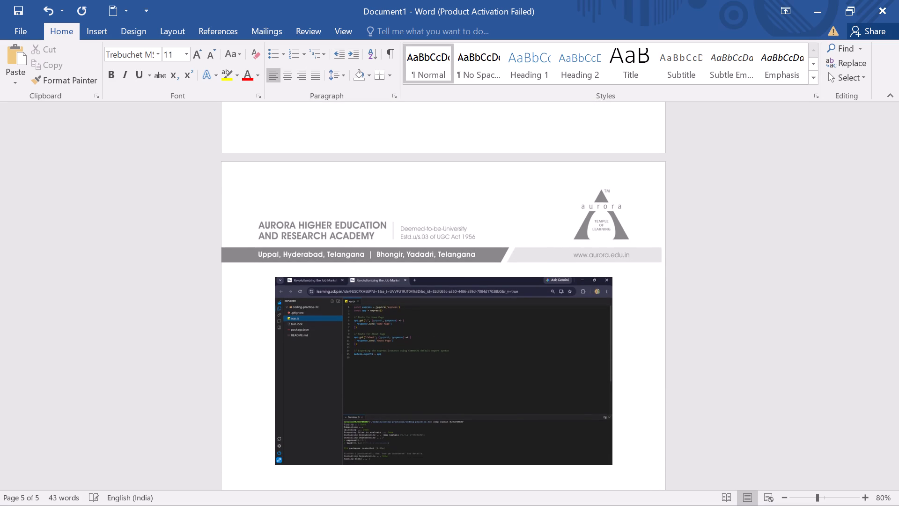
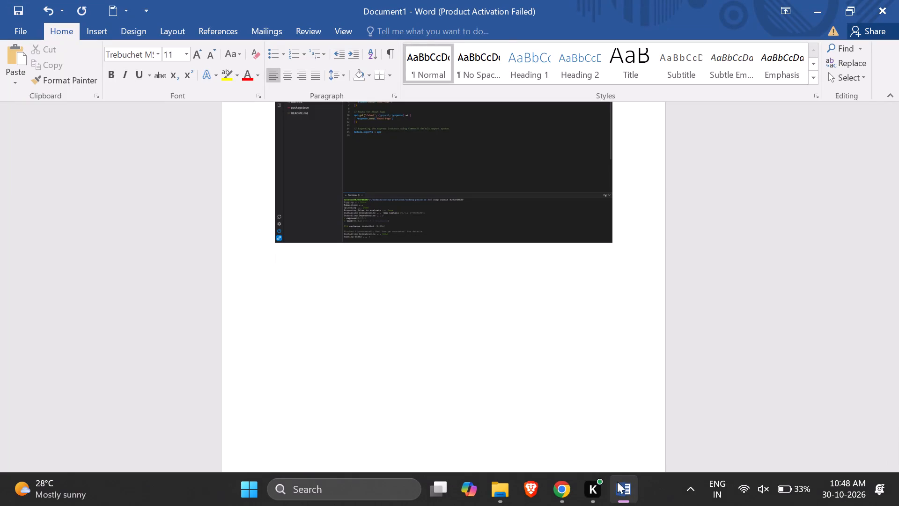
Switch to Chrome, open the API Routing submission URL from the terminal, and capture the submission details page below the address bar as a screenshot.
click(557, 486)
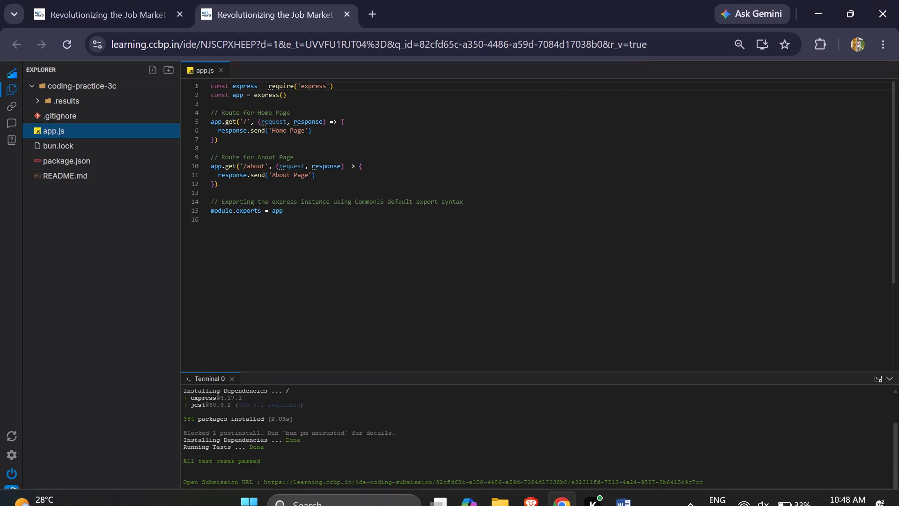
click(428, 484)
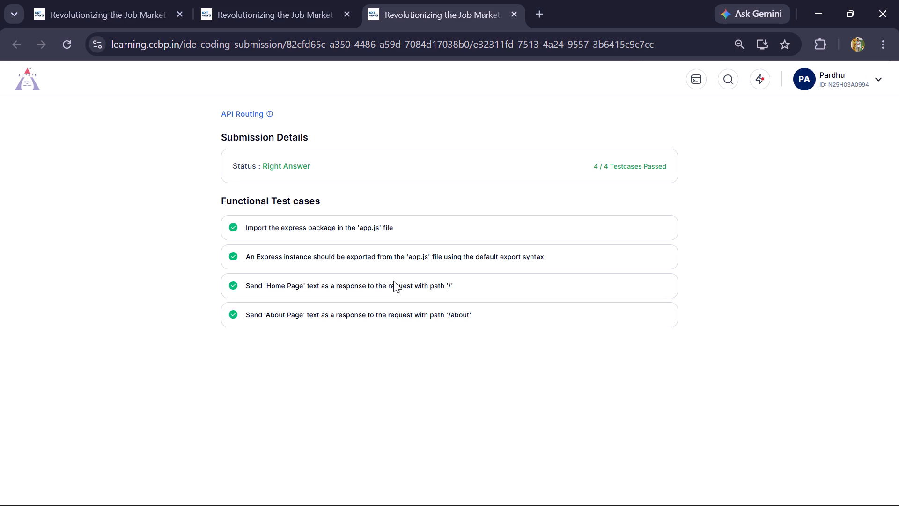
key(Print)
drag(0, 60, 250, 170)
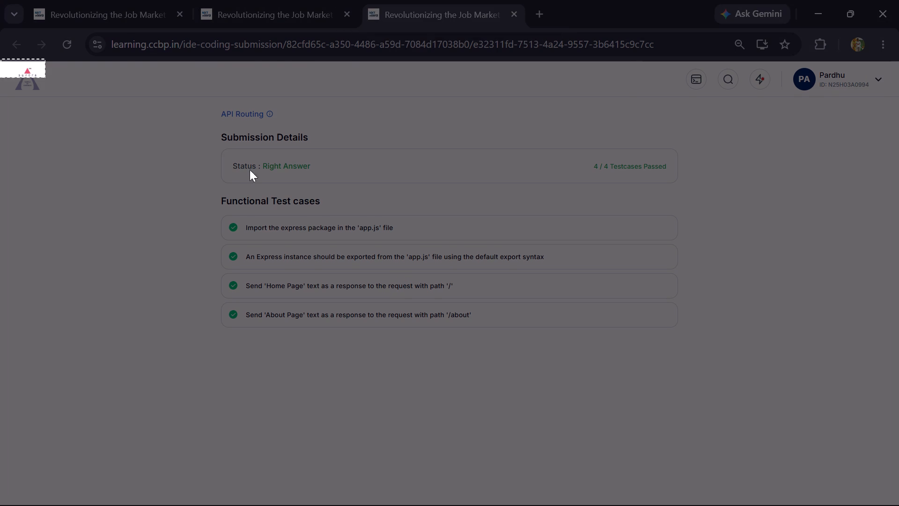
drag(250, 170, 890, 505)
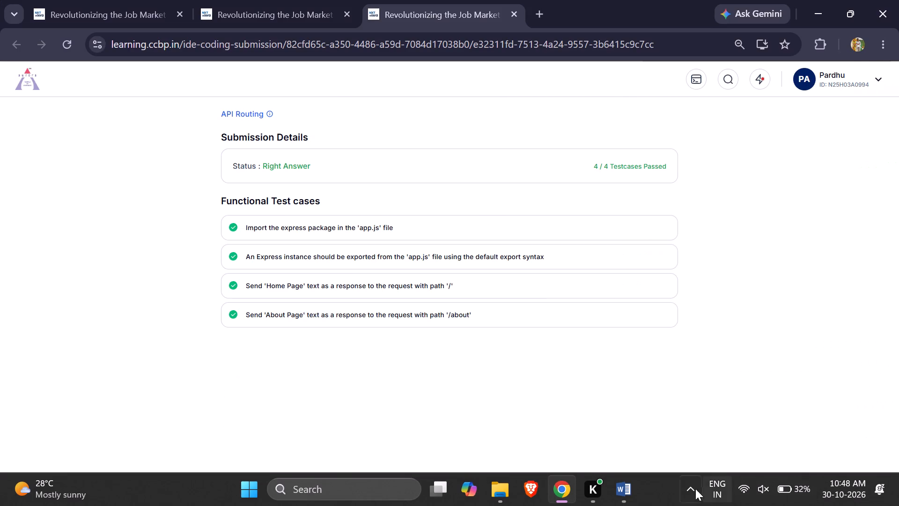
Switch to Word and paste the API Routing submission screenshot below the IDE screenshot on page 5.
click(638, 485)
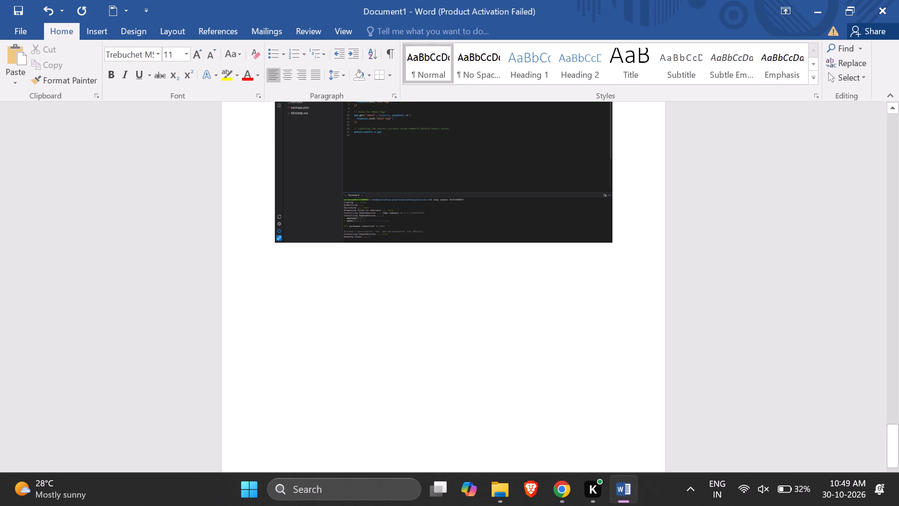
key(ctrl+v)
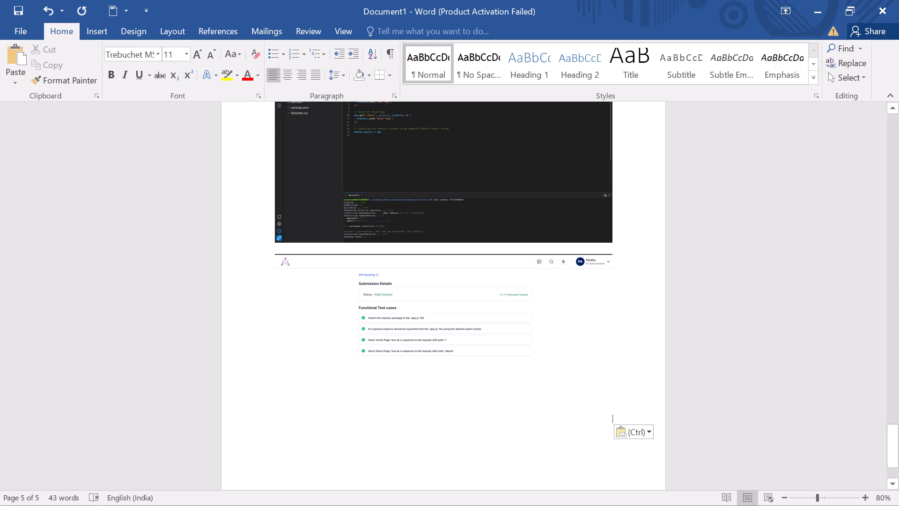
Review the placement of the Today's Date and API Routing screenshots on pages 4 and 5.
scroll(501, 408, up, 1)
scroll(447, 269, up, 1)
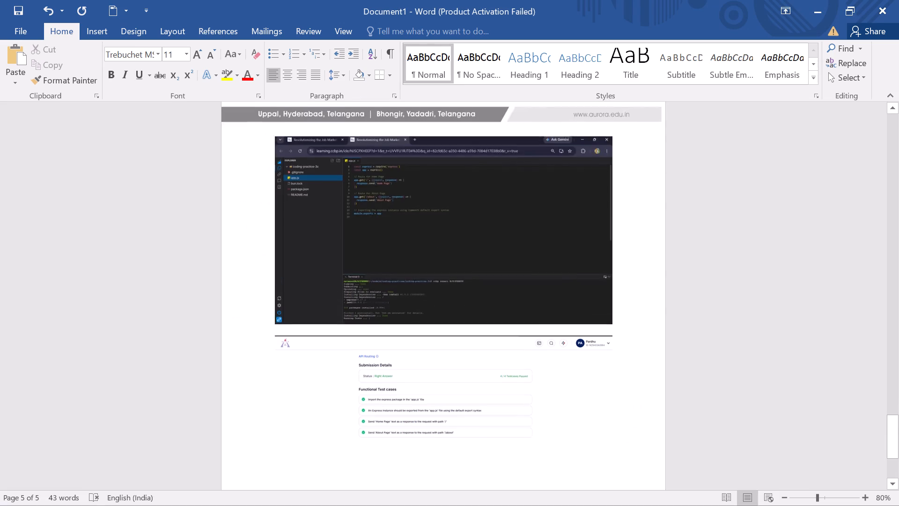
scroll(447, 269, up, 2)
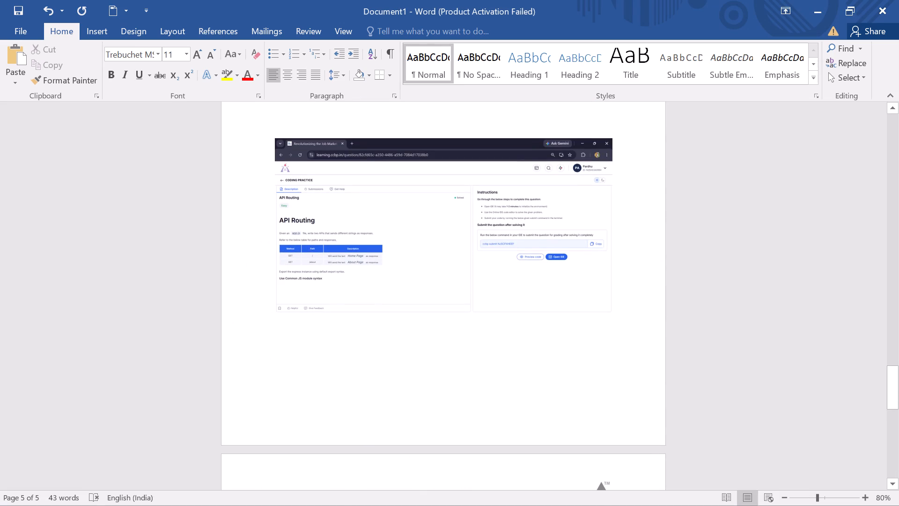
scroll(447, 269, up, 1)
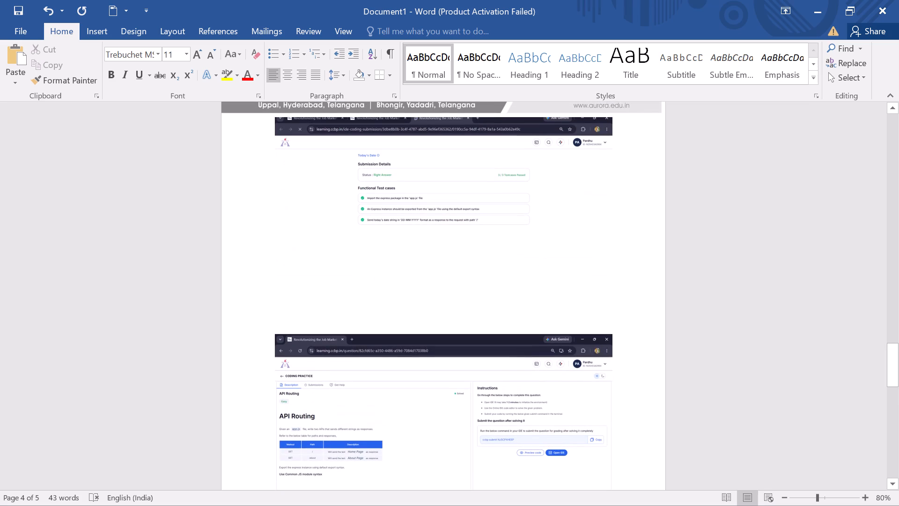
scroll(447, 269, up, 2)
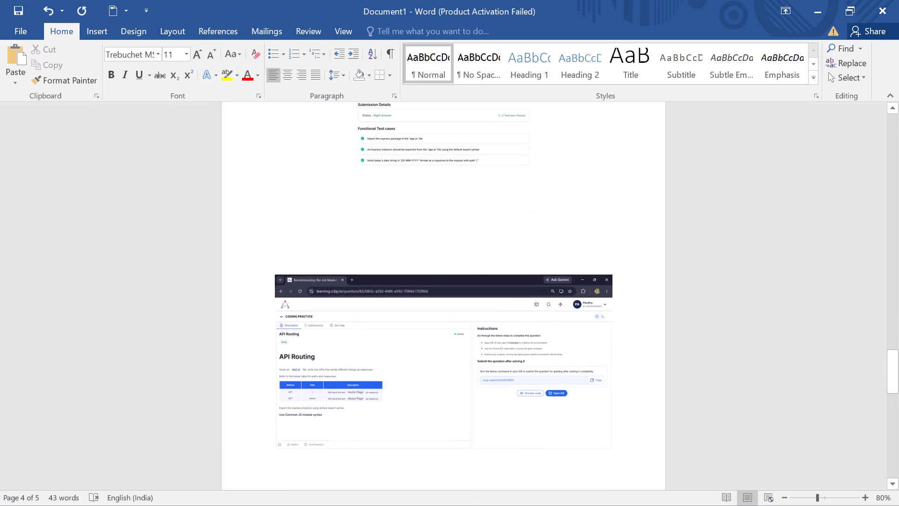
scroll(447, 269, up, 1)
scroll(421, 285, down, 3)
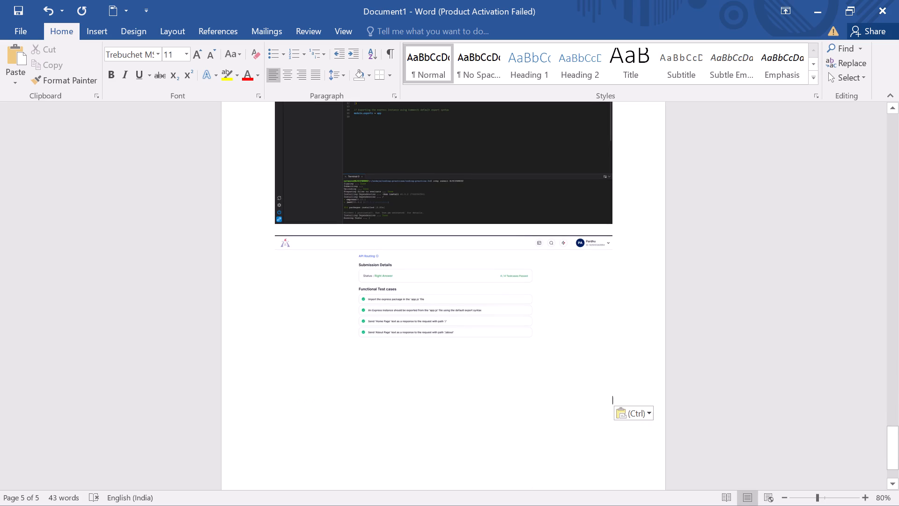
Add a new line below the API Routing submission screenshot on page 5.
key(Return)
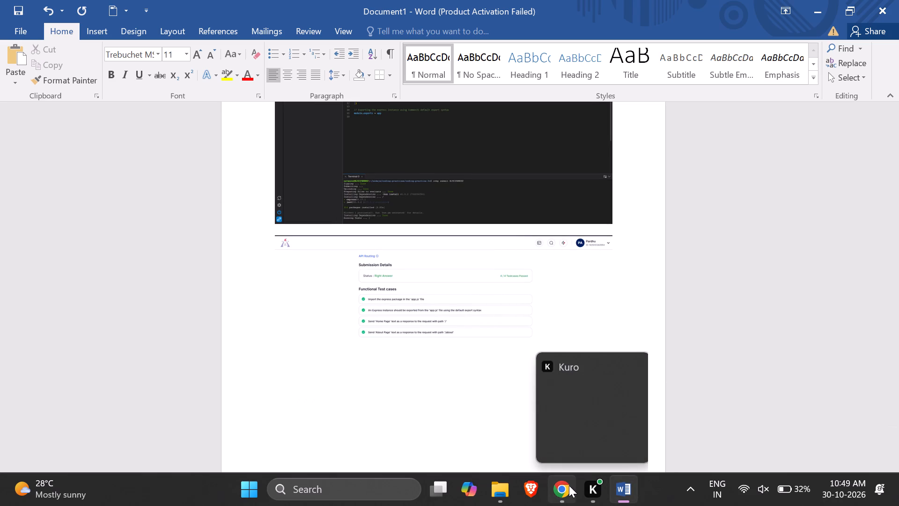
Switch to Chrome, close the API Routing IDE and submission pages, and open the Gadgets Page question from the Coding Practice list.
click(567, 485)
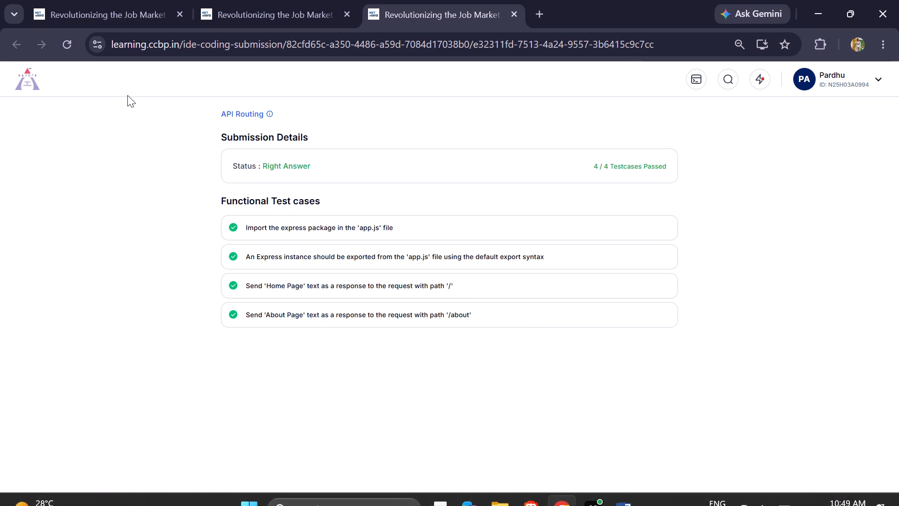
click(66, 2)
click(15, 113)
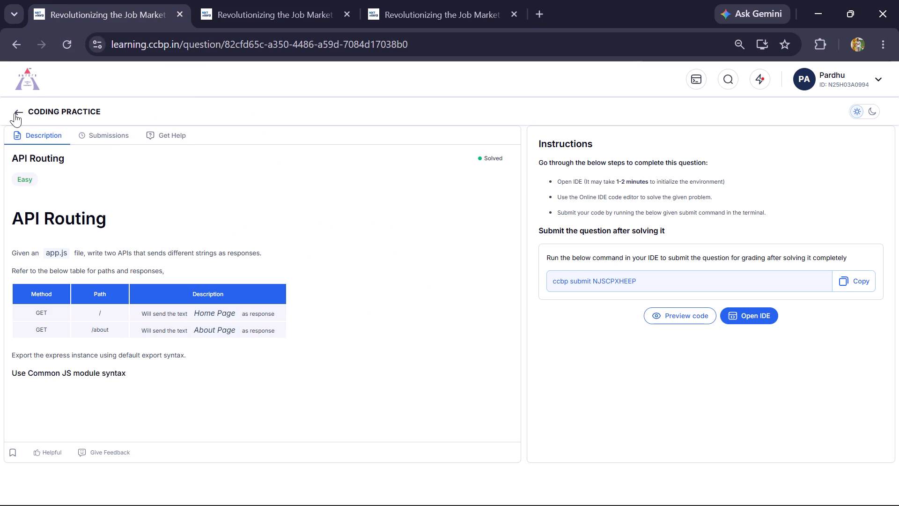
click(341, 19)
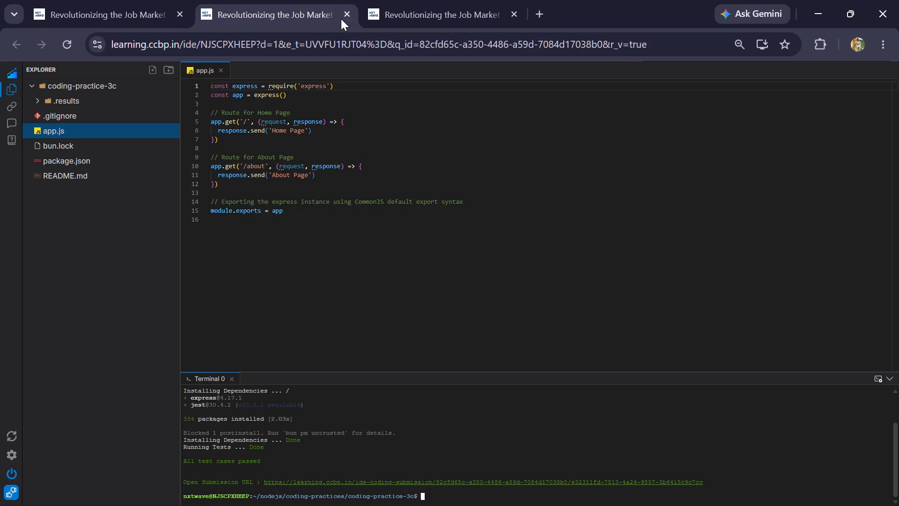
click(349, 14)
click(349, 14)
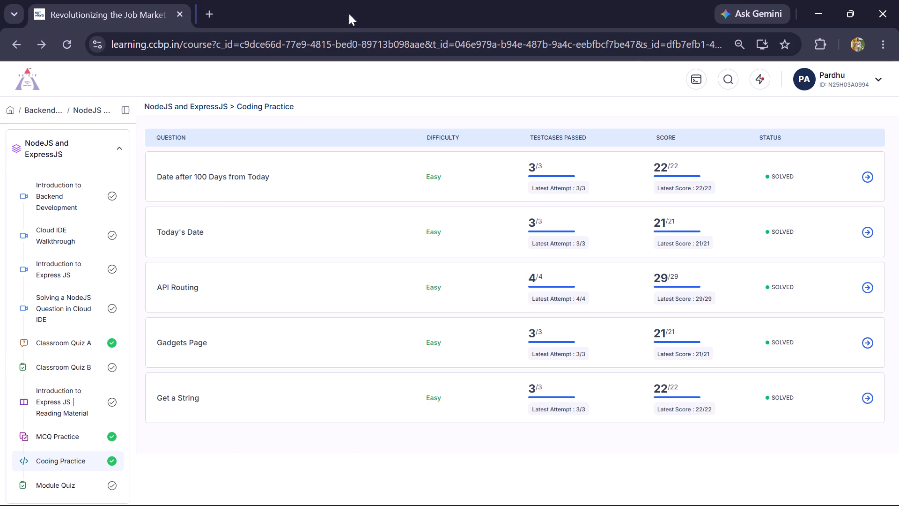
click(303, 334)
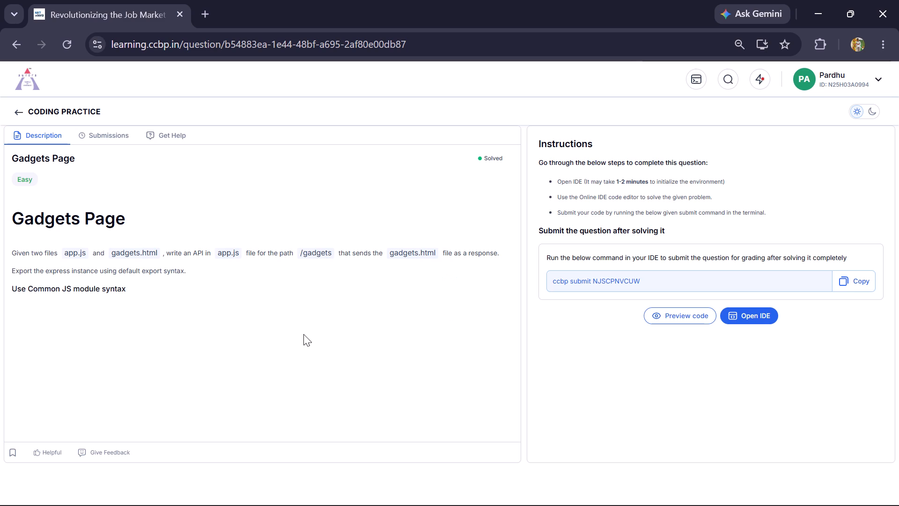
Capture the Gadgets Page question with its instructions, below the browser's address bar, as a screenshot.
click(835, 289)
key(Print)
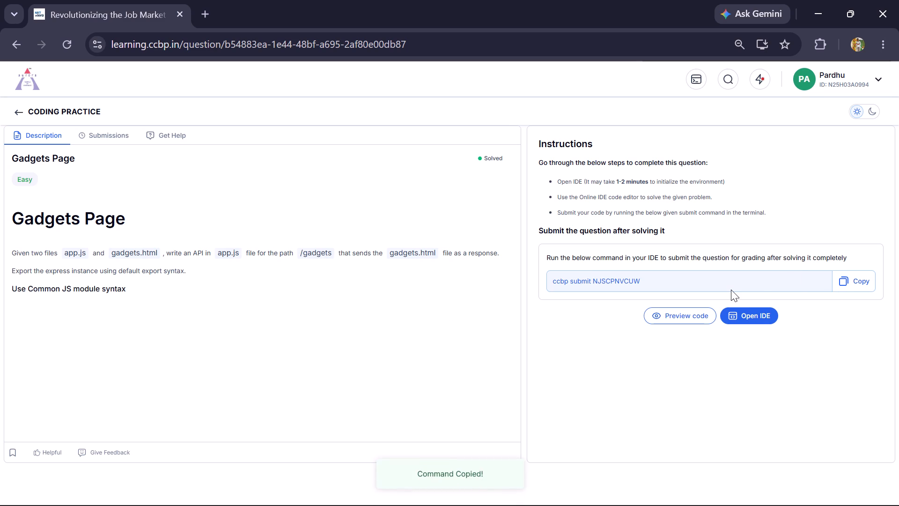
drag(0, 61, 898, 505)
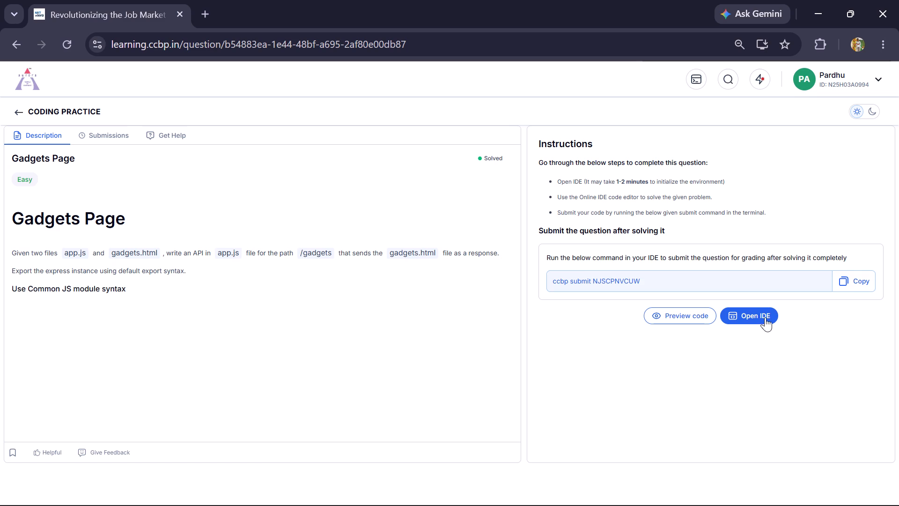
Open the online IDE for the Gadgets Page question.
click(765, 317)
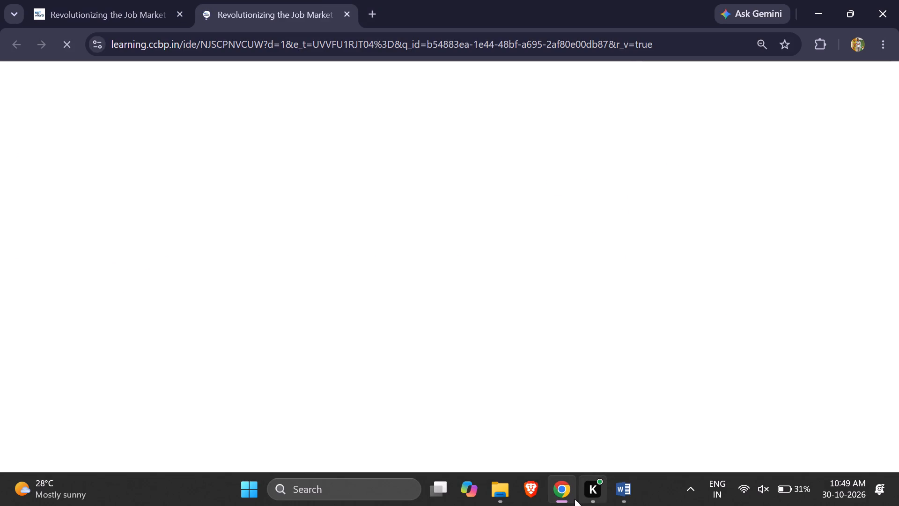
Switch to Word and paste the Gadgets Page question screenshot on the new line after the API Routing submission screenshot.
click(622, 493)
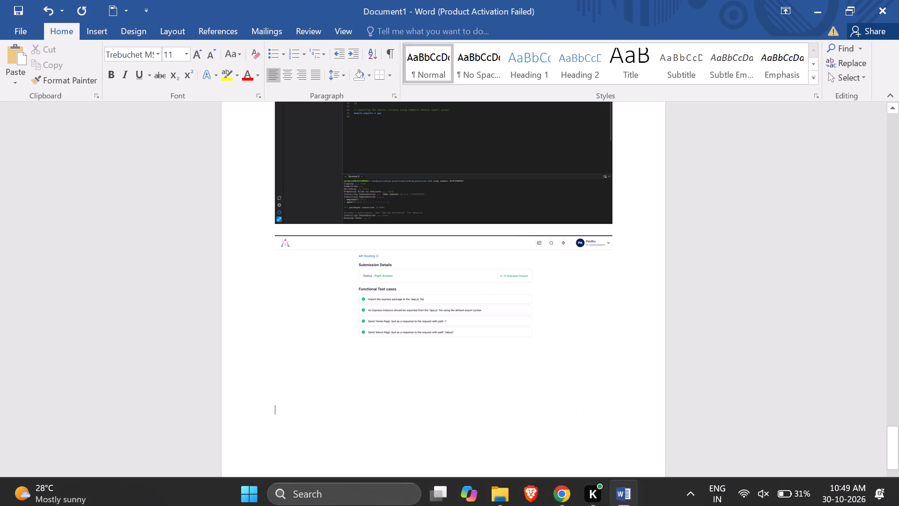
key(ctrl+v)
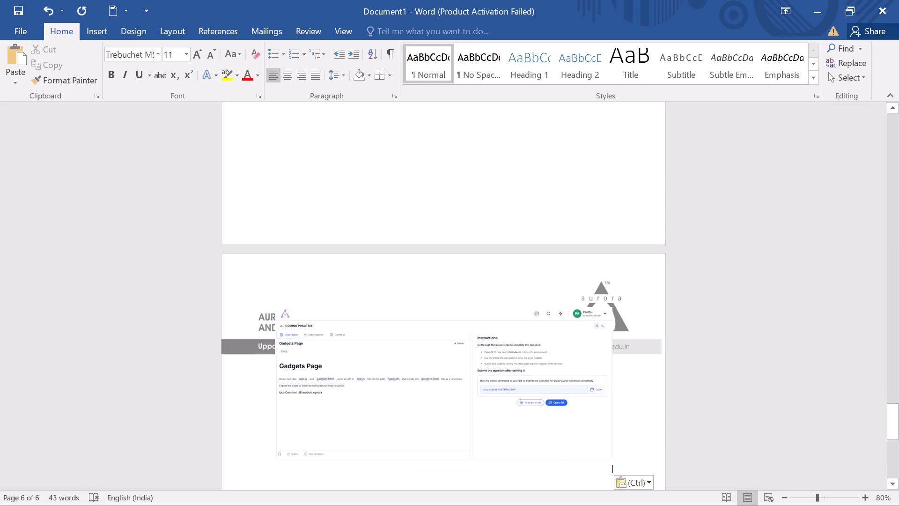
Insert blank lines above the Gadgets Page question screenshot so it sits just below page 6's letterhead.
key(Left)
key(Return)
key(Return)
key(Return)
key(Return)
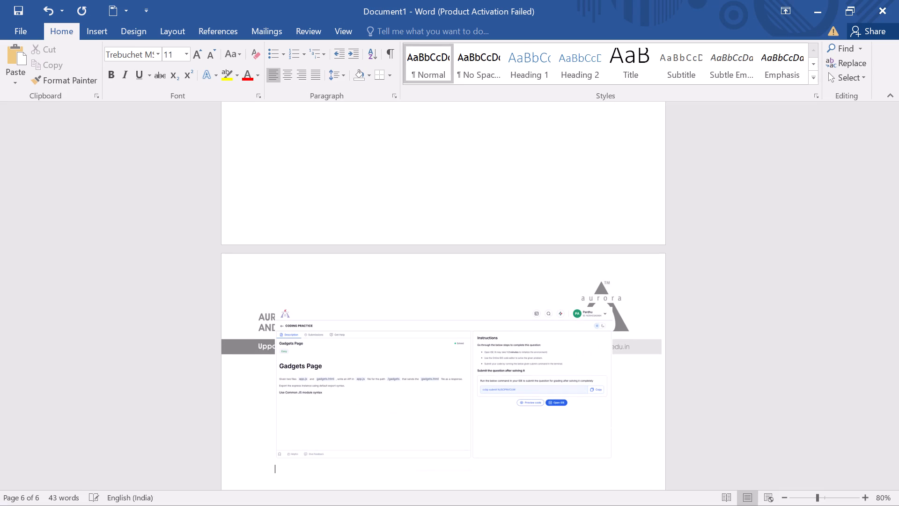
key(Up)
key(Return)
key(Return)
key(Return)
key(Return)
key(Return)
key(Return)
key(Return)
key(Return)
key(Return)
key(Return)
key(Return)
key(Return)
key(Return)
key(Return)
key(Return)
key(Return)
key(Return)
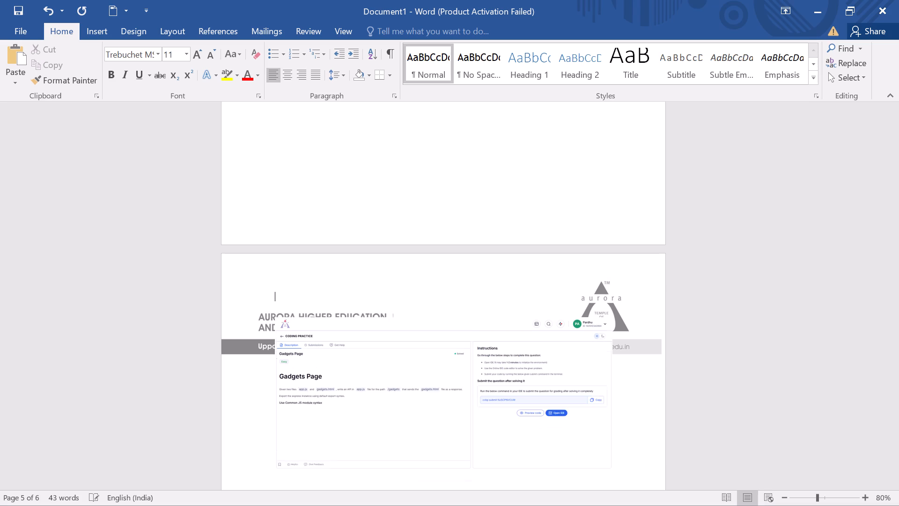
key(Right)
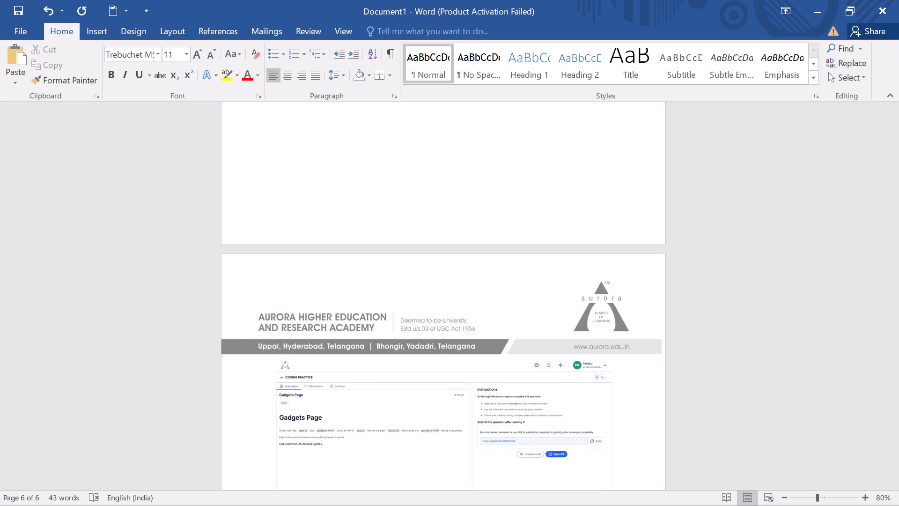
key(Return)
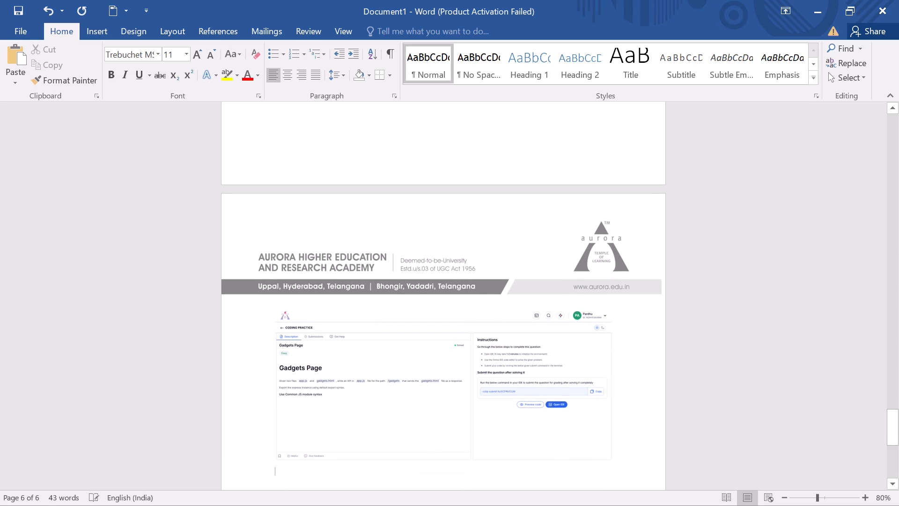
key(BackSpace)
Add a new line below the Gadgets Page question screenshot on page 6.
key(Right)
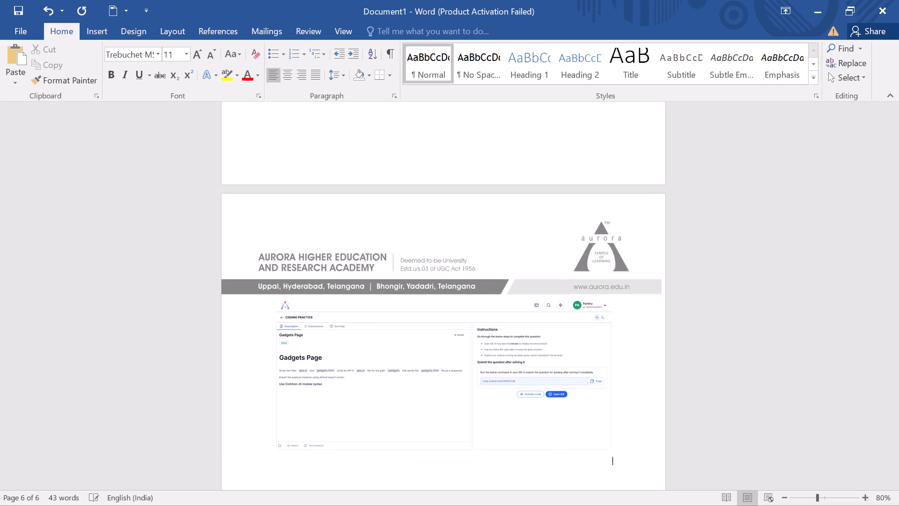
key(Return)
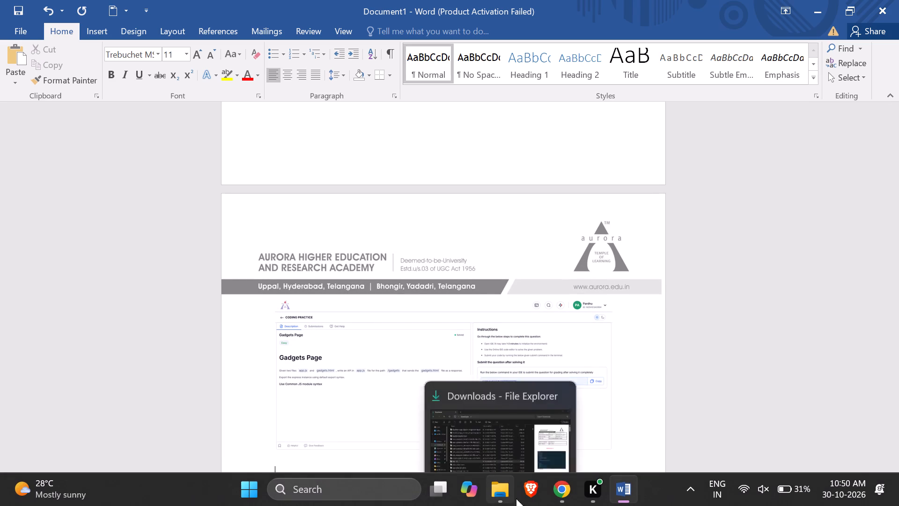
Switch to Chrome and agree to close the other active IDE session so the Gadgets Page workspace can load.
click(575, 486)
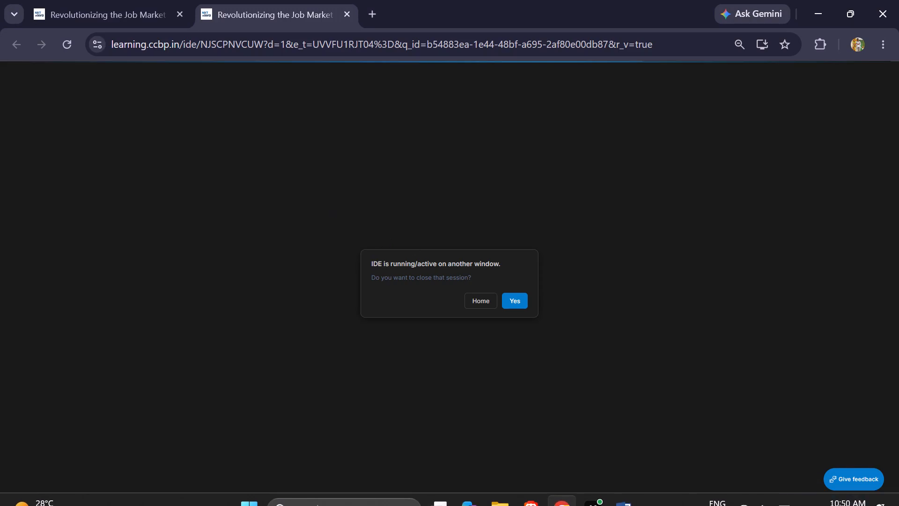
click(502, 296)
click(504, 296)
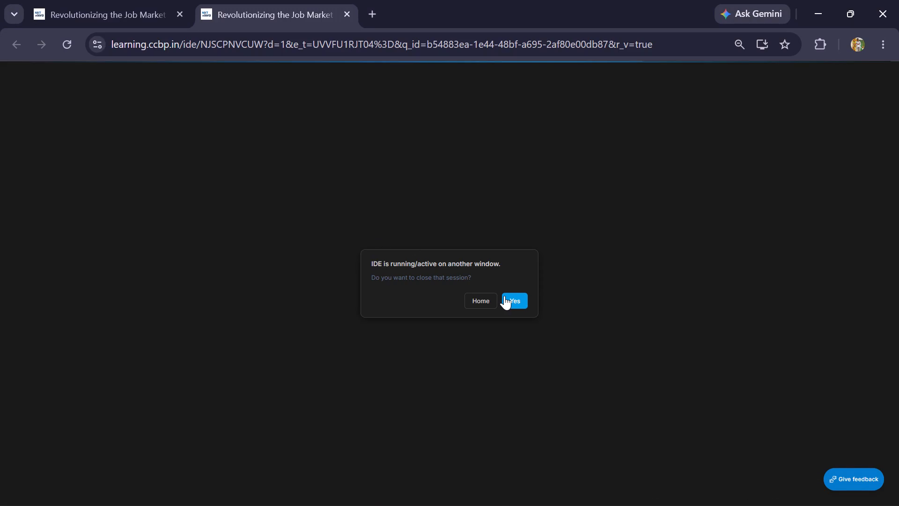
Copy the submit command from the Gadgets Page question and return to its IDE page.
click(100, 0)
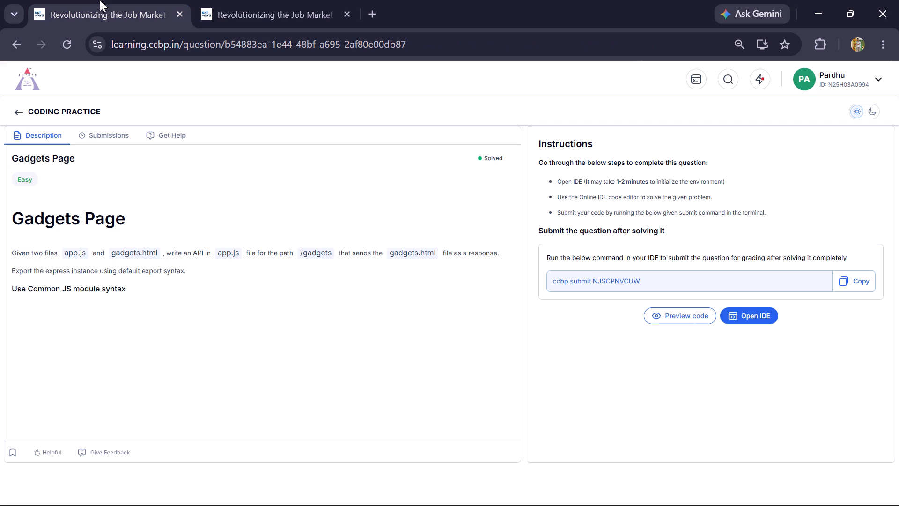
click(853, 278)
click(270, 18)
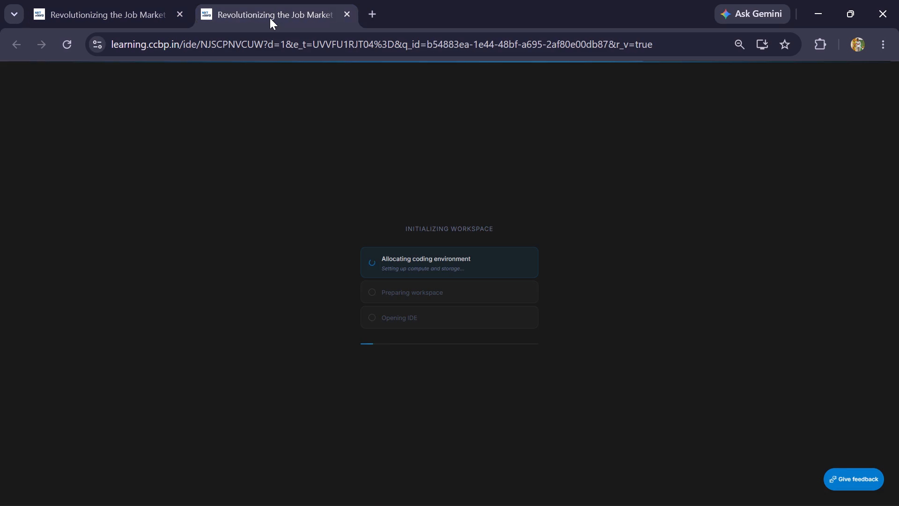
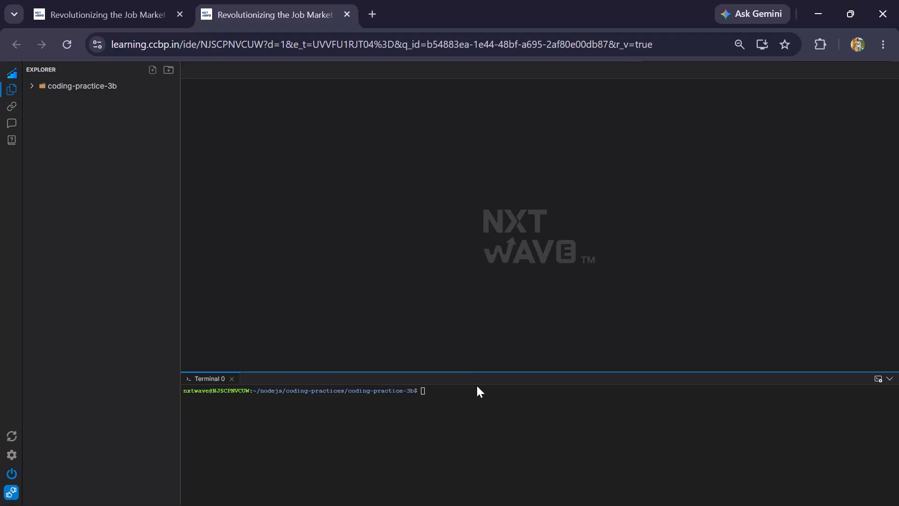
Run the copied submit command, ccbp submit NJSCPNVCUW, in the Gadgets Page IDE terminal.
click(474, 396)
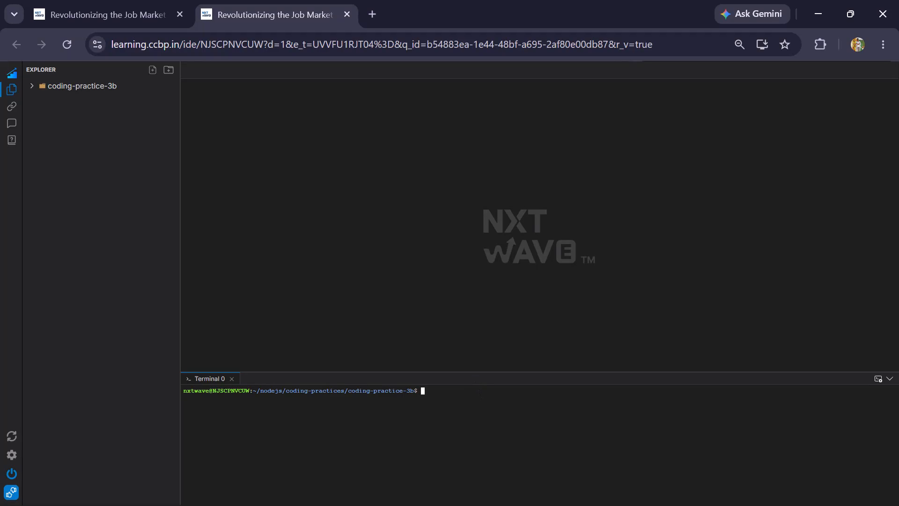
key(ctrl+shift+v)
key(Return)
Open app.js from the coding-practice-3b folder and capture a screenshot of the IDE from the address bar down.
click(79, 81)
click(79, 112)
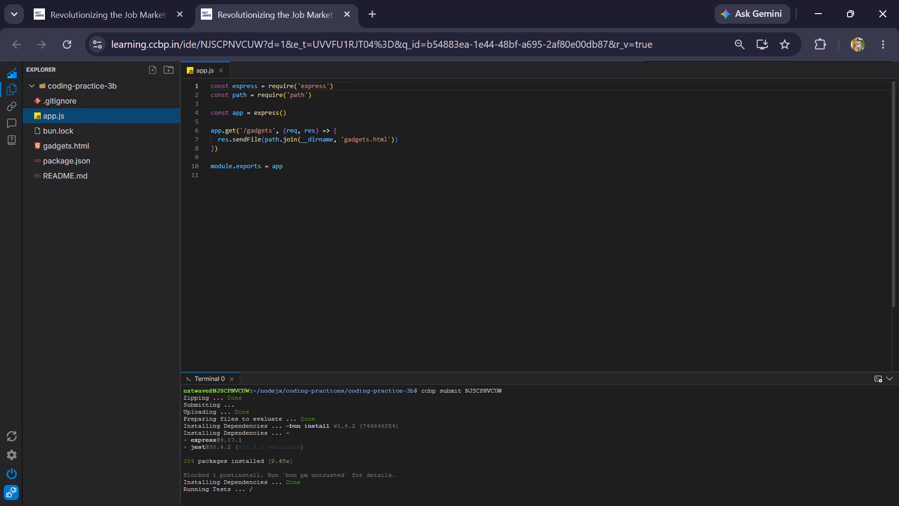
key(Print)
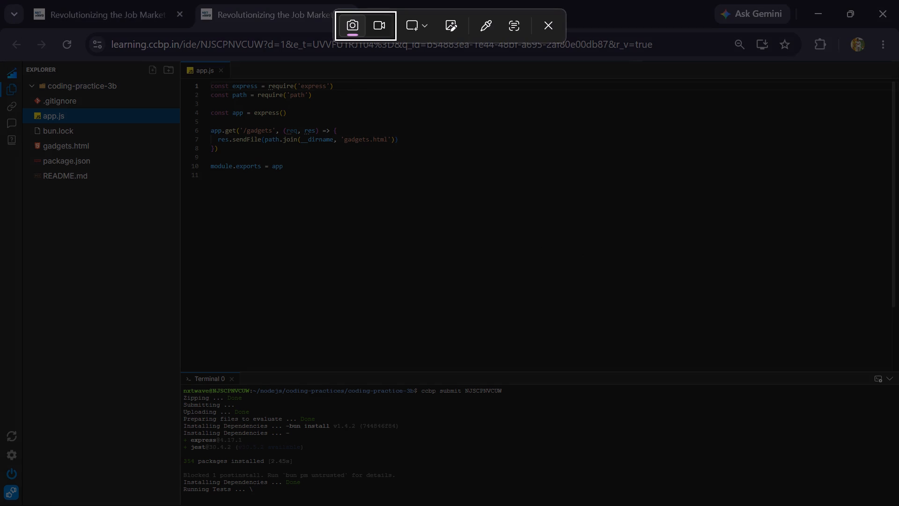
drag(0, 33, 898, 505)
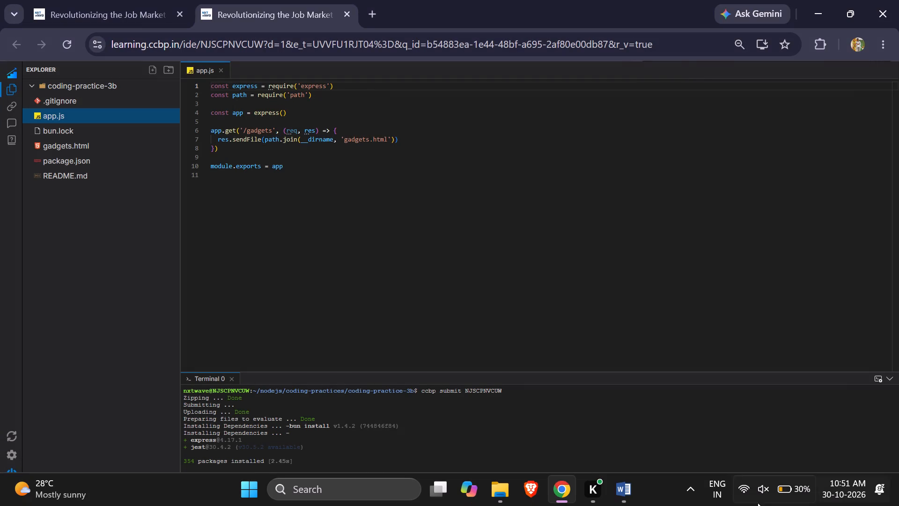
Switch to Word, paste the IDE screenshot below the Gadgets Page question screenshot on page 6, and add new lines beneath it.
click(633, 489)
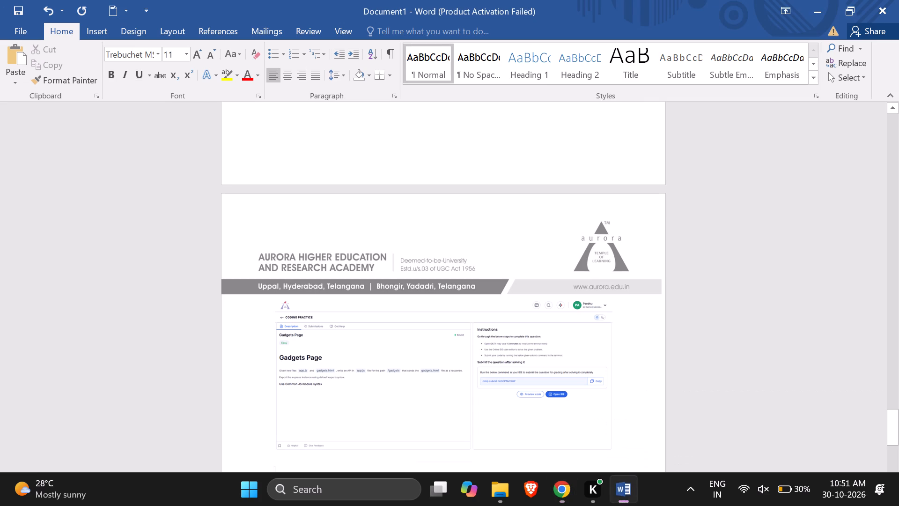
scroll(538, 375, down, 2)
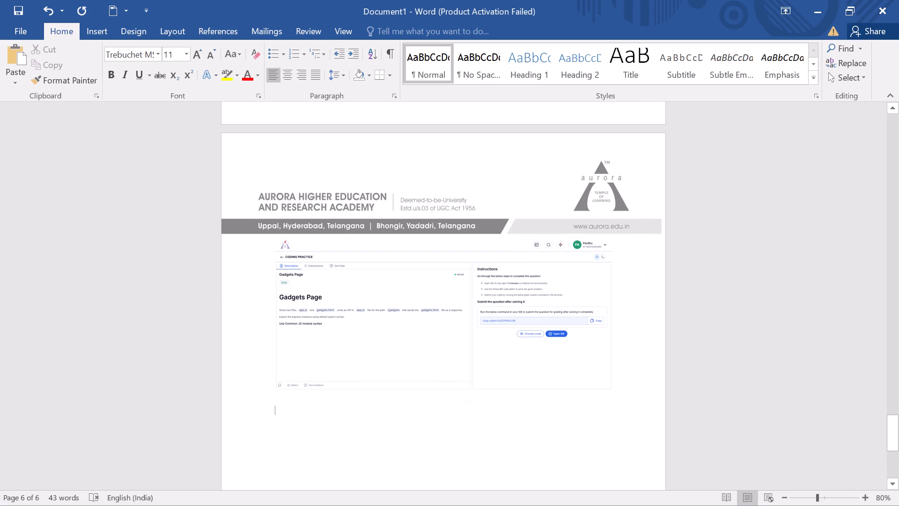
key(ctrl+v)
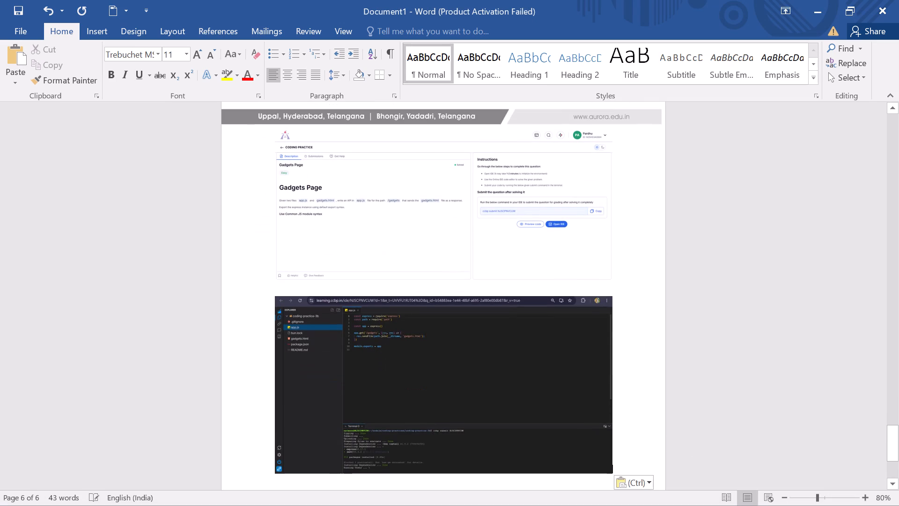
key(Return)
key(Return)
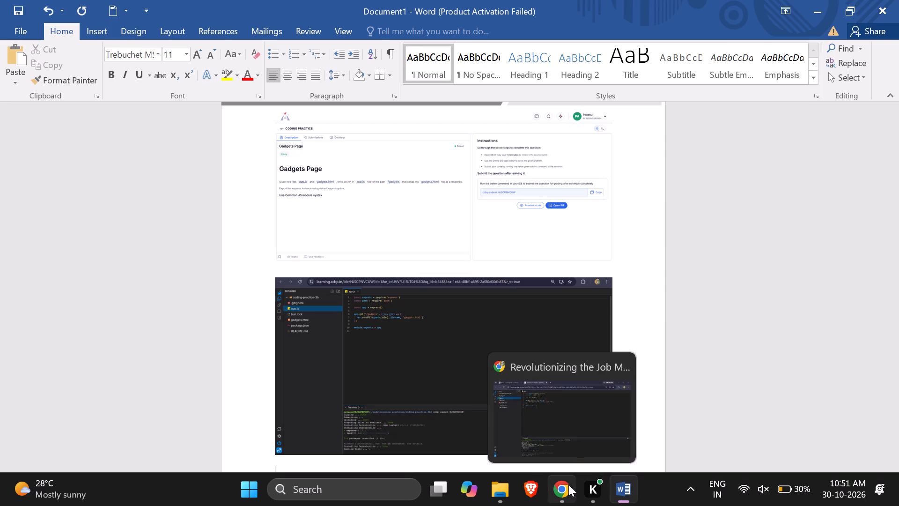
Switch to Chrome, open the submission URL from the terminal, and capture the Gadgets Page submission details and test cases.
click(568, 484)
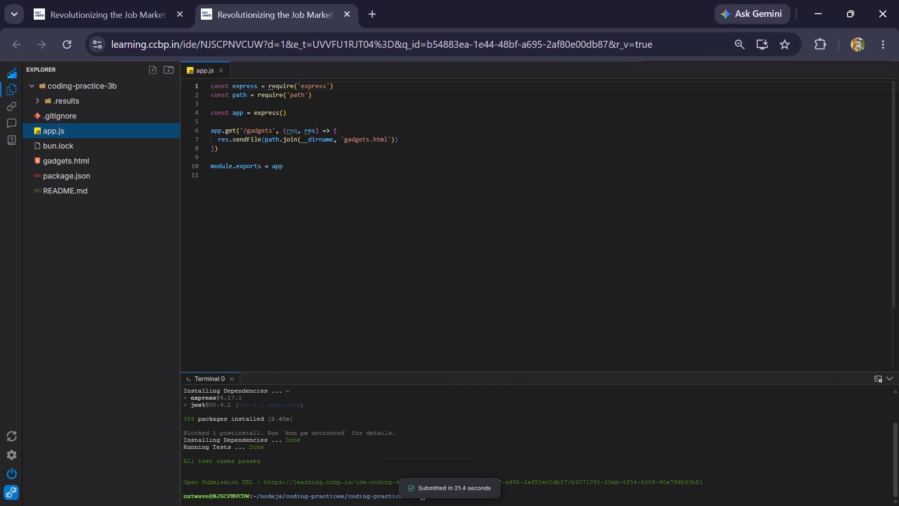
click(374, 483)
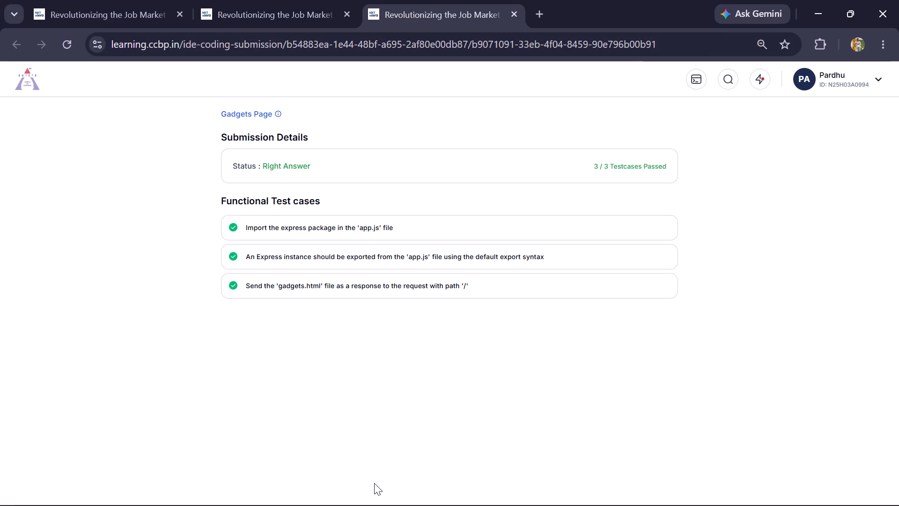
key(Print)
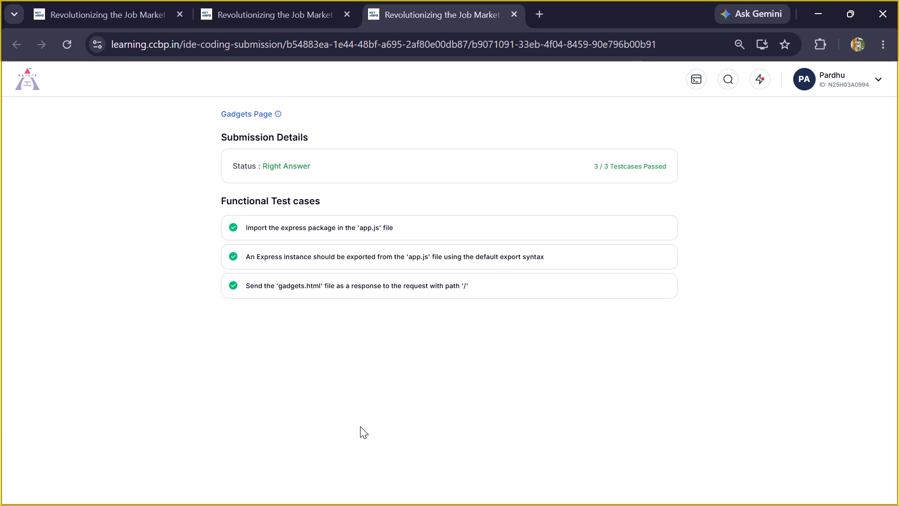
drag(0, 59, 613, 378)
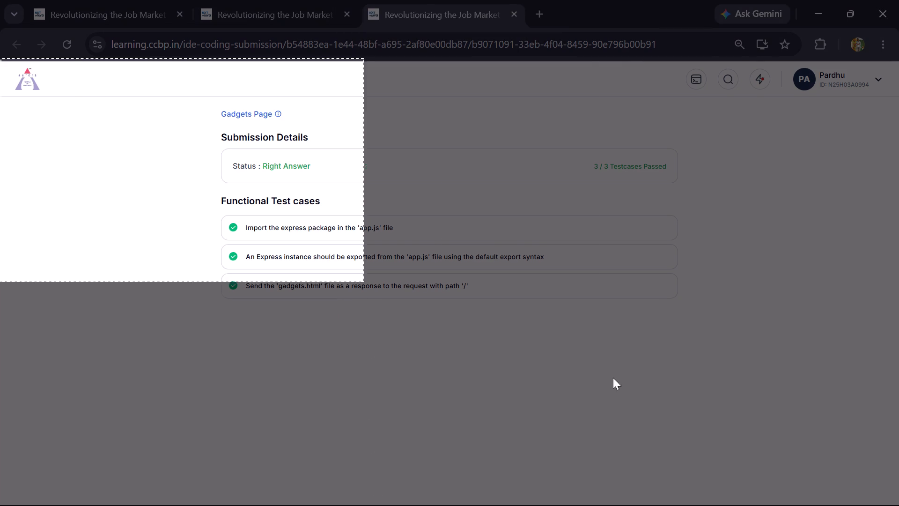
drag(613, 378, 898, 327)
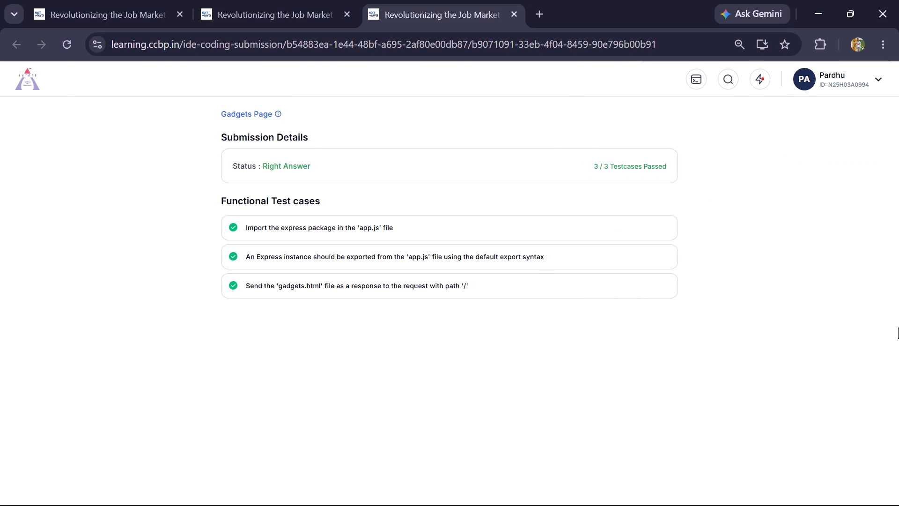
Switch to Word and paste the Gadgets Page submission screenshot below the IDE screenshot on page 6.
click(625, 487)
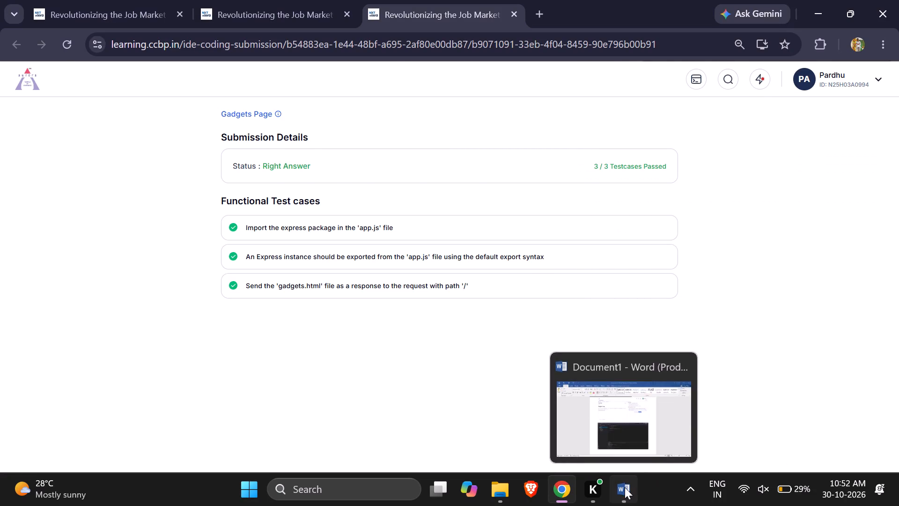
key(ctrl+v)
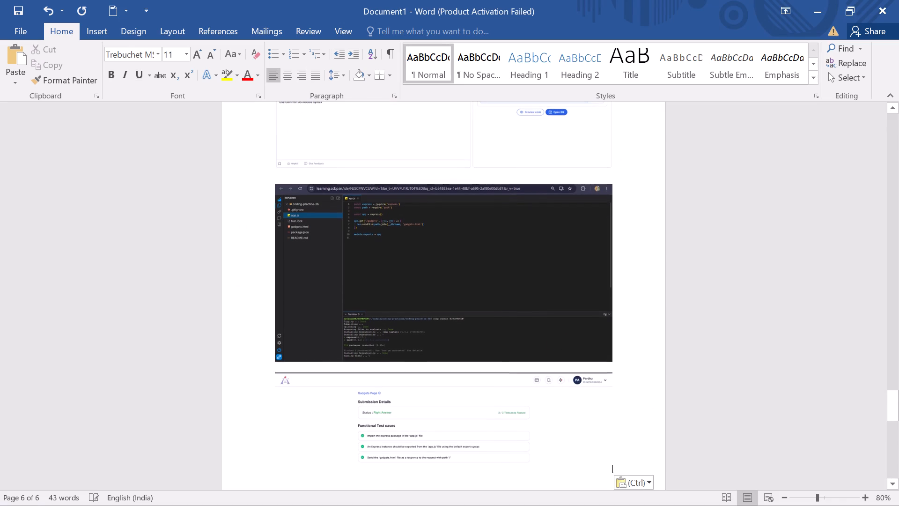
Insert blank lines after the submission screenshot until the insertion point sits just below page 7's letterhead.
scroll(558, 435, down, 2)
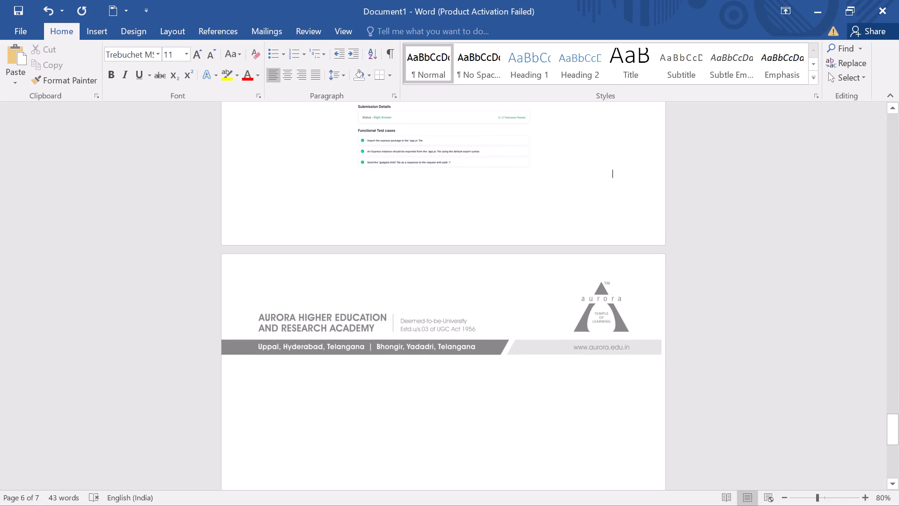
key(Return)
key(Return)
key(Return)
key(Return)
key(Return)
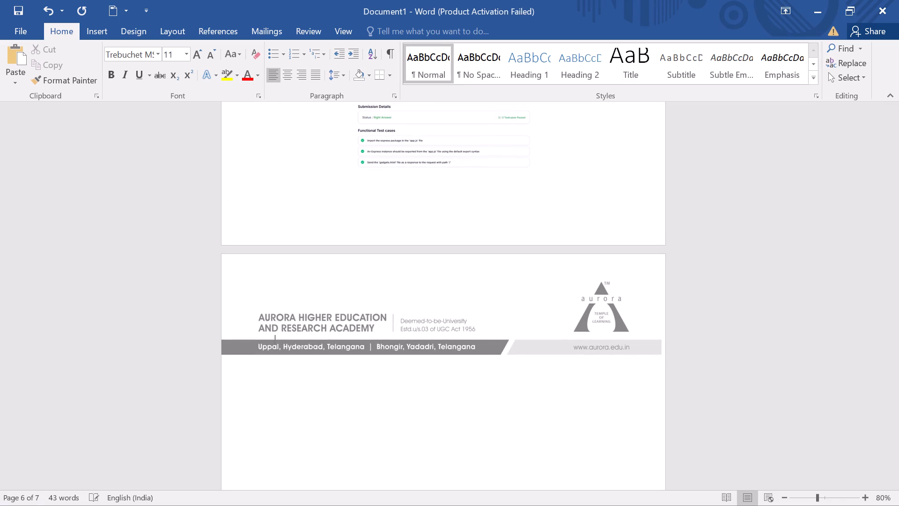
key(Return)
key(Return)
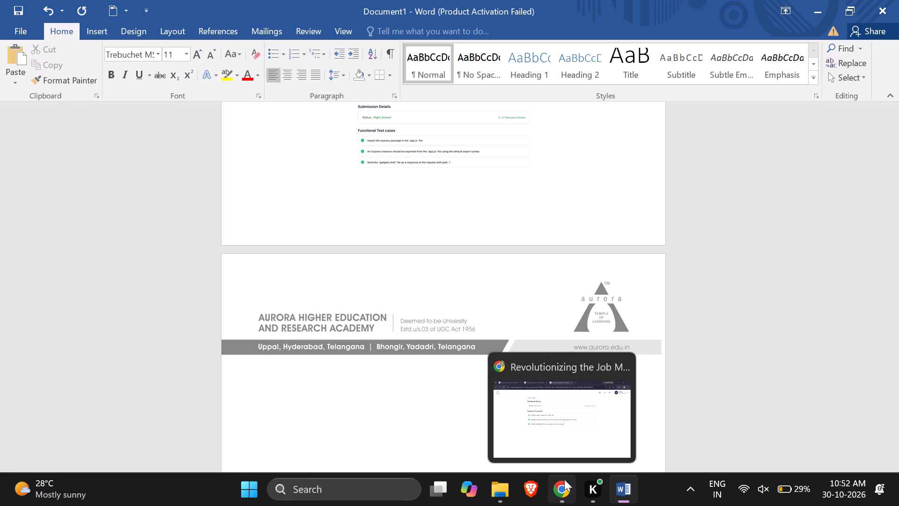
Switch to Chrome and close the Gadgets Page submission and IDE pages.
click(564, 479)
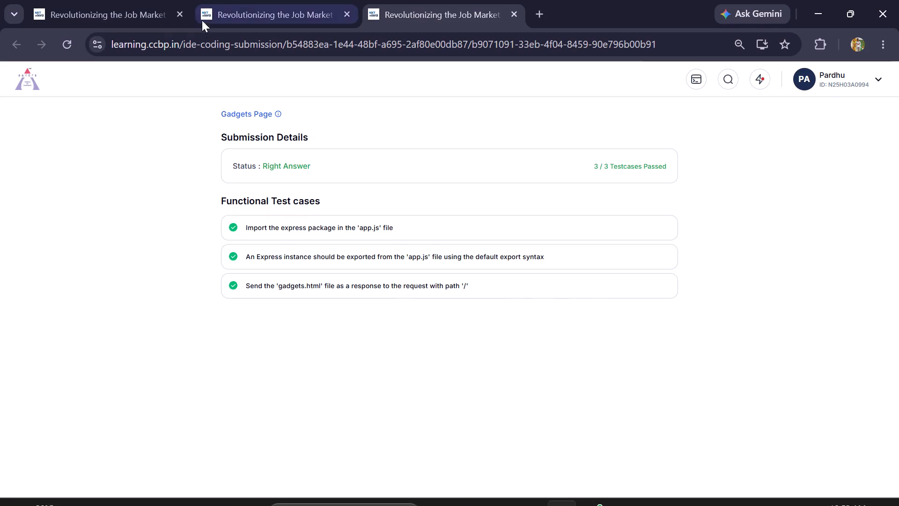
click(510, 7)
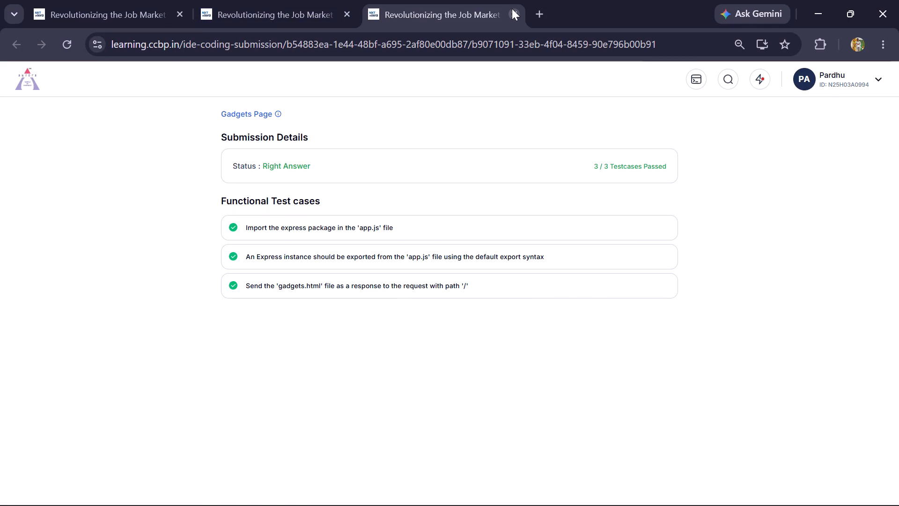
click(512, 8)
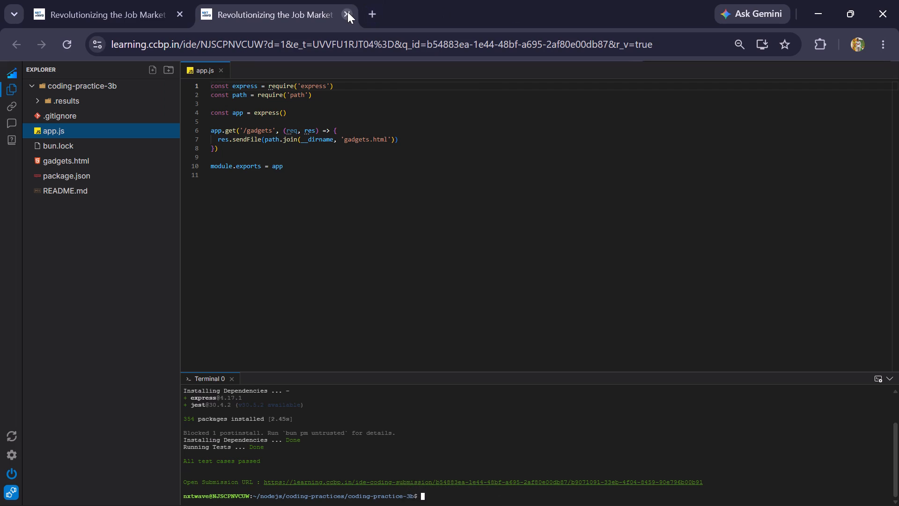
click(348, 12)
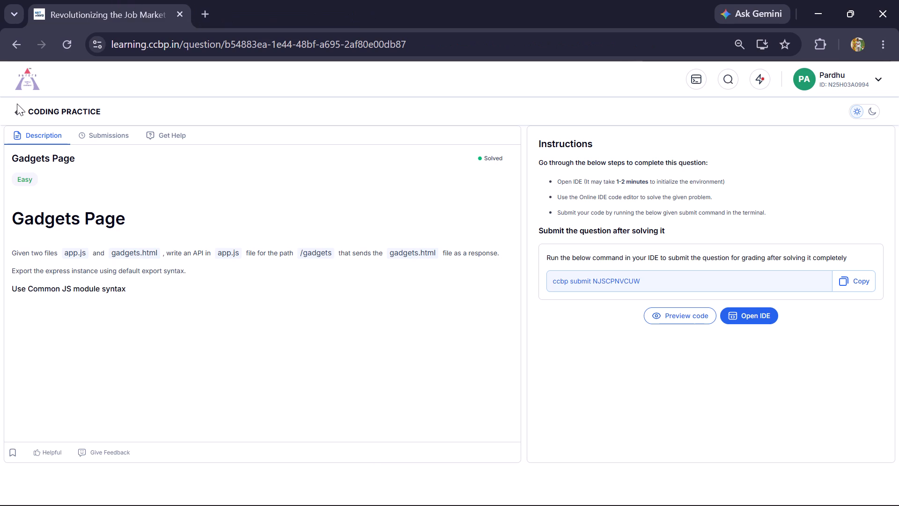
Return to the coding practice list, open the Get a String question, and launch its IDE.
click(16, 105)
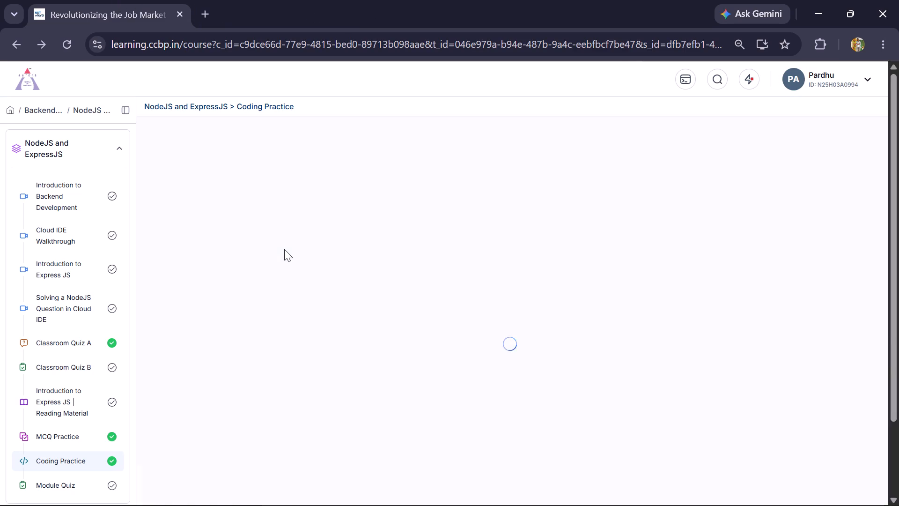
click(315, 389)
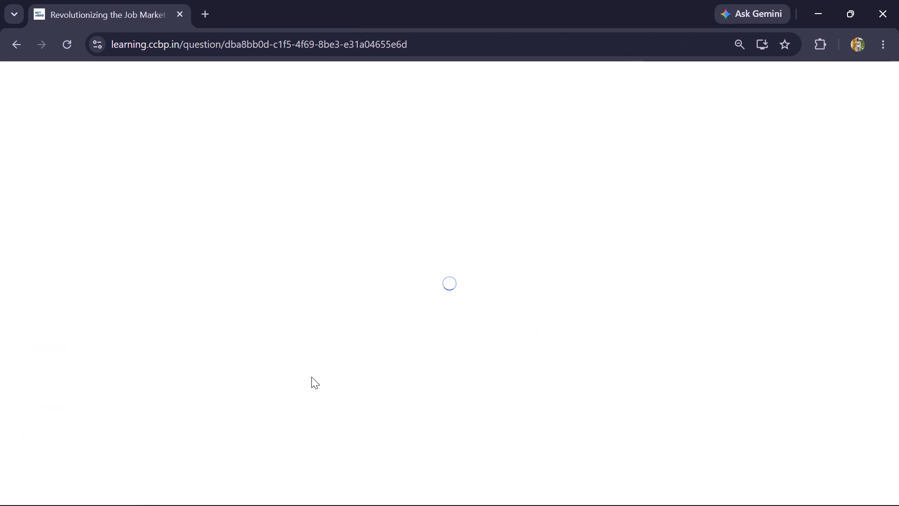
click(752, 313)
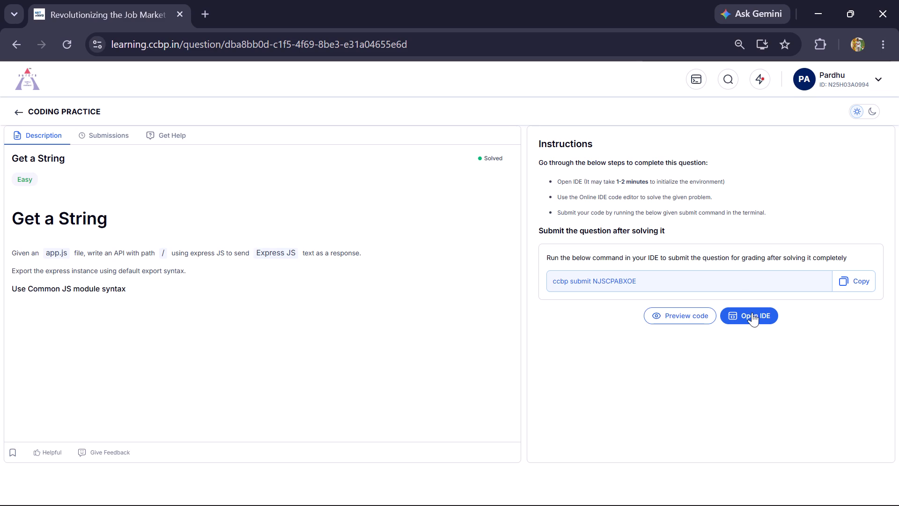
Go back to the Get a String question page and capture a screenshot of it below the address bar.
click(120, 0)
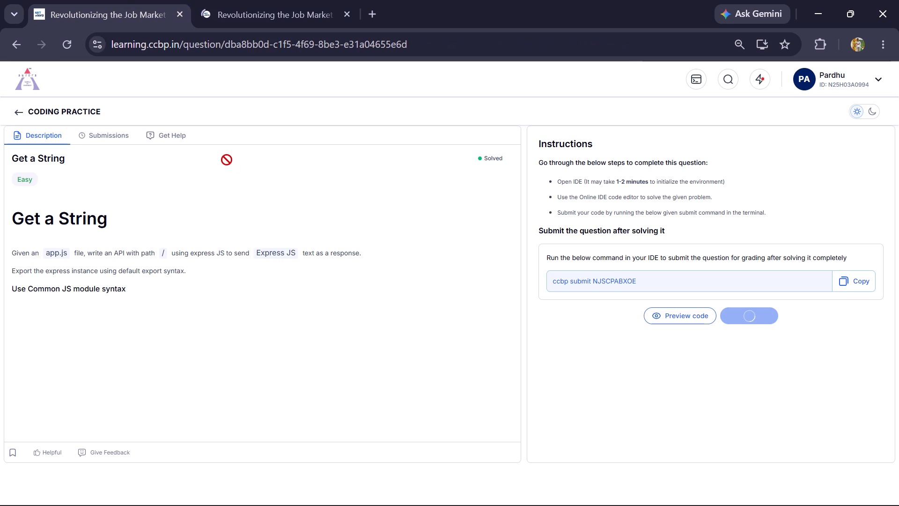
key(Print)
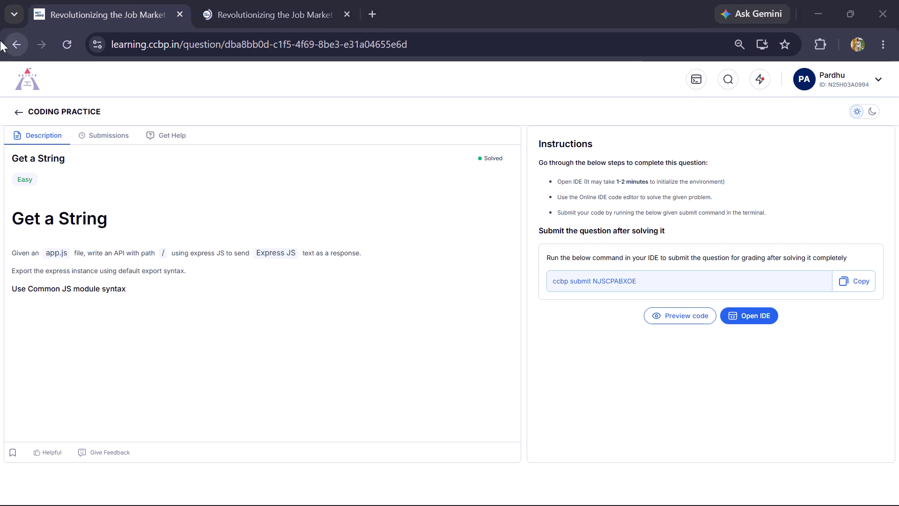
drag(1, 63, 898, 505)
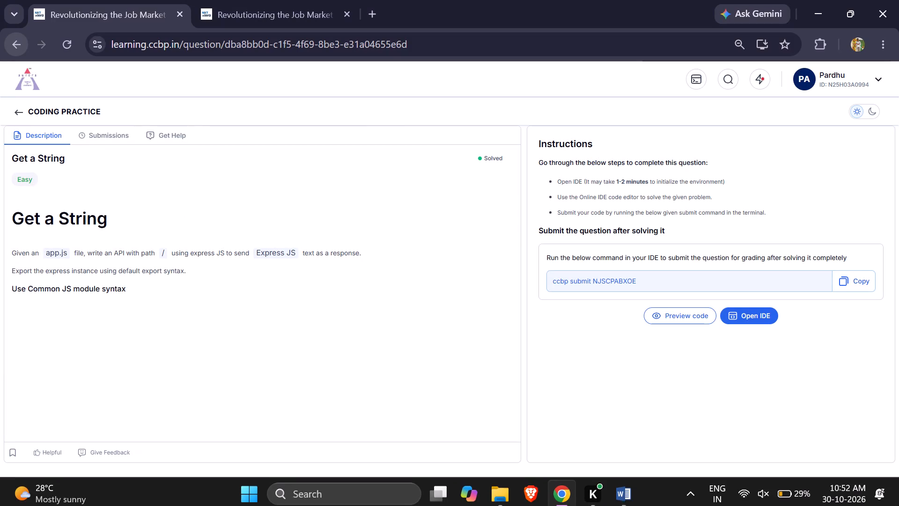
Switch to Word, paste the Get a String question screenshot below page 7's letterhead, and add a new line beneath it.
click(619, 499)
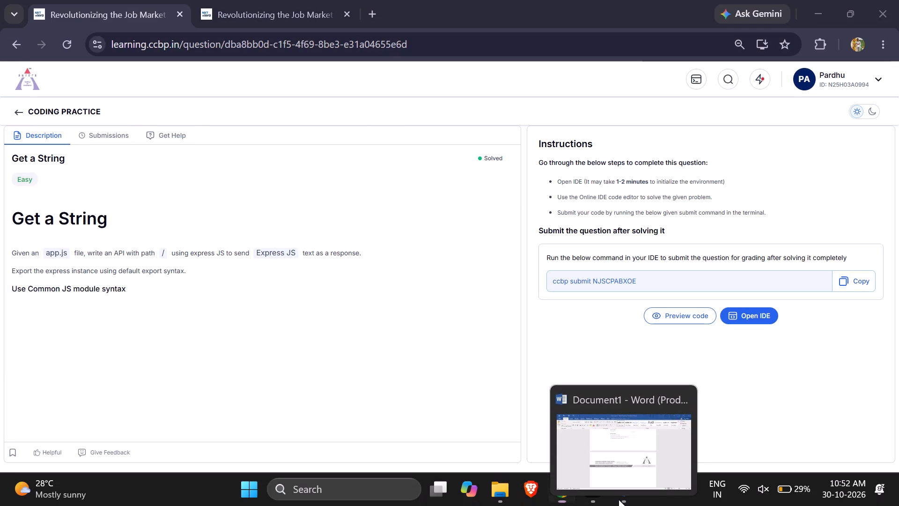
click(617, 433)
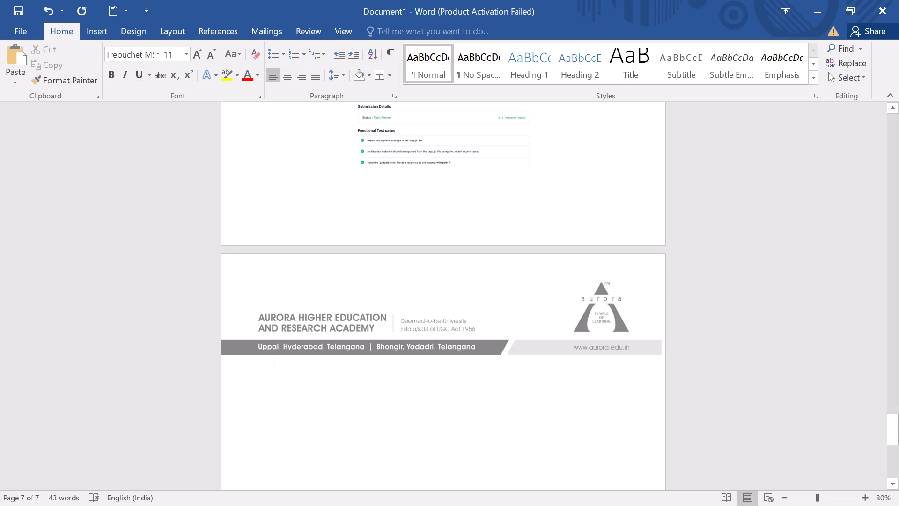
key(ctrl+v)
key(Return)
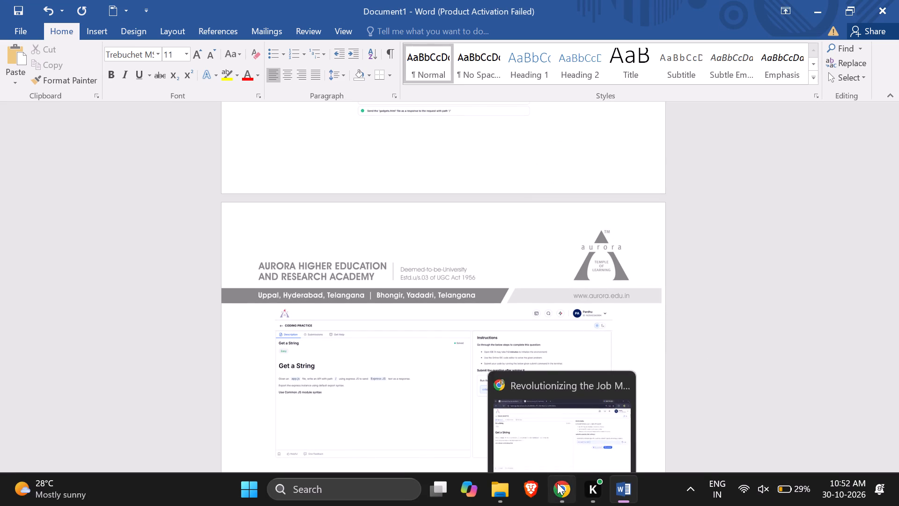
Switch to Chrome's Get a String IDE page and agree to close the other active IDE session so the workspace can load.
click(557, 483)
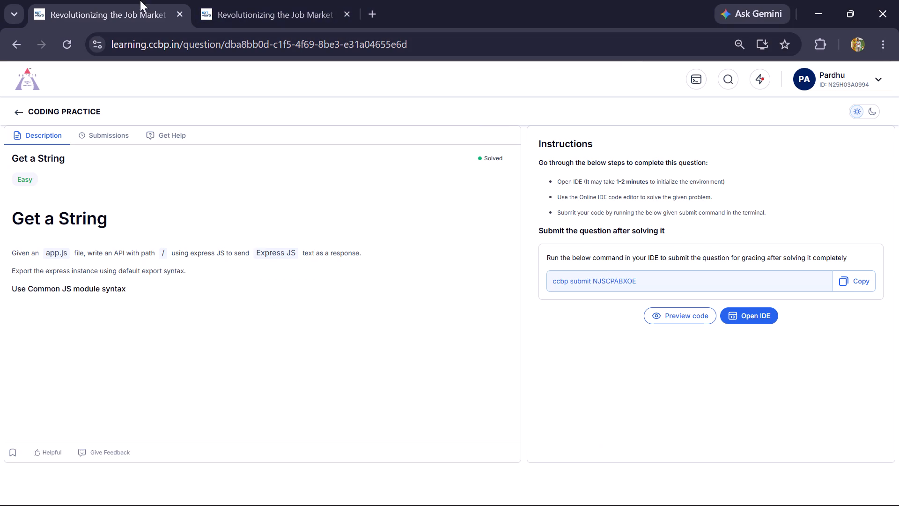
click(223, 3)
click(514, 297)
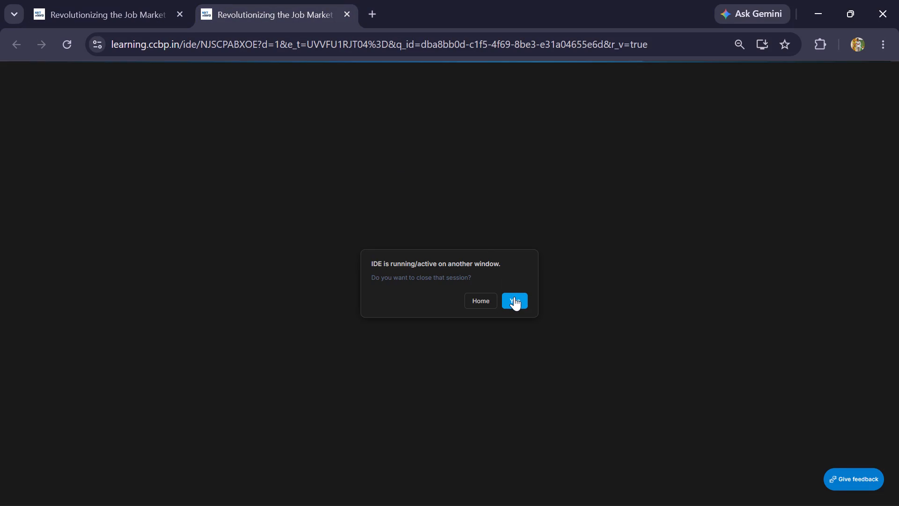
click(514, 297)
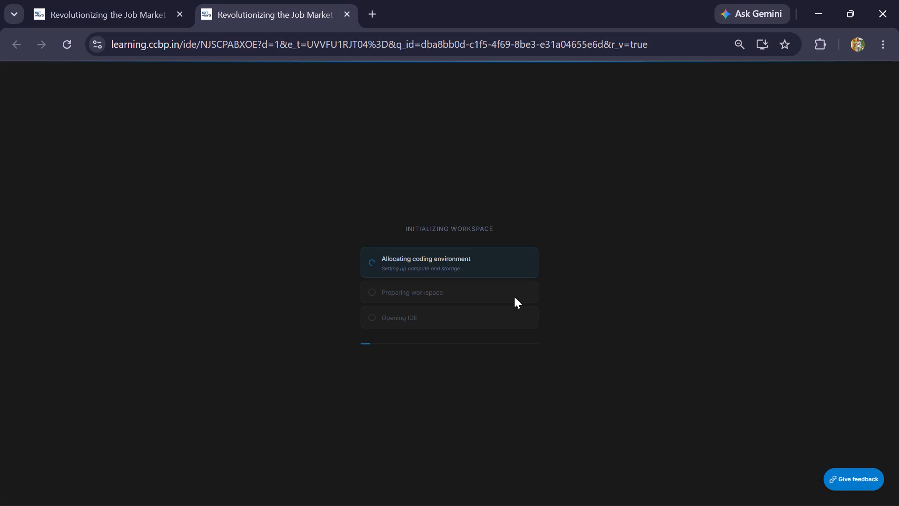
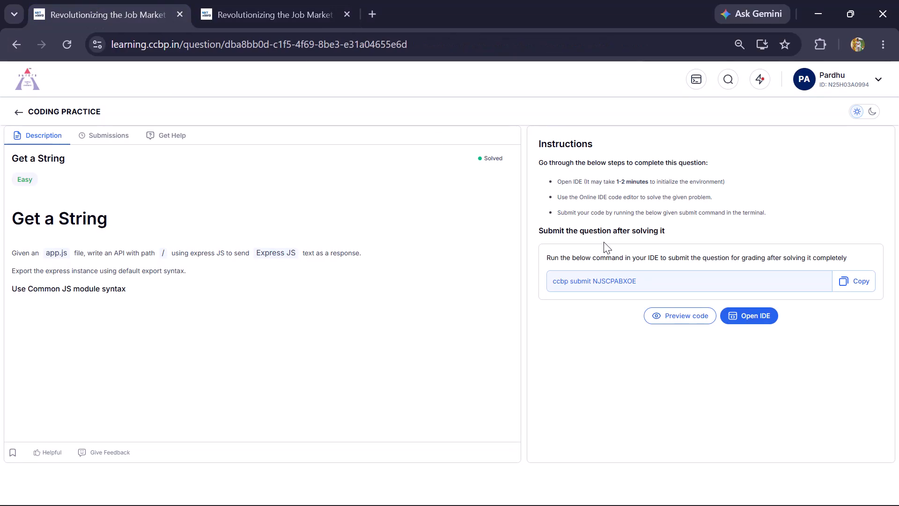
Copy the Get a String submit command, open app.js in the coding-practice-3d IDE, and run ccbp submit NJSCPABXOE in its terminal.
click(840, 285)
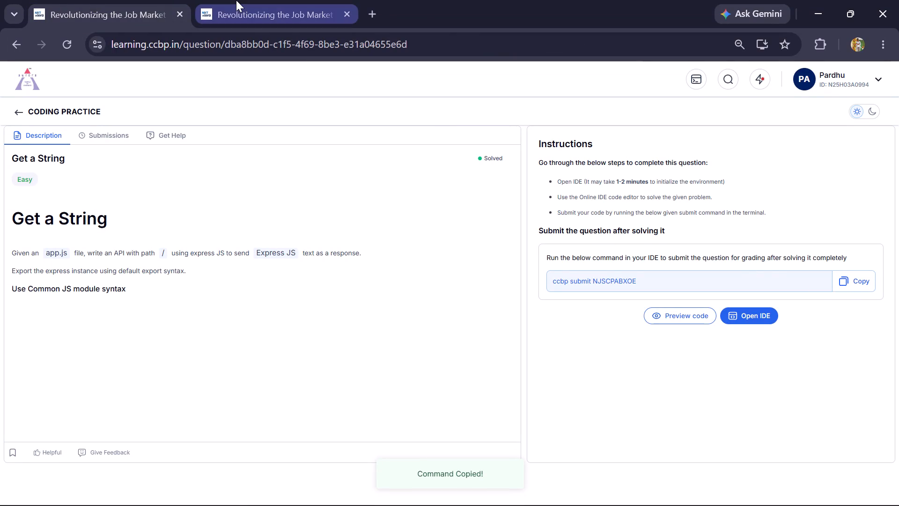
click(236, 0)
click(118, 89)
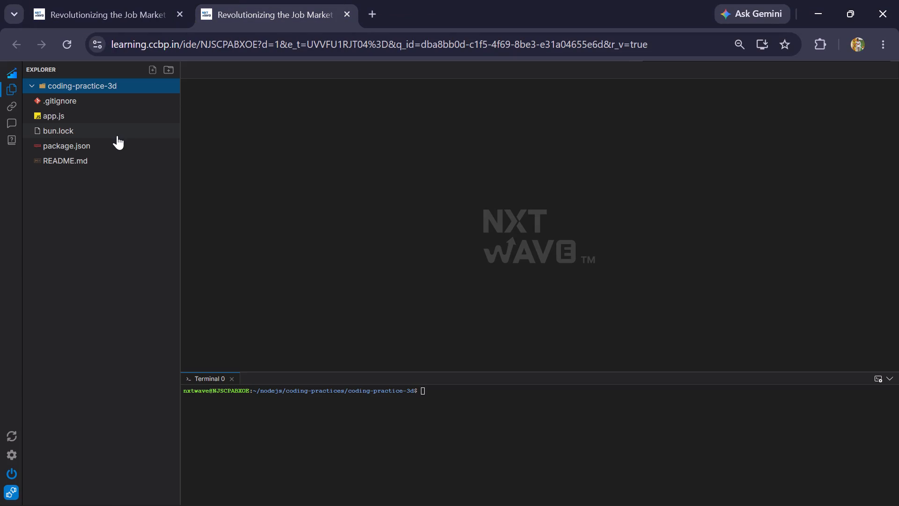
click(103, 118)
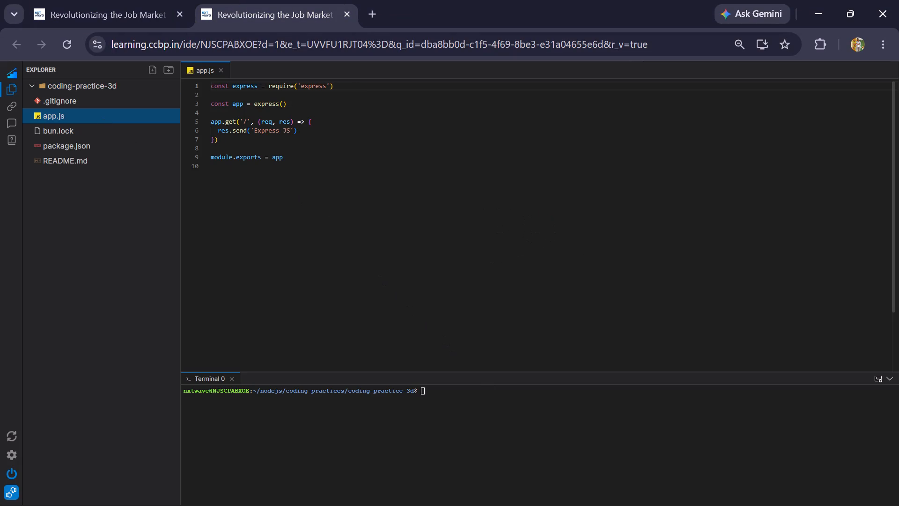
click(486, 398)
key(ctrl+shift+v)
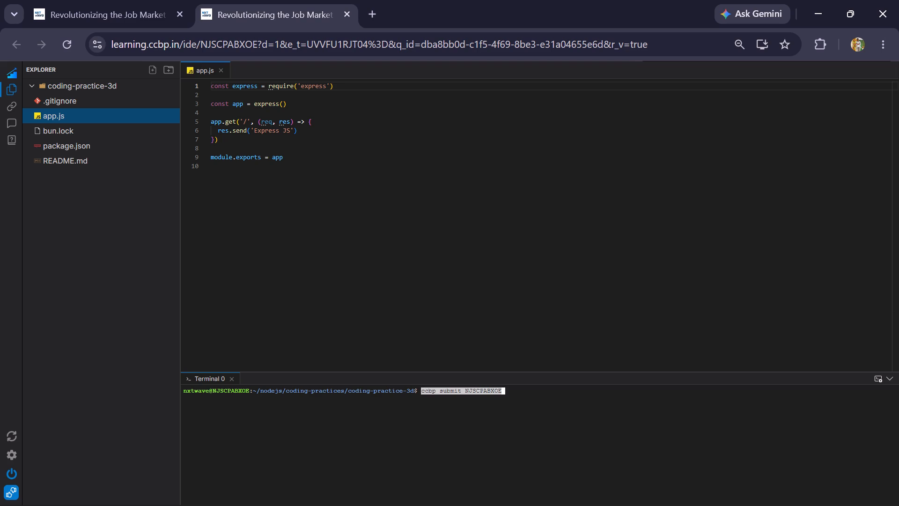
key(Return)
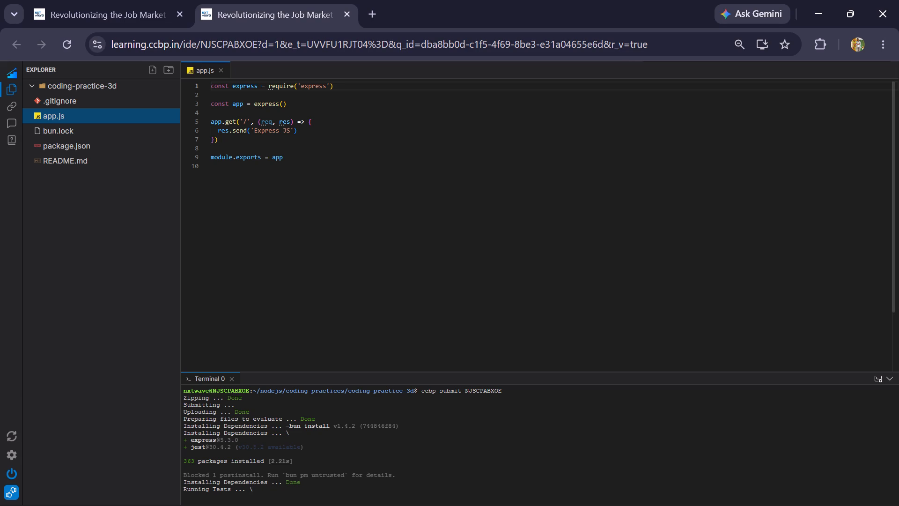
Capture a screenshot of the Get a String IDE from the address bar down, including the app.js code and terminal output.
key(Print)
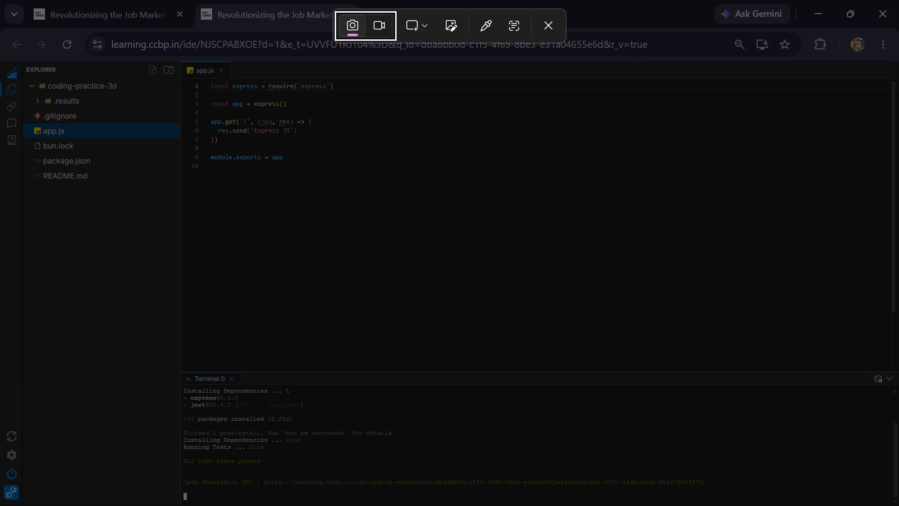
drag(0, 25, 898, 505)
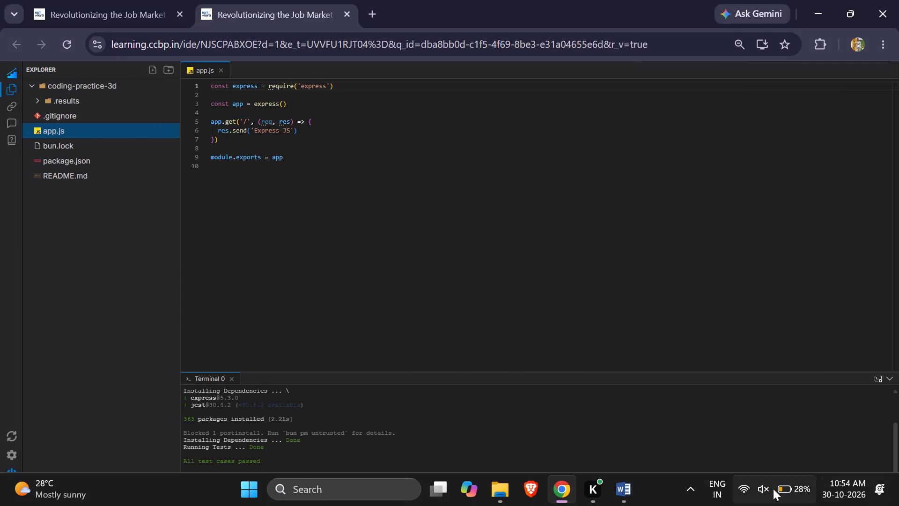
Switch to Word, paste the IDE screenshot below the Get a String question on page 7, and add new lines beneath it.
click(632, 479)
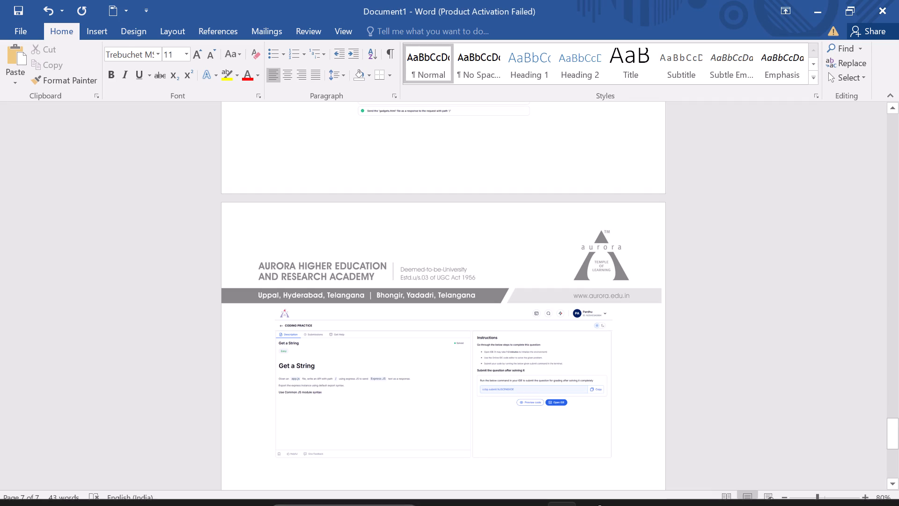
key(ctrl+v)
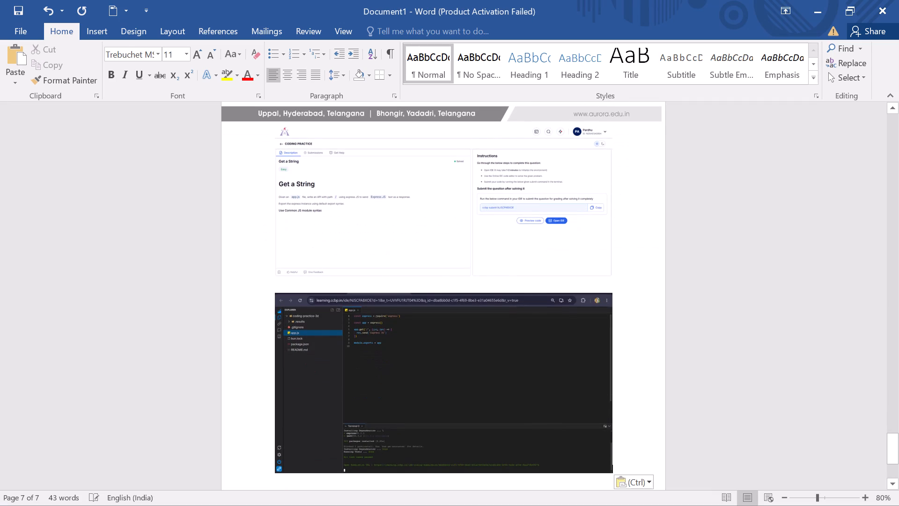
key(Return)
key(Return)
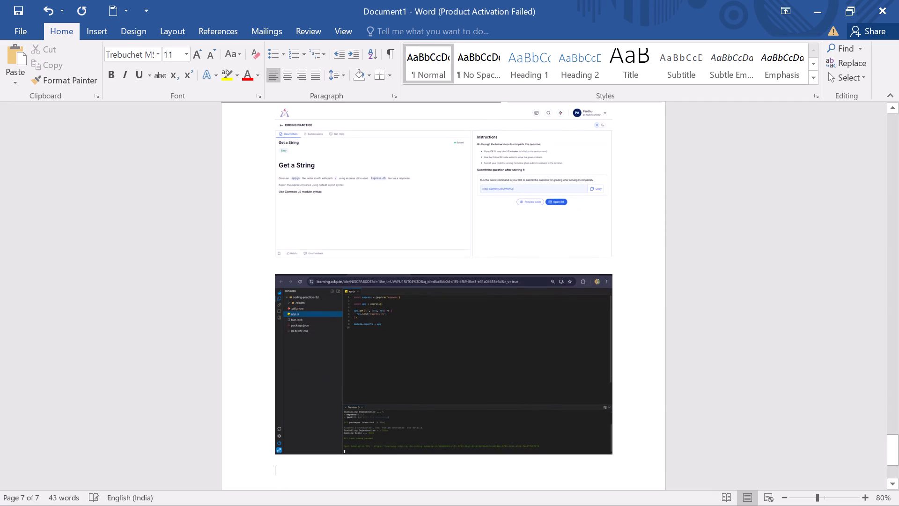
Return to Chrome, open the submission URL from the terminal, and capture the Get a String submission details through the last test case.
click(564, 494)
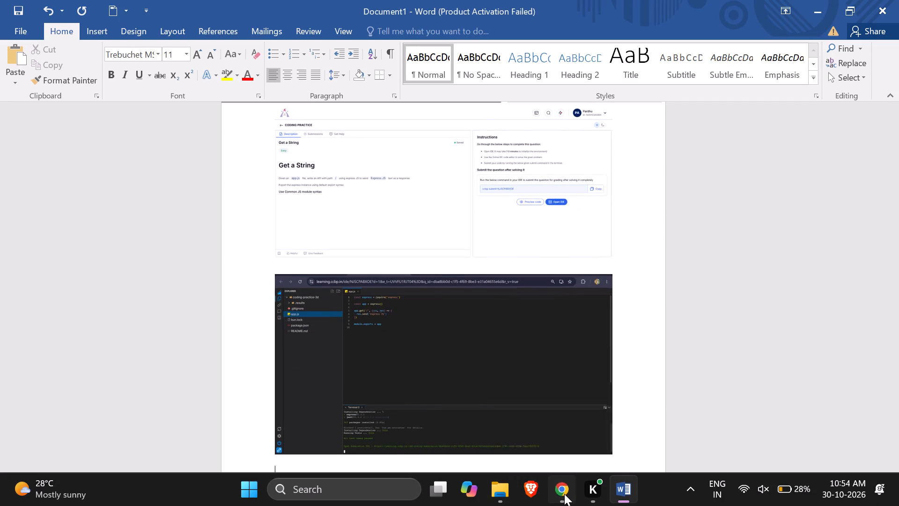
scroll(394, 441, down, 2)
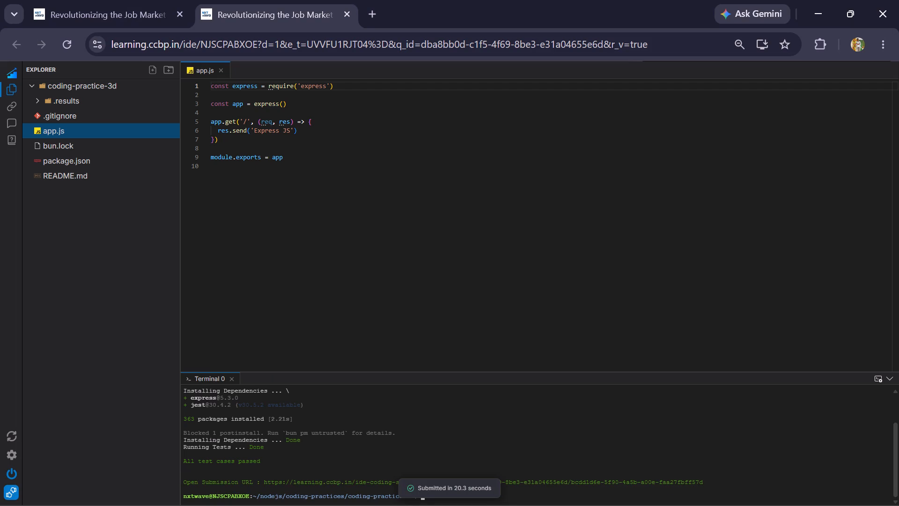
click(369, 482)
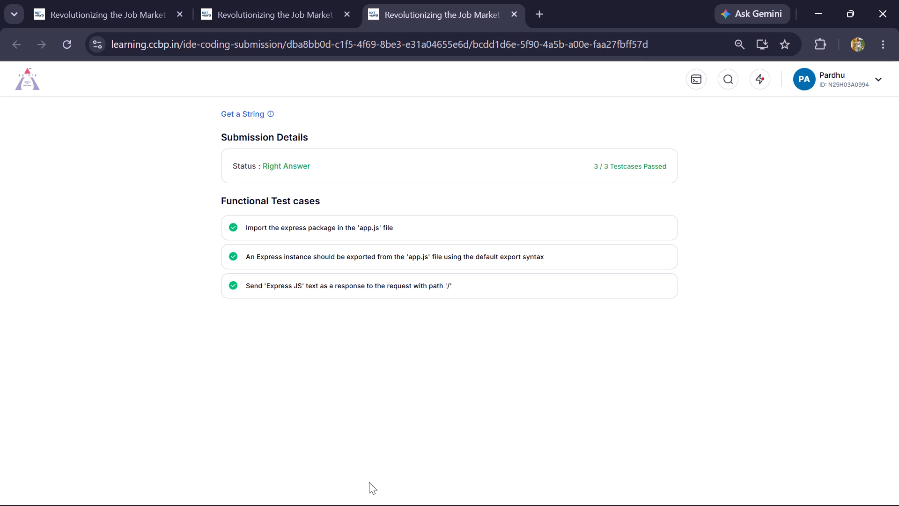
key(Print)
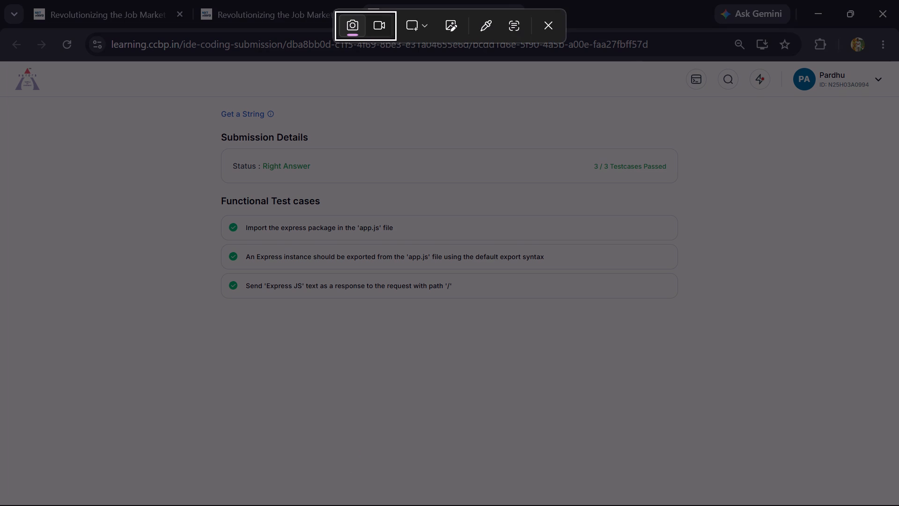
drag(0, 59, 898, 306)
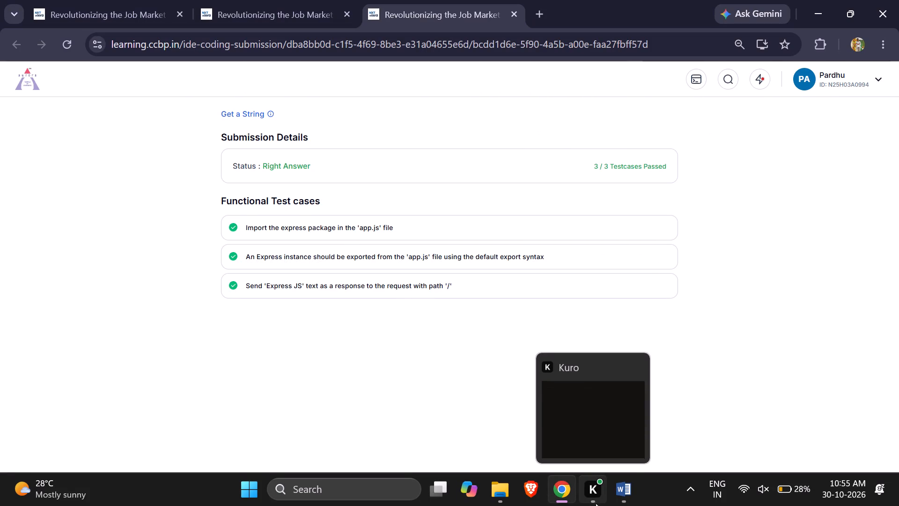
Switch to Word and paste the Get a String submission screenshot below the IDE screenshot.
click(613, 492)
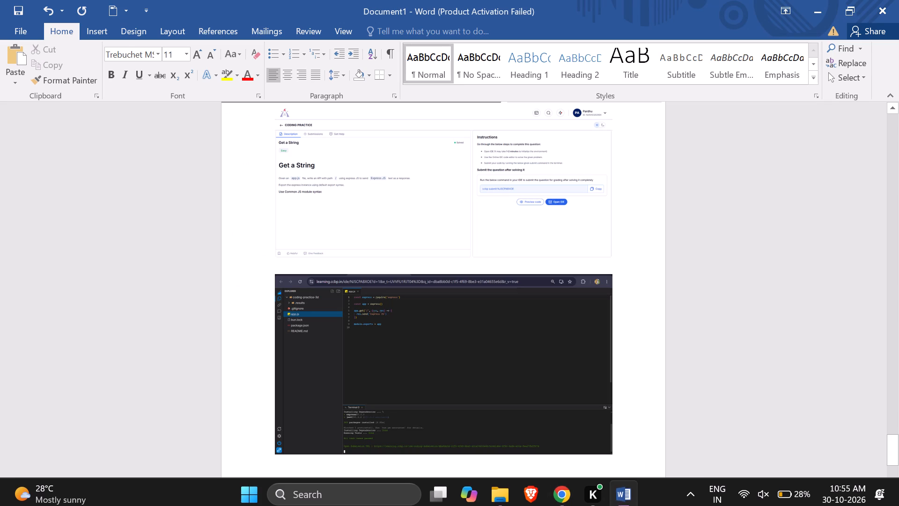
key(ctrl+v)
Slightly reduce the height of the API Routing submission screenshot on page 5.
scroll(517, 350, up, 4)
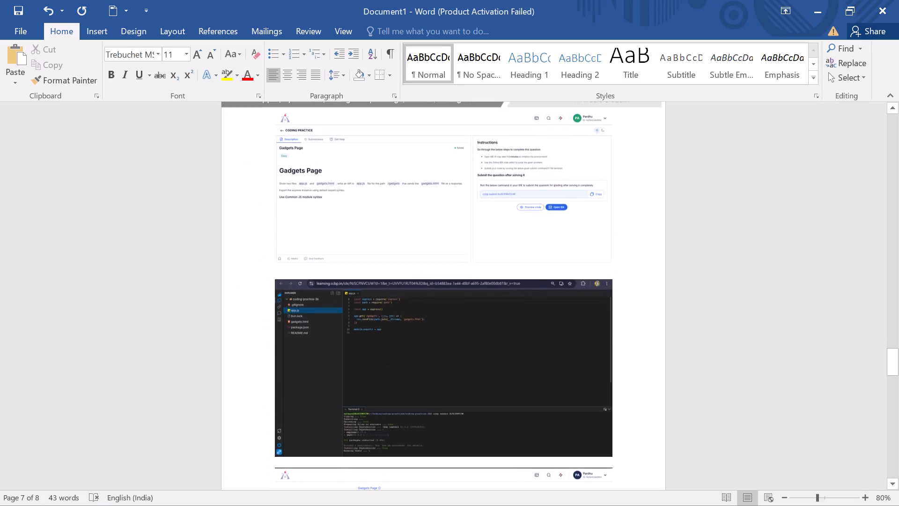
scroll(517, 350, up, 1)
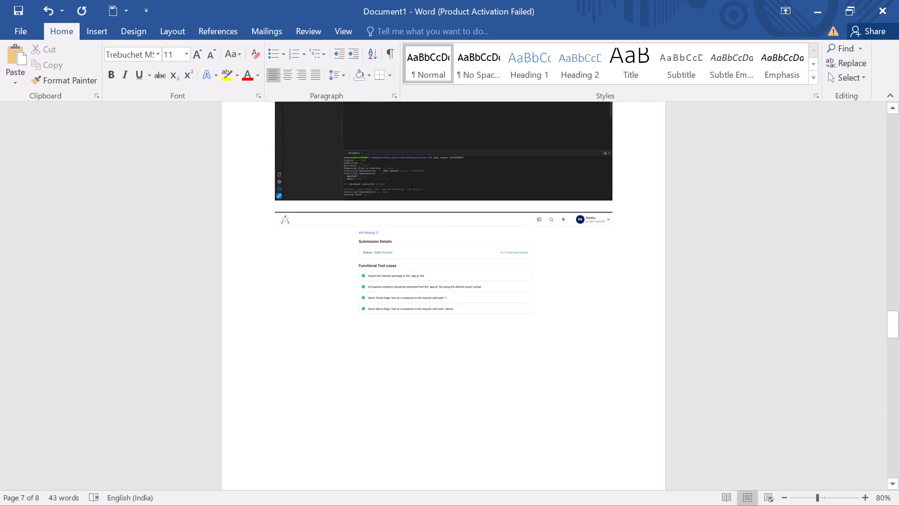
scroll(517, 350, up, 1)
click(486, 304)
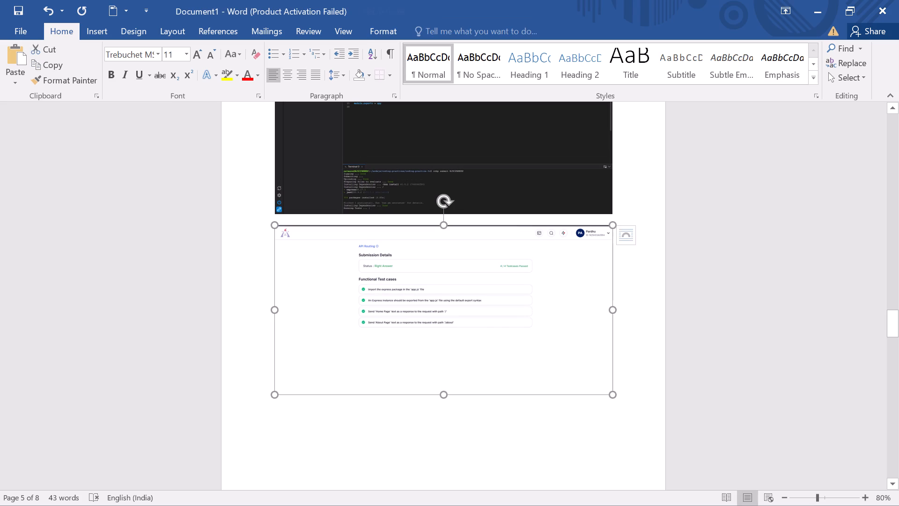
double_click(447, 398)
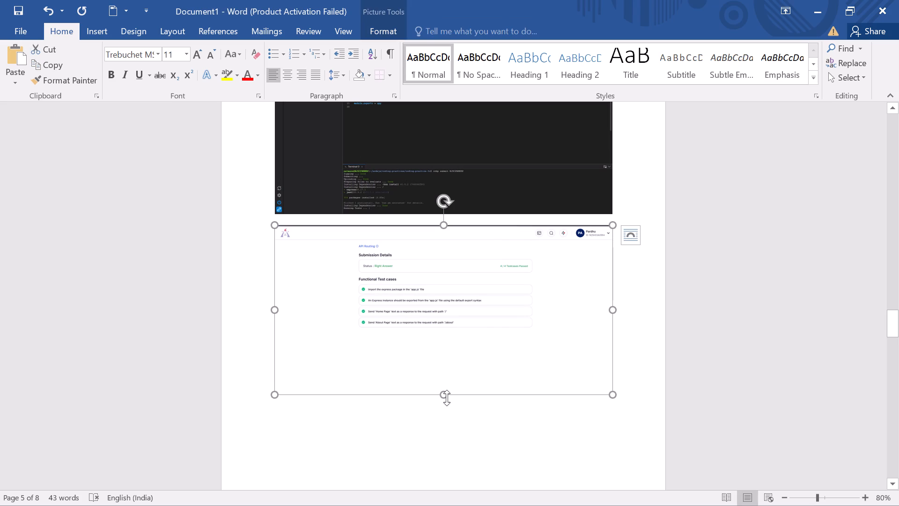
drag(444, 397, 448, 372)
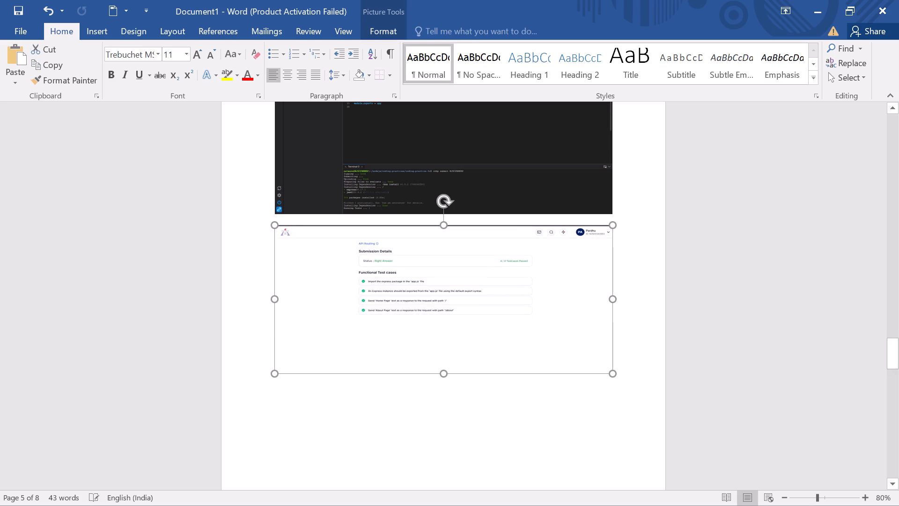
drag(448, 372, 459, 388)
Crop the blank area below the test cases off the API Routing submission screenshot.
right_click(480, 353)
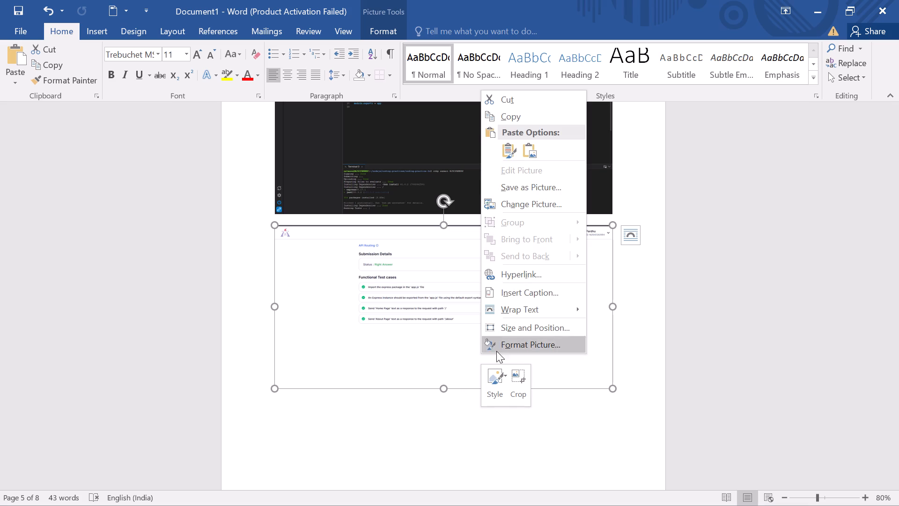
click(517, 375)
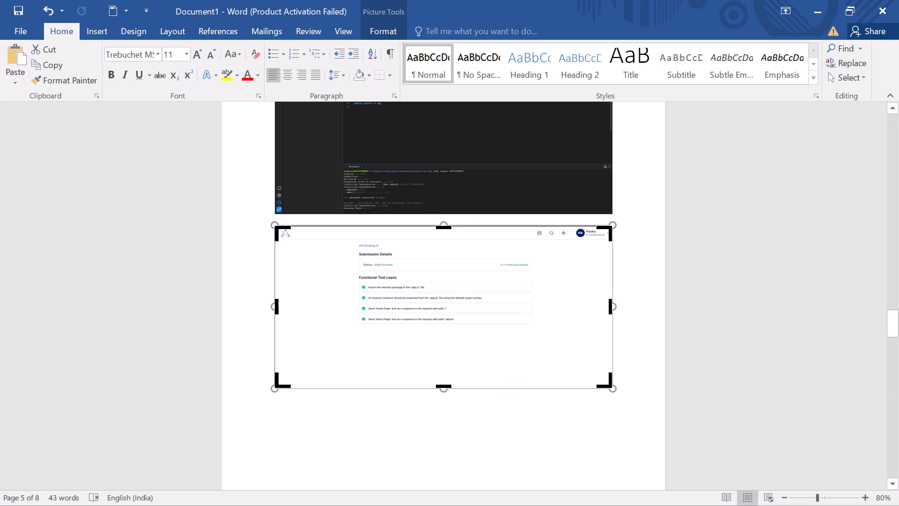
drag(444, 387, 445, 338)
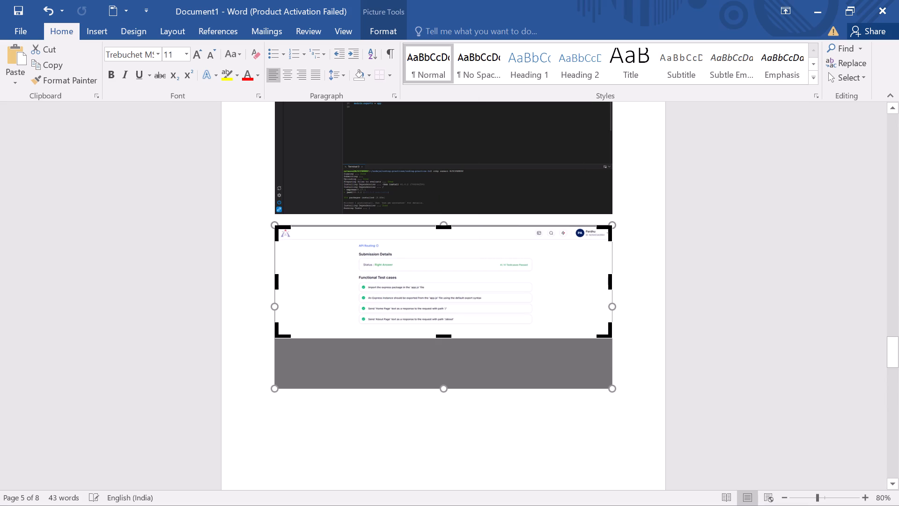
key(Return)
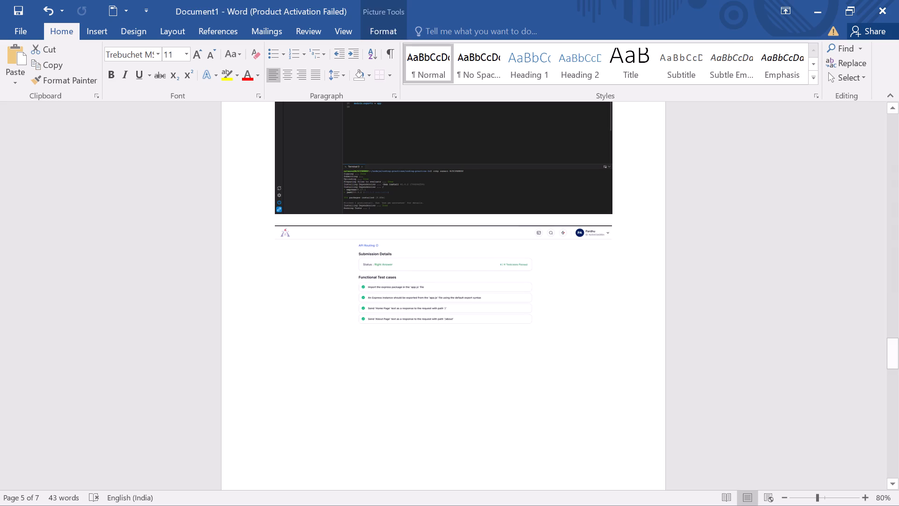
Crop the blank area below the test cases off the Today's Date submission screenshot on page 4.
scroll(415, 298, up, 2)
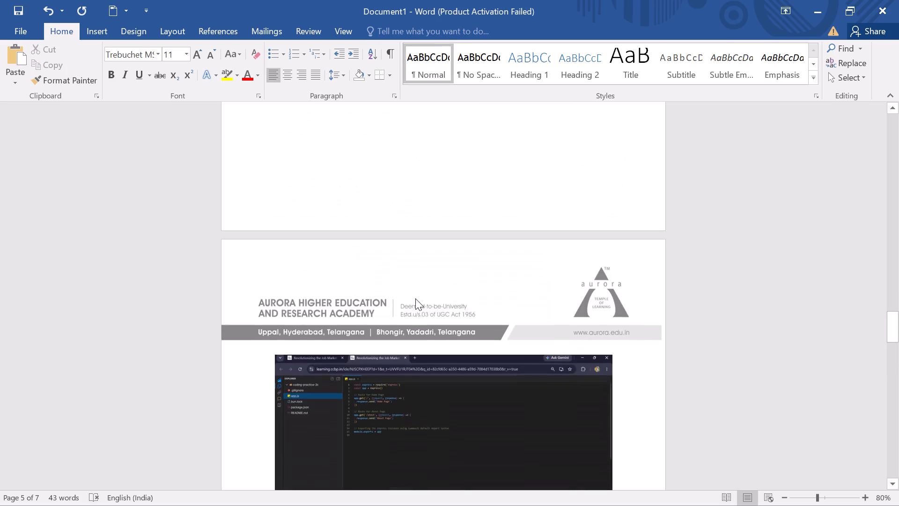
scroll(415, 298, up, 2)
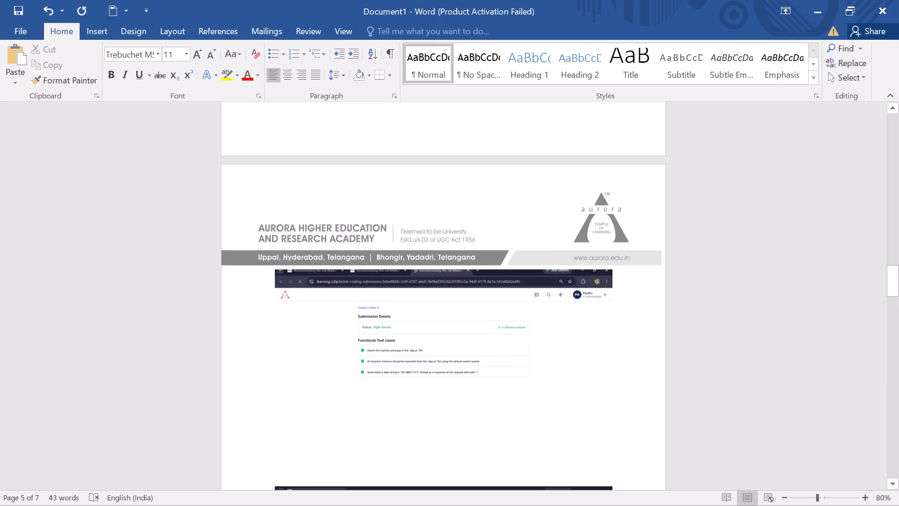
click(415, 339)
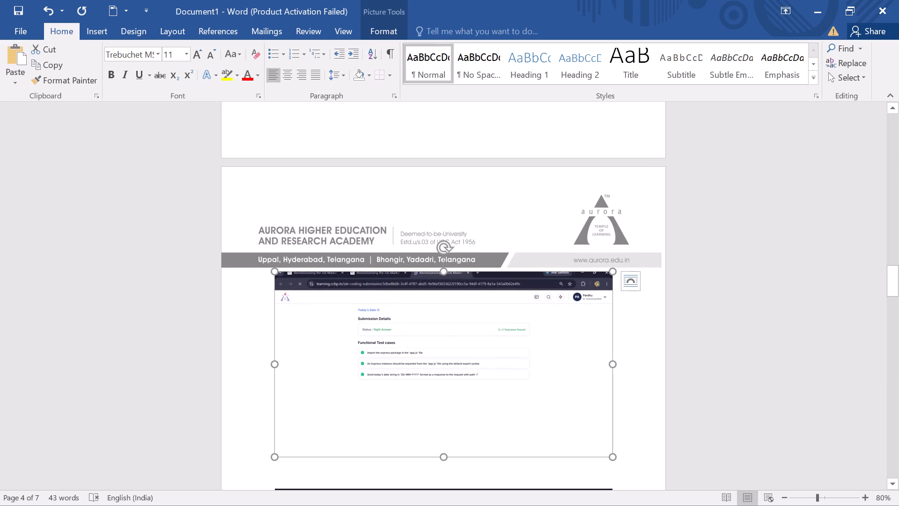
right_click(415, 339)
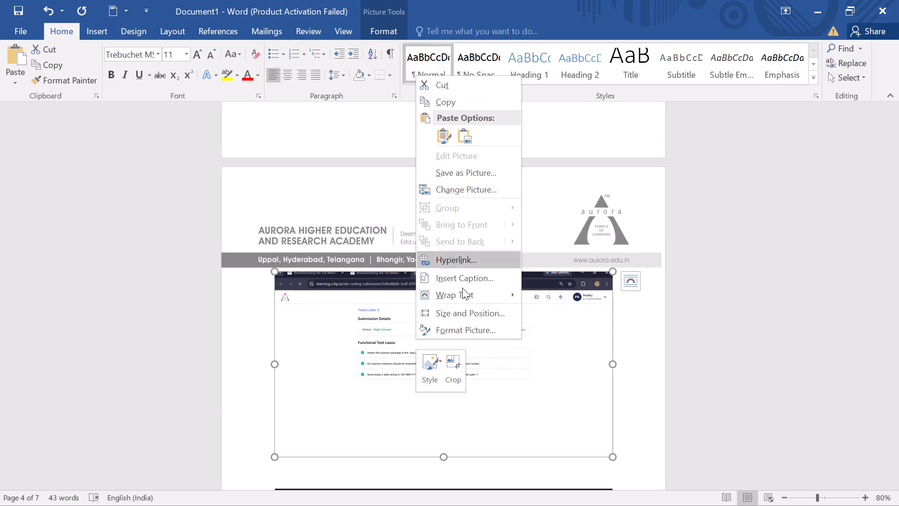
click(460, 368)
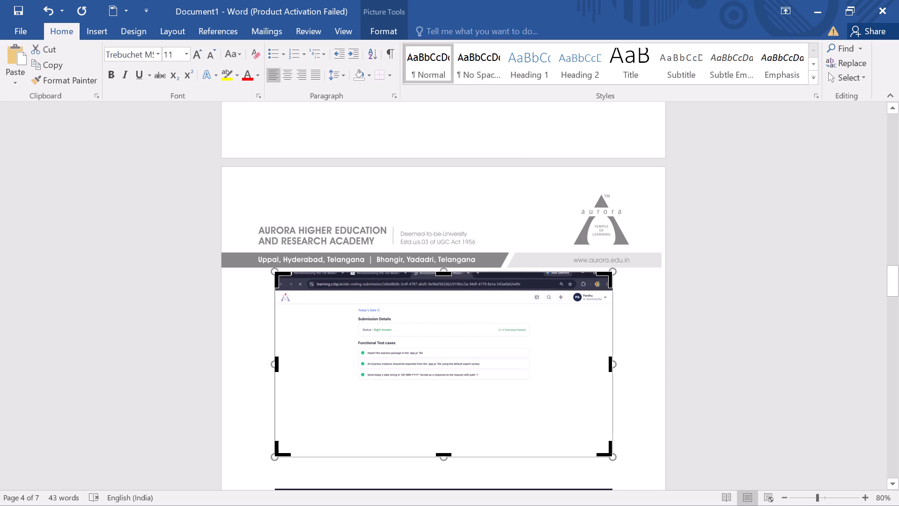
drag(442, 455, 442, 388)
click(639, 336)
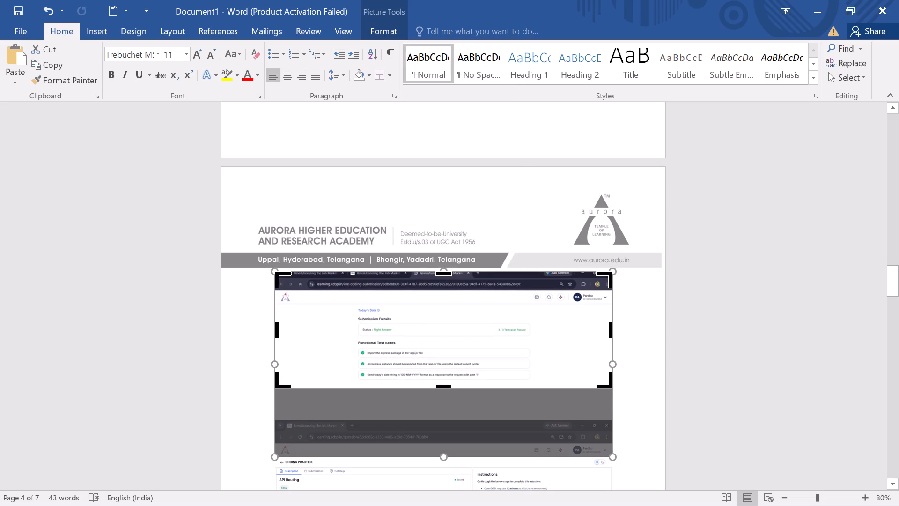
Crop the blank area below the test cases off the Date after 100 Days from Today submission screenshot on page 2.
scroll(510, 310, up, 3)
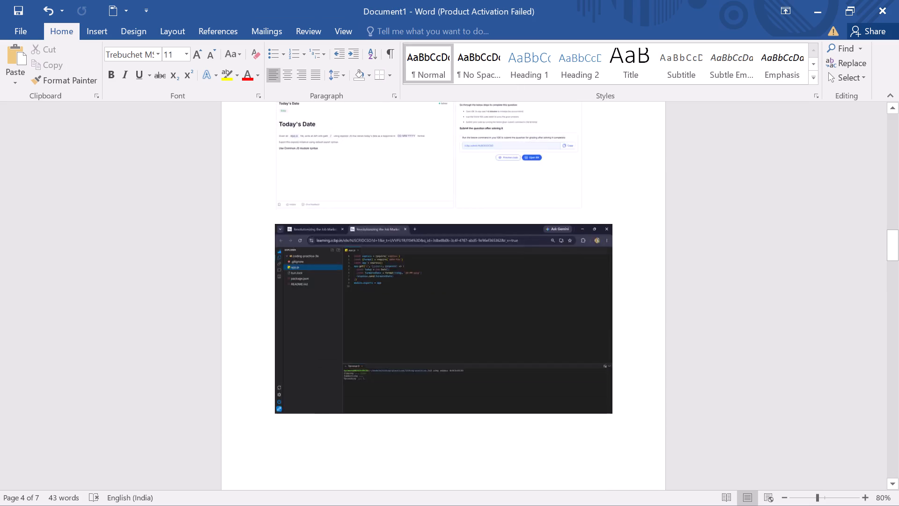
scroll(510, 310, up, 2)
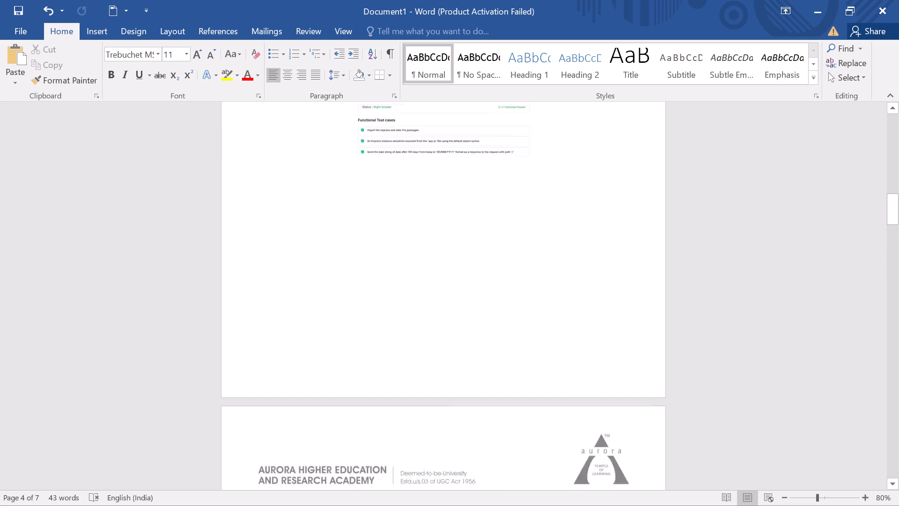
scroll(510, 310, up, 1)
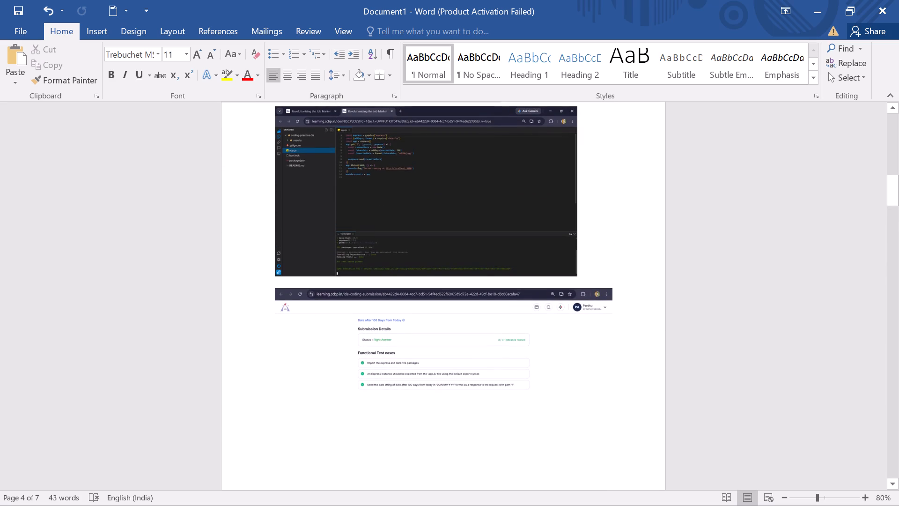
click(488, 330)
right_click(488, 330)
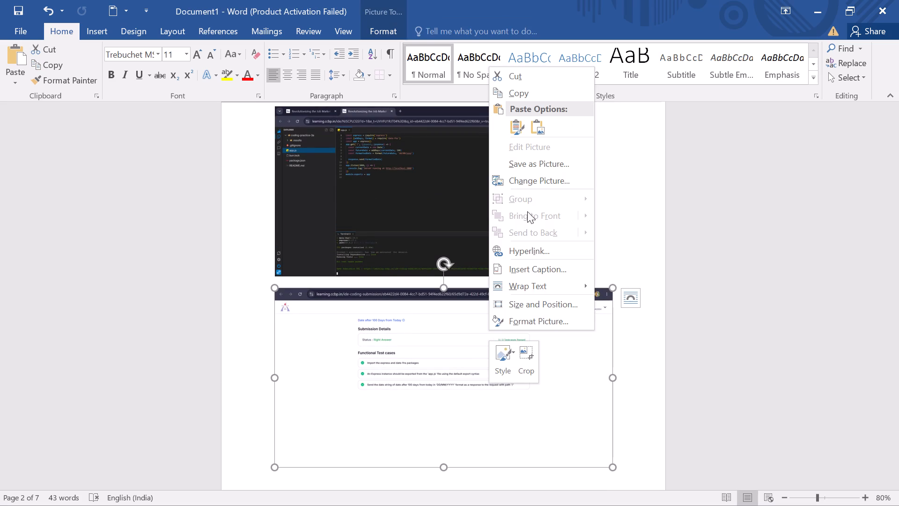
click(531, 345)
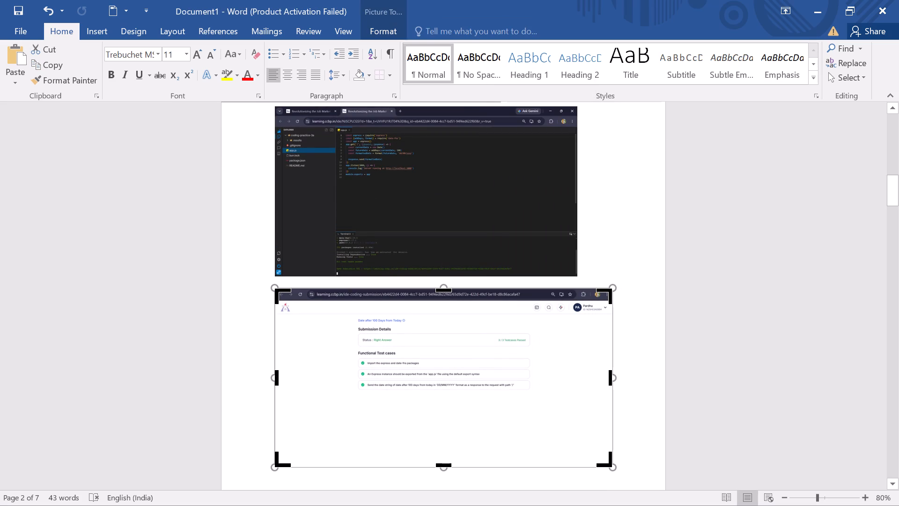
drag(442, 466, 450, 412)
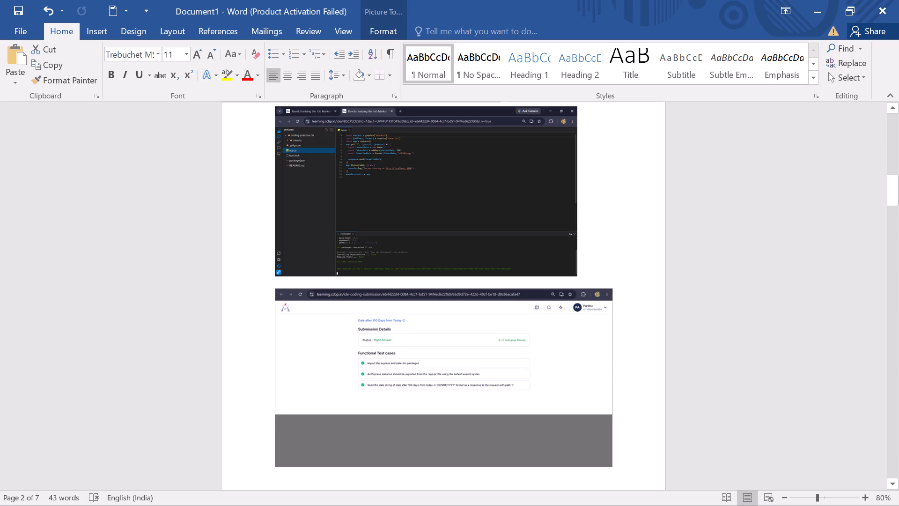
drag(450, 412, 450, 409)
click(450, 409)
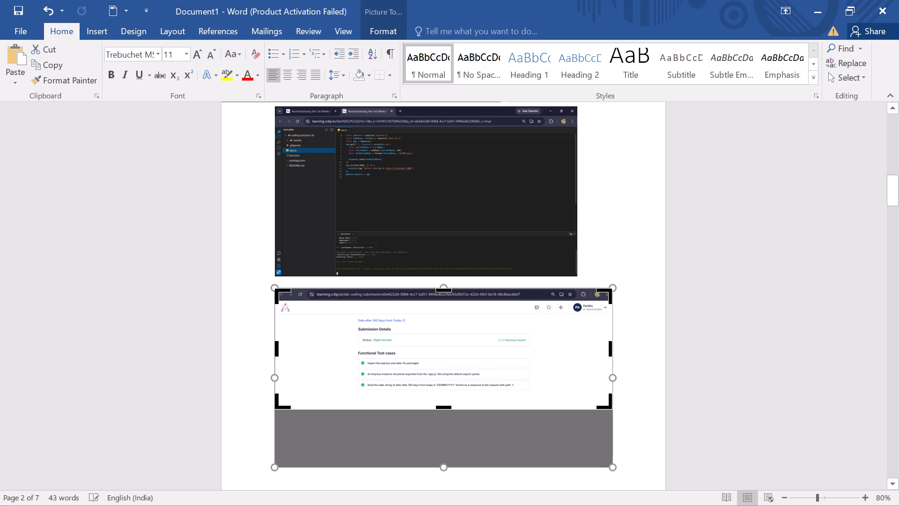
click(646, 286)
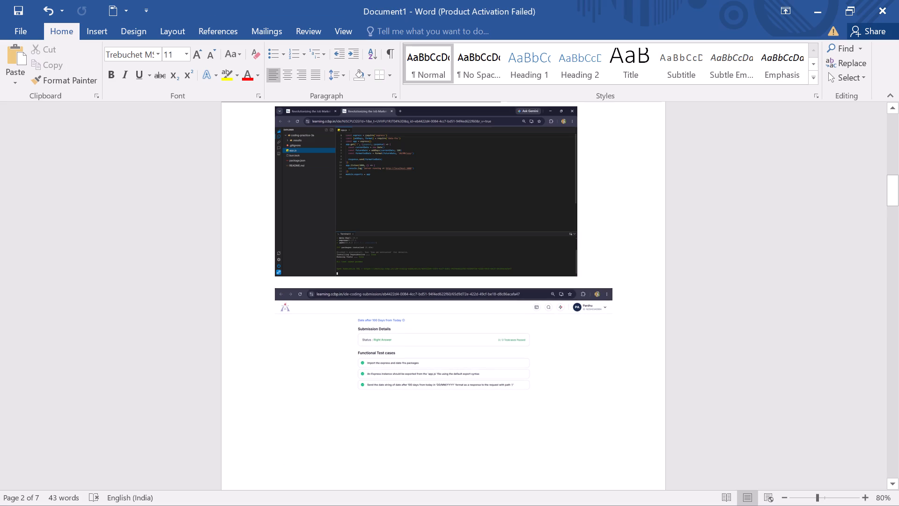
Insert seven blank lines at the end of page 2 to move the Today's Date question screenshot below the letterhead on page 3.
scroll(573, 261, up, 2)
scroll(573, 261, down, 1)
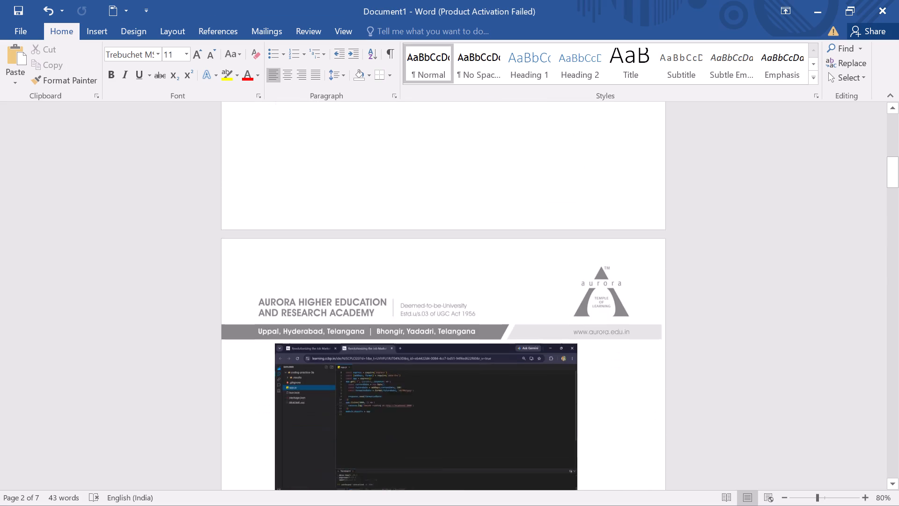
scroll(573, 261, down, 8)
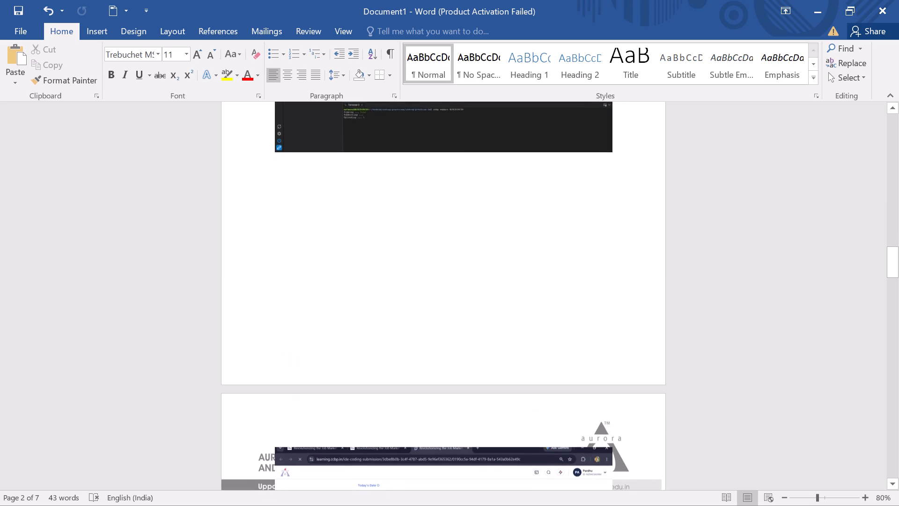
scroll(573, 261, up, 3)
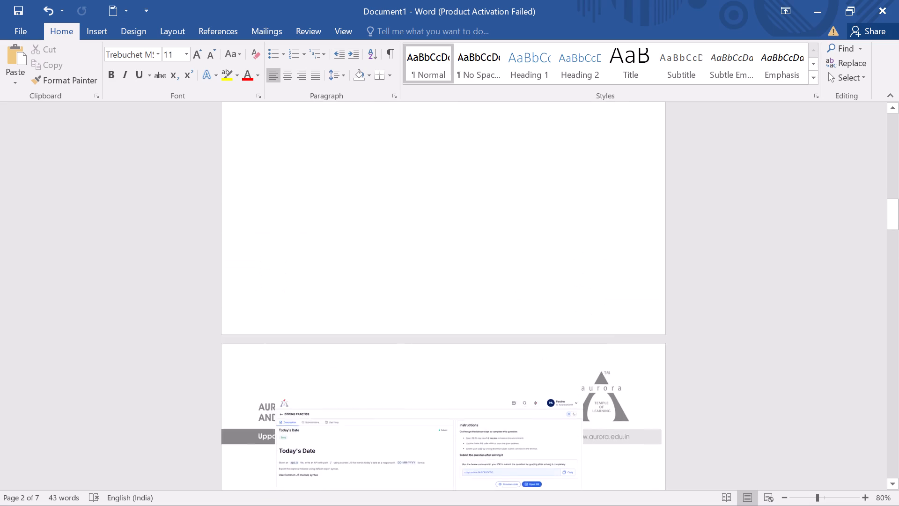
scroll(573, 261, up, 1)
scroll(573, 261, down, 2)
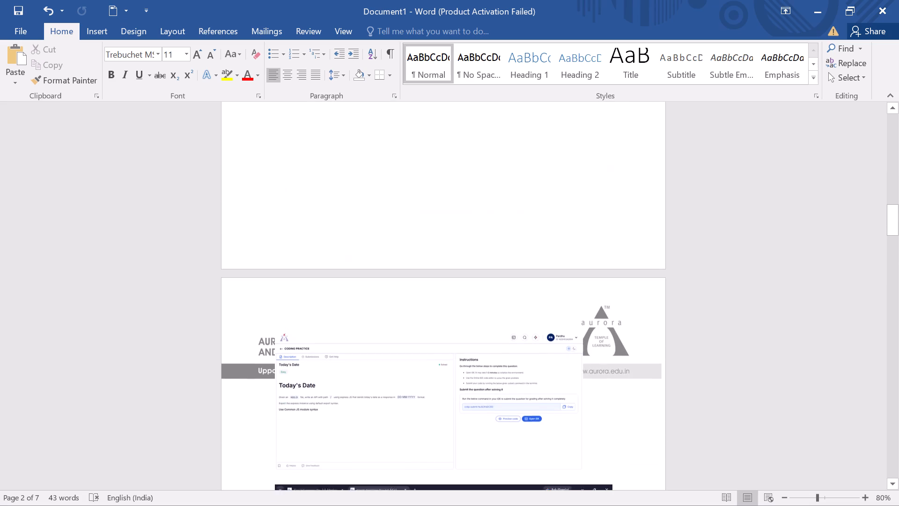
click(268, 338)
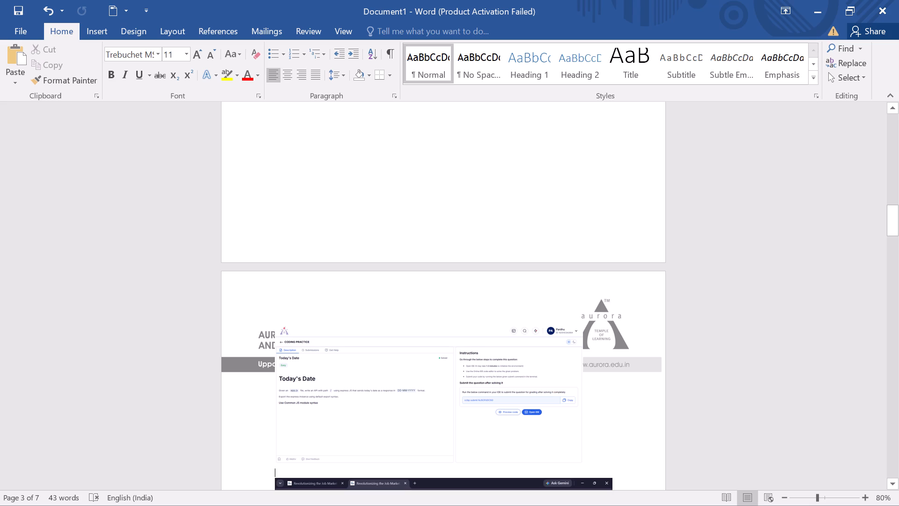
click(316, 238)
key(Return)
key(Return)
key(Return)
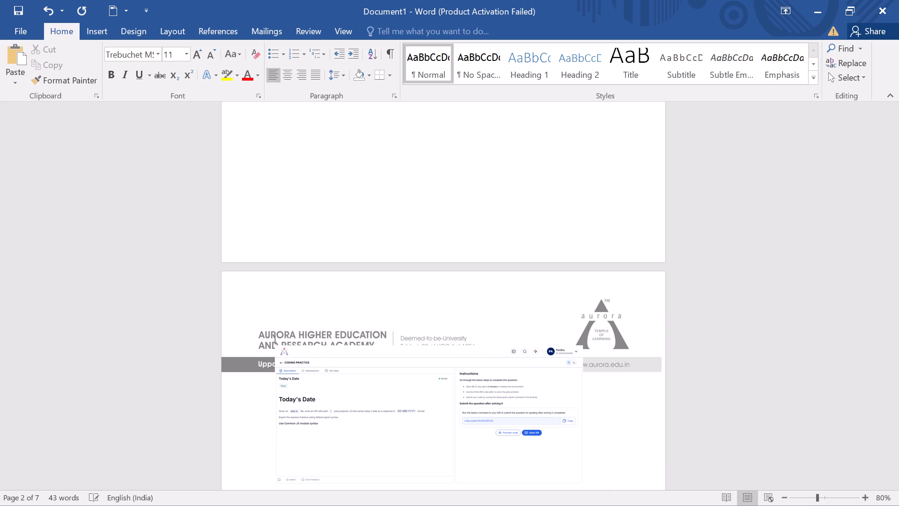
key(Return)
key(Return)
key(Return)
key(Return)
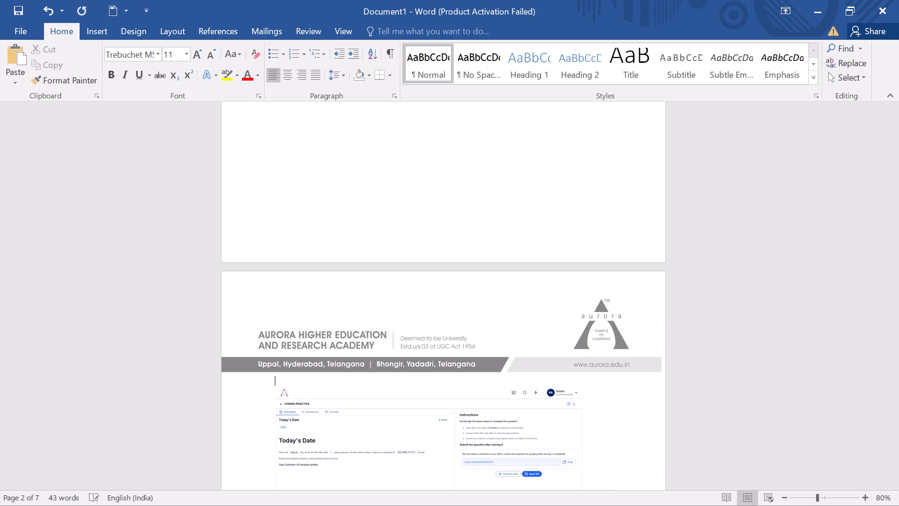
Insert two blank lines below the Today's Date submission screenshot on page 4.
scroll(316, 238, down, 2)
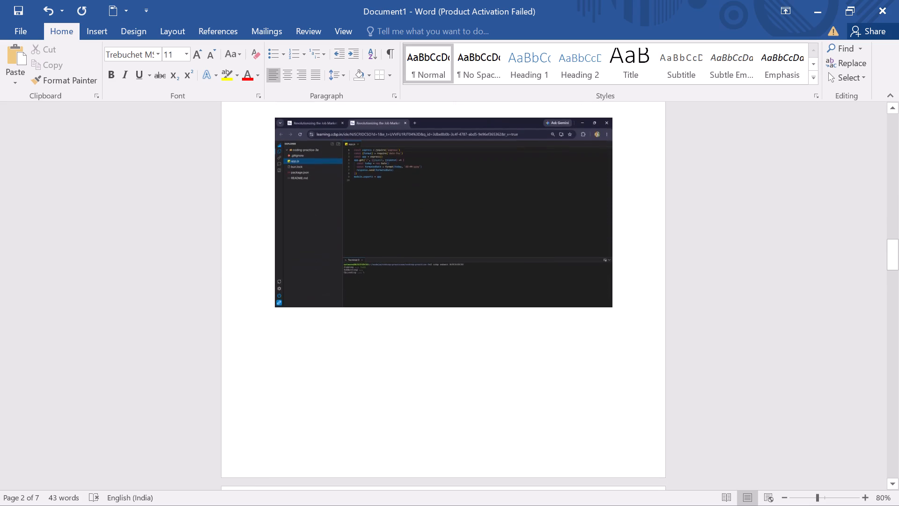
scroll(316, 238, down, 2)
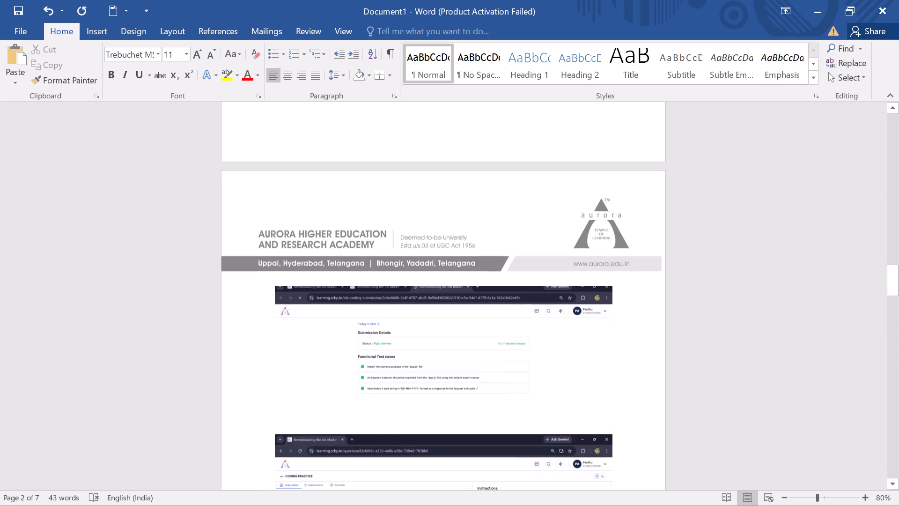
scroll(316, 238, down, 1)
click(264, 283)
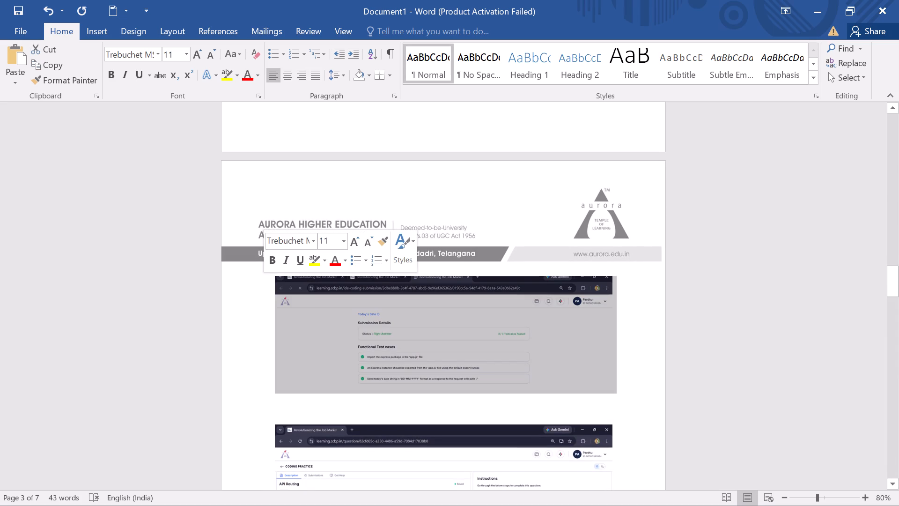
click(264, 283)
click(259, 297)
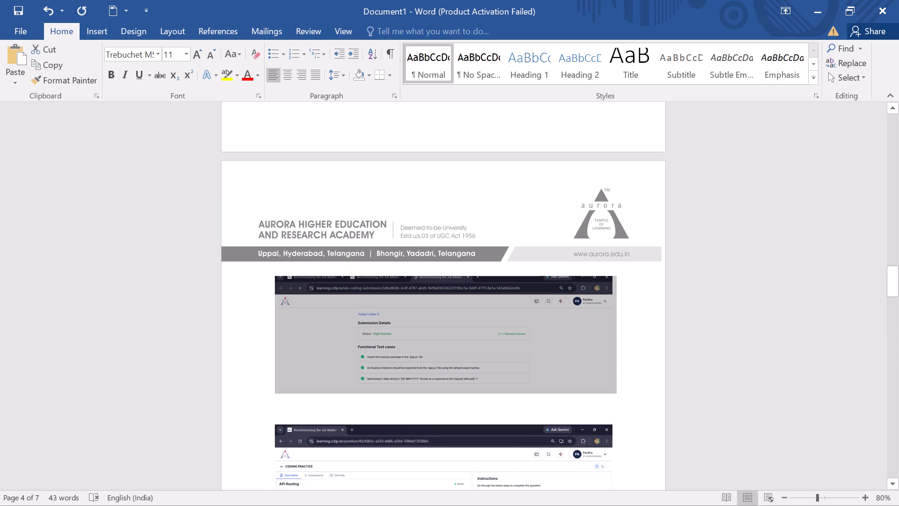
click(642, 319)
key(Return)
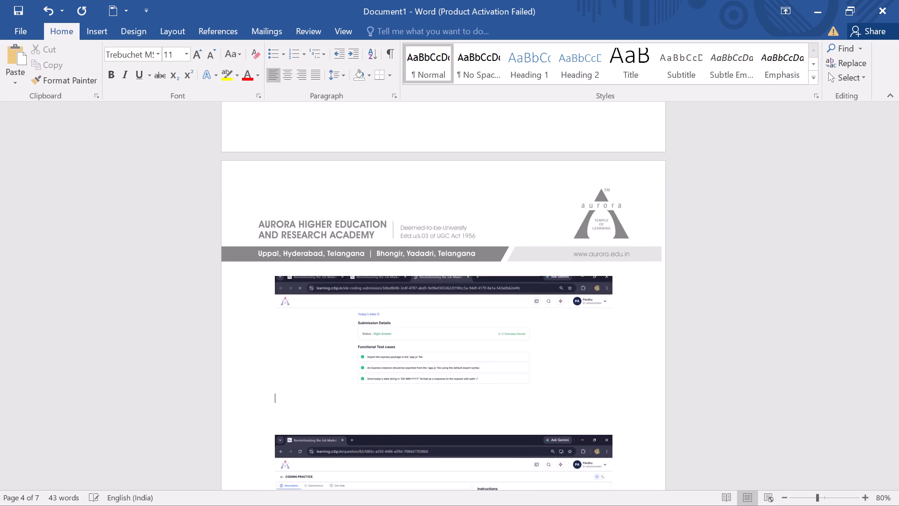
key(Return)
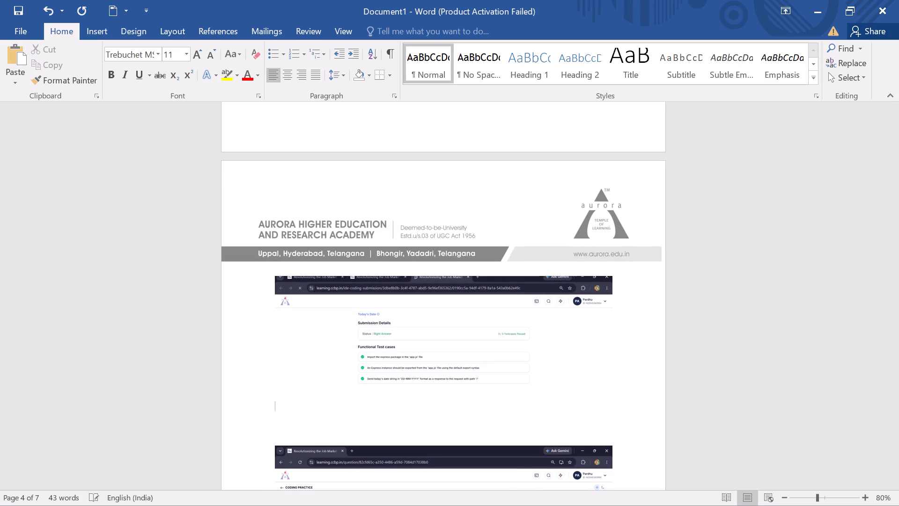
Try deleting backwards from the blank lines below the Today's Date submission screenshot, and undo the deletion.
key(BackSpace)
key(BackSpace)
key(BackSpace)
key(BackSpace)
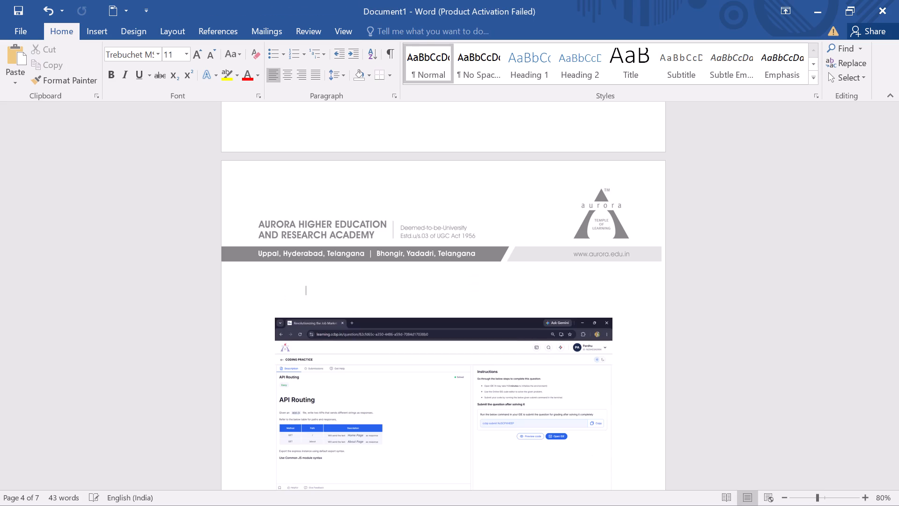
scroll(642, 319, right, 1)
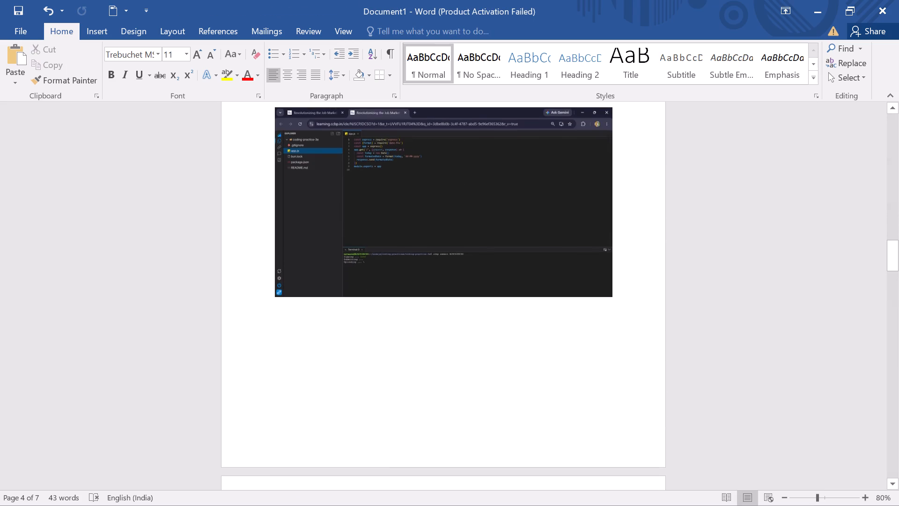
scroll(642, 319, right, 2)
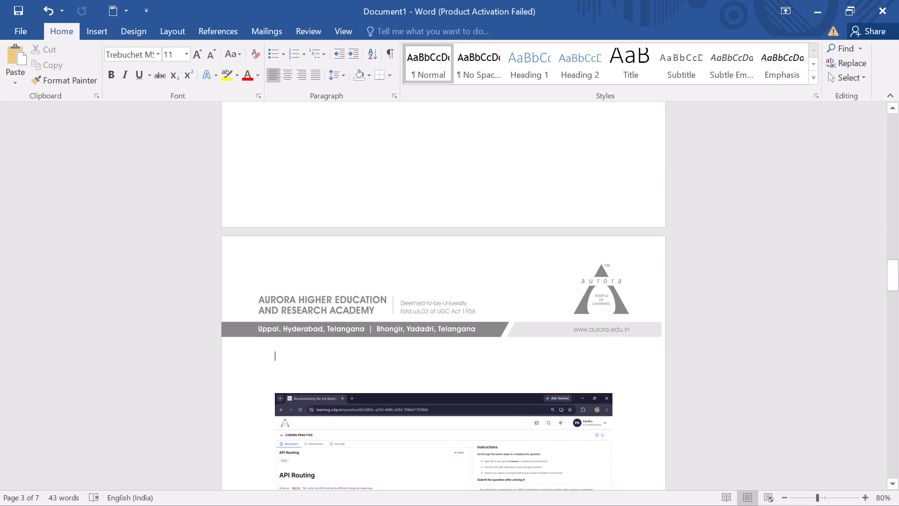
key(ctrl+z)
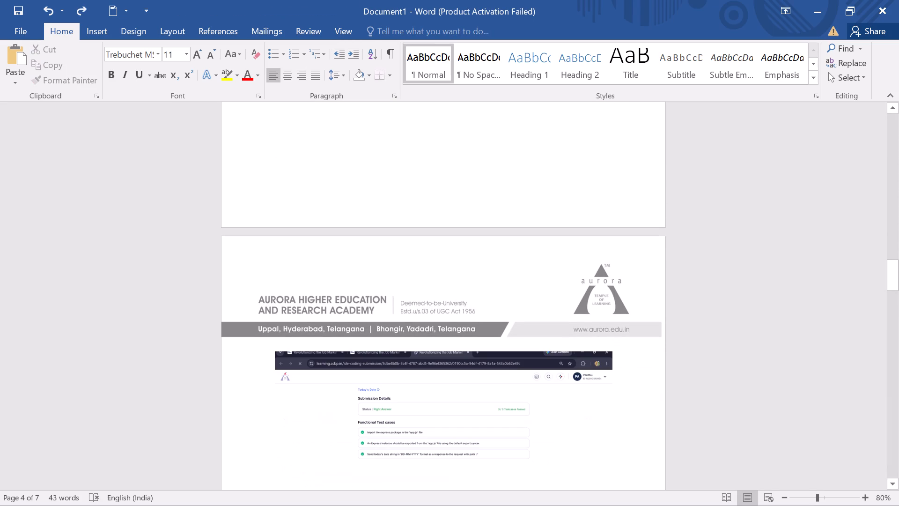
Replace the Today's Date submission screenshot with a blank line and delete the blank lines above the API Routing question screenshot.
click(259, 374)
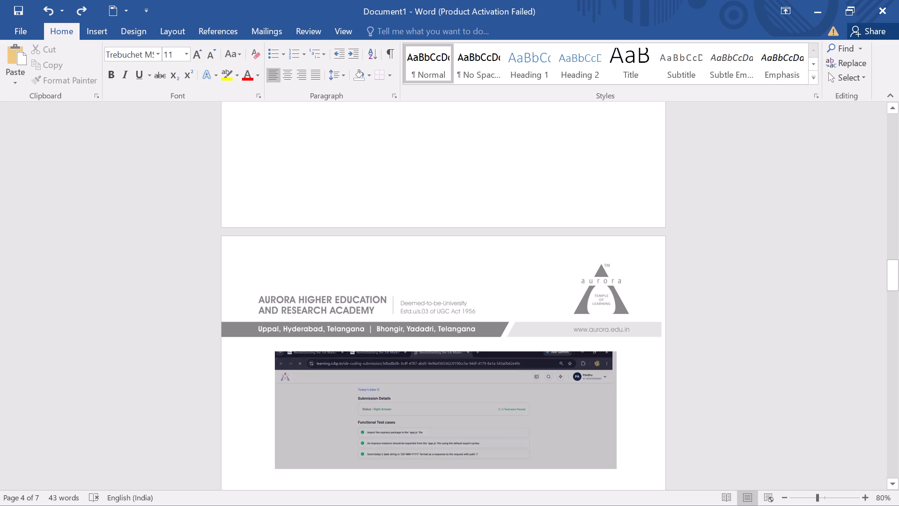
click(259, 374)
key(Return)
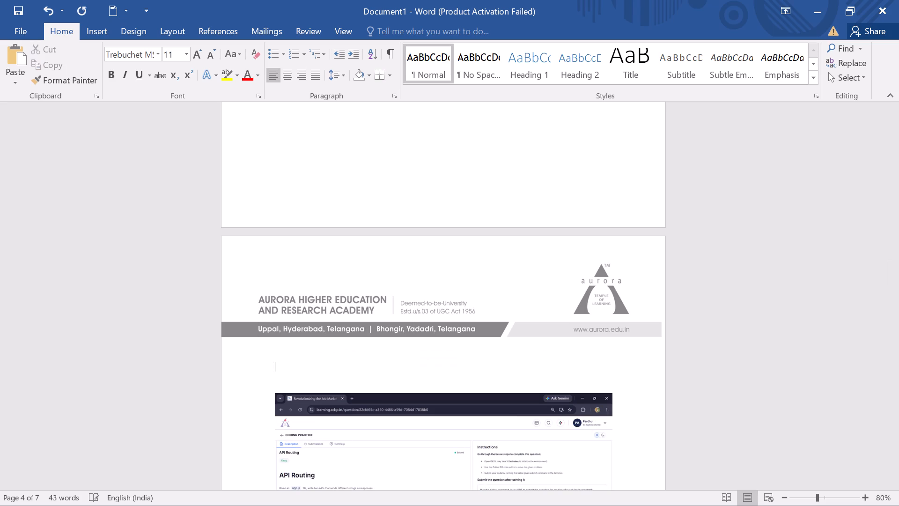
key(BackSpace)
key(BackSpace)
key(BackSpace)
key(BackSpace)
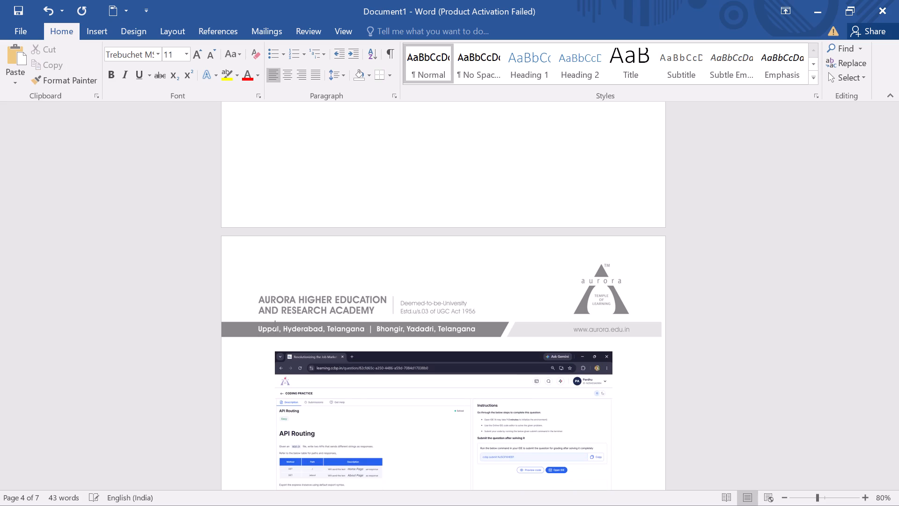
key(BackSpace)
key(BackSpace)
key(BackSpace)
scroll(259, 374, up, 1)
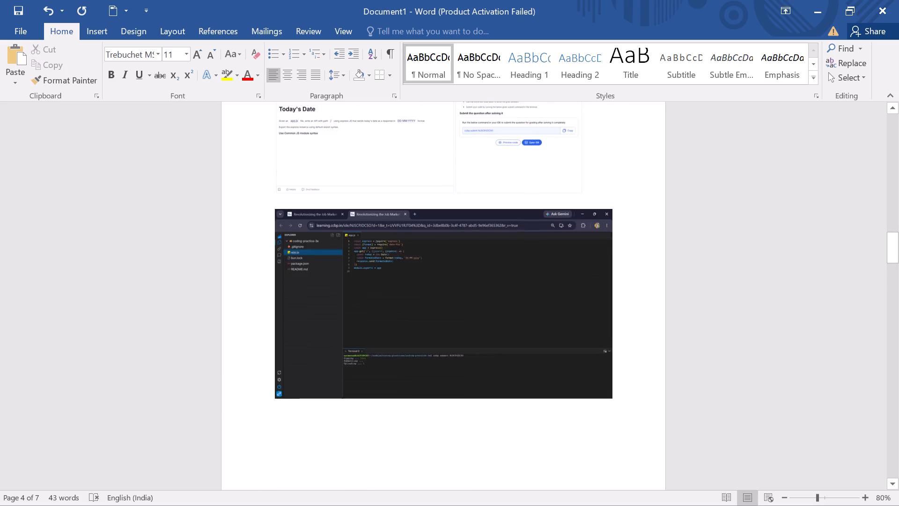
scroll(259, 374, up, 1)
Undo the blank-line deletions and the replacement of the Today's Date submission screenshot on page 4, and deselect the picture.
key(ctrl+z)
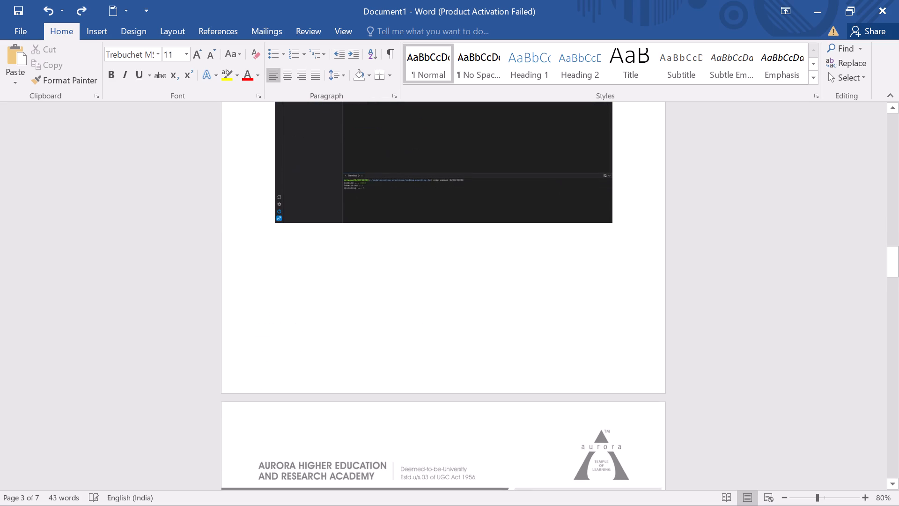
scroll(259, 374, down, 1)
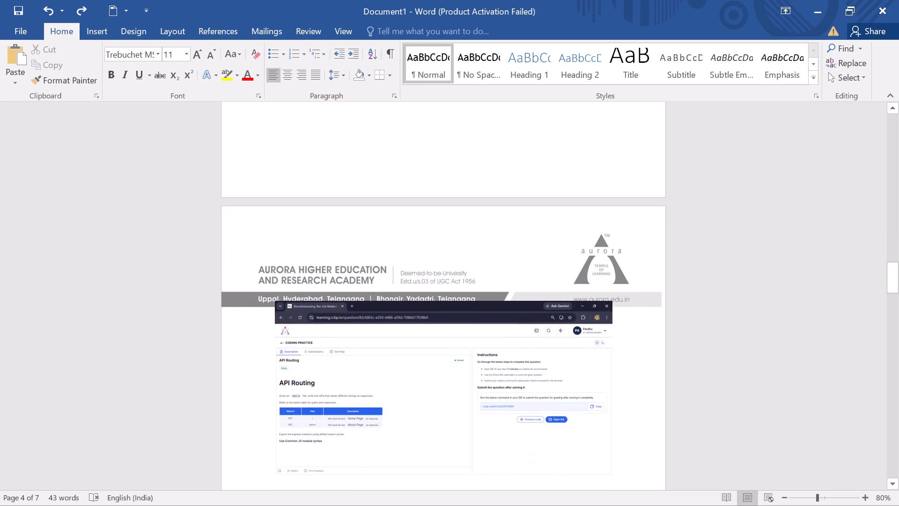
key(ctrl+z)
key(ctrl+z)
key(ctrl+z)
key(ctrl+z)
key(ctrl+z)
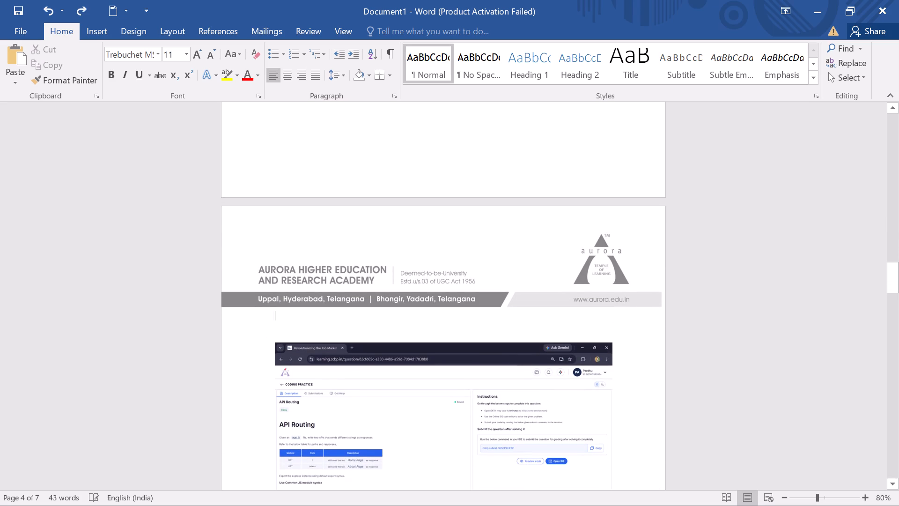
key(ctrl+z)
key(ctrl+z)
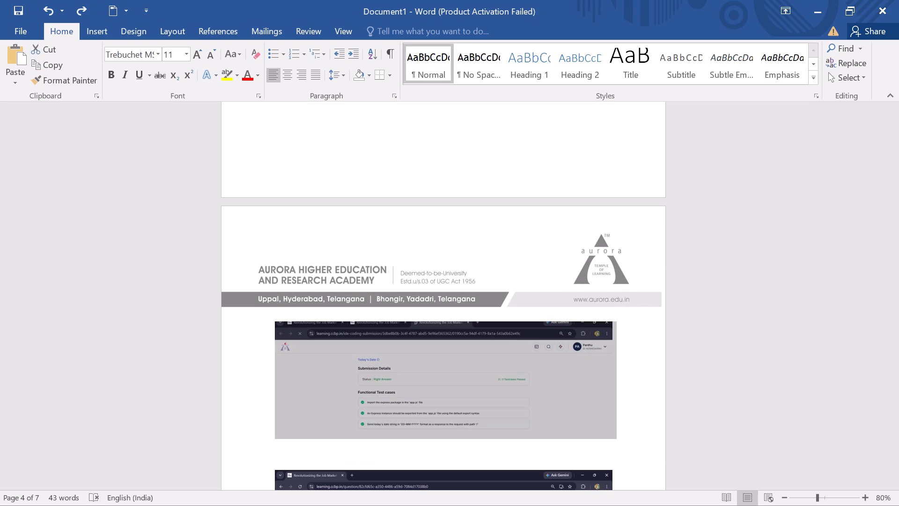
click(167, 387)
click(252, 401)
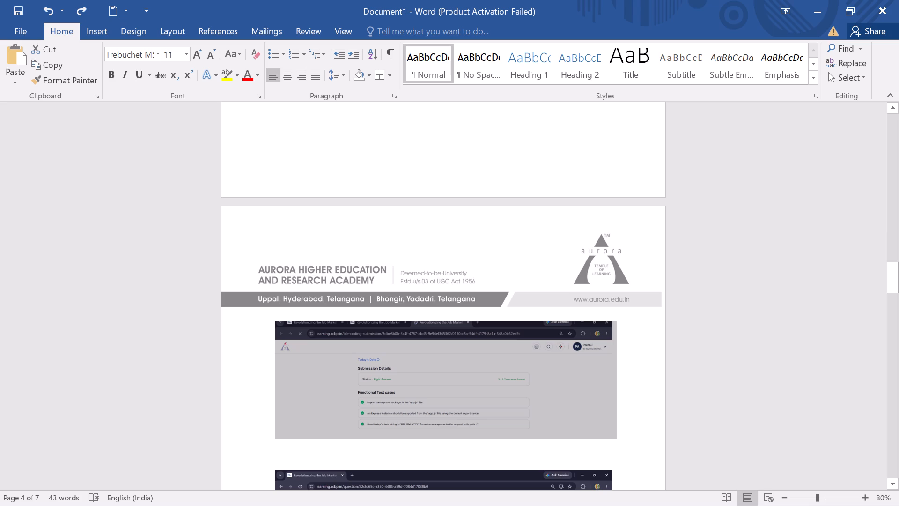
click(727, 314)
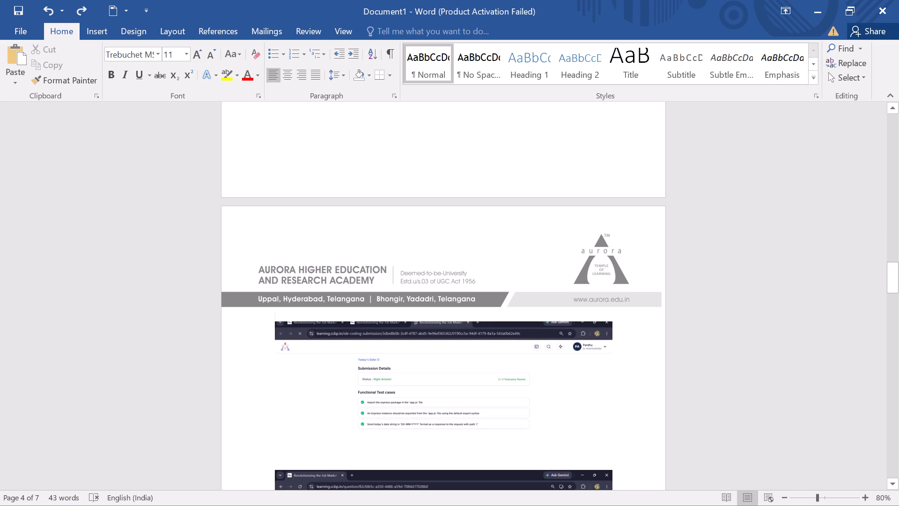
Delete ten blank lines above the Today's Date submission screenshot at the break between pages 3 and 4.
key(BackSpace)
key(BackSpace)
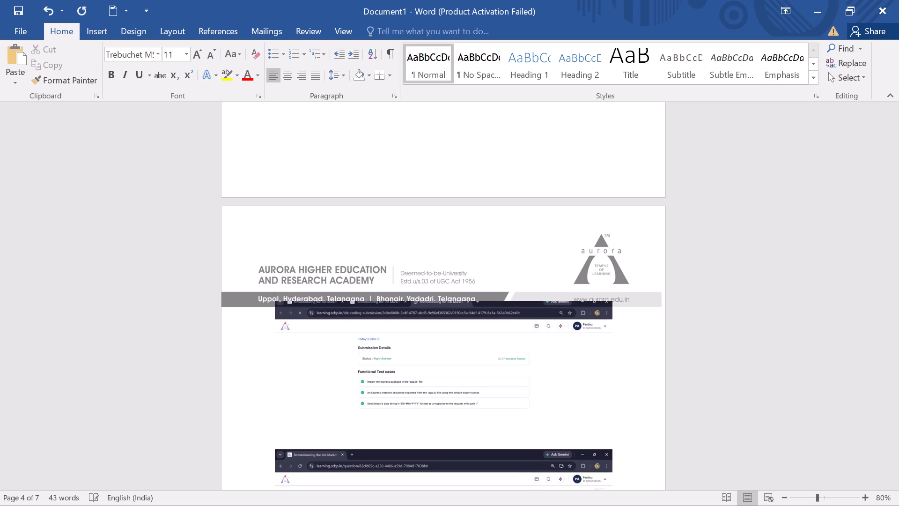
key(BackSpace)
key(BackSpace)
key(BackSpace)
key(BackSpace)
key(BackSpace)
key(BackSpace)
key(BackSpace)
key(BackSpace)
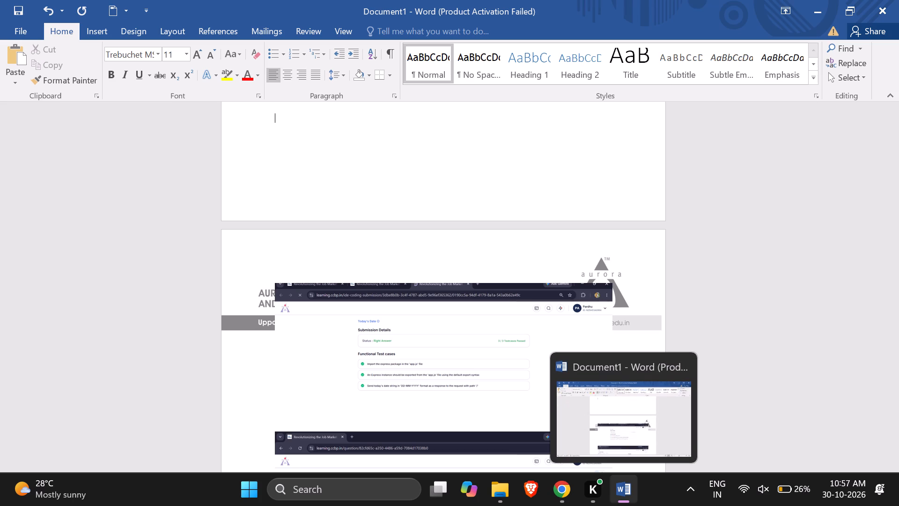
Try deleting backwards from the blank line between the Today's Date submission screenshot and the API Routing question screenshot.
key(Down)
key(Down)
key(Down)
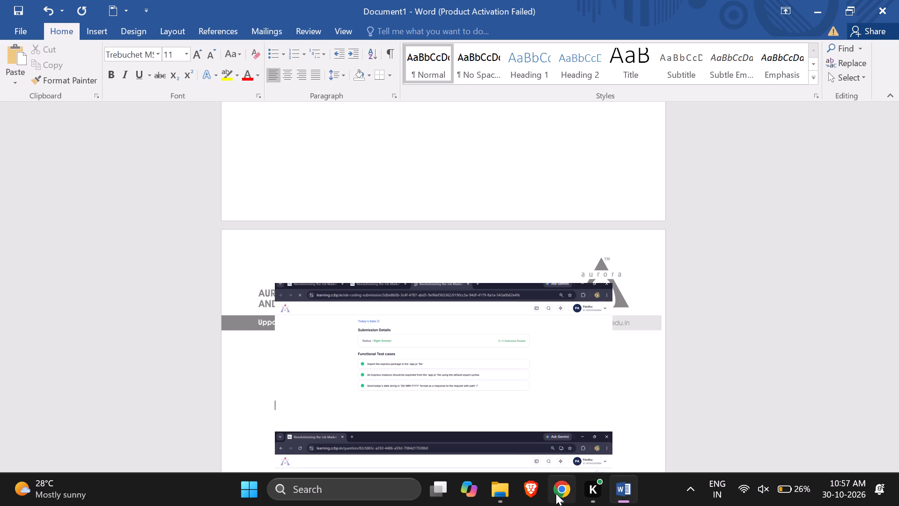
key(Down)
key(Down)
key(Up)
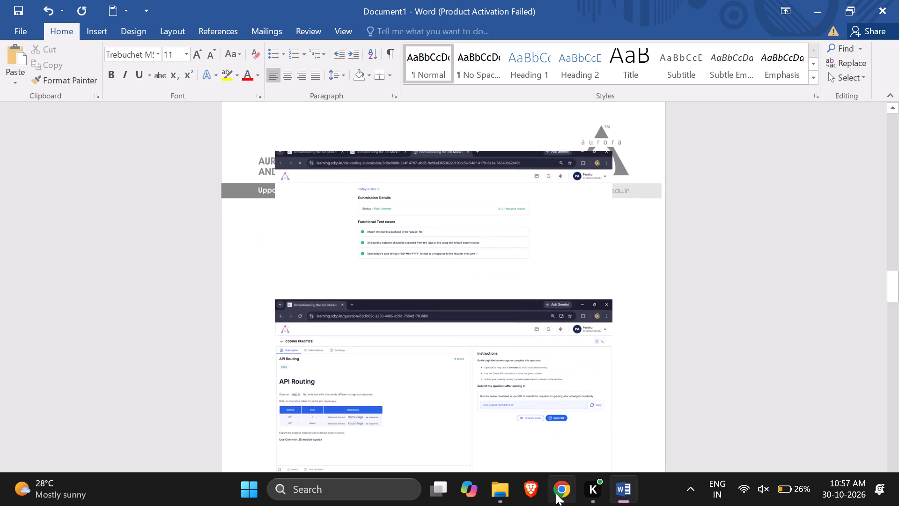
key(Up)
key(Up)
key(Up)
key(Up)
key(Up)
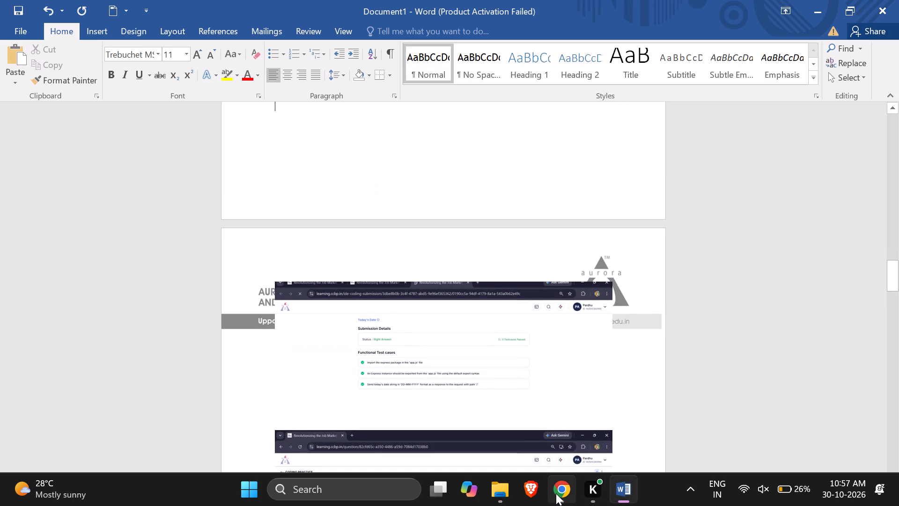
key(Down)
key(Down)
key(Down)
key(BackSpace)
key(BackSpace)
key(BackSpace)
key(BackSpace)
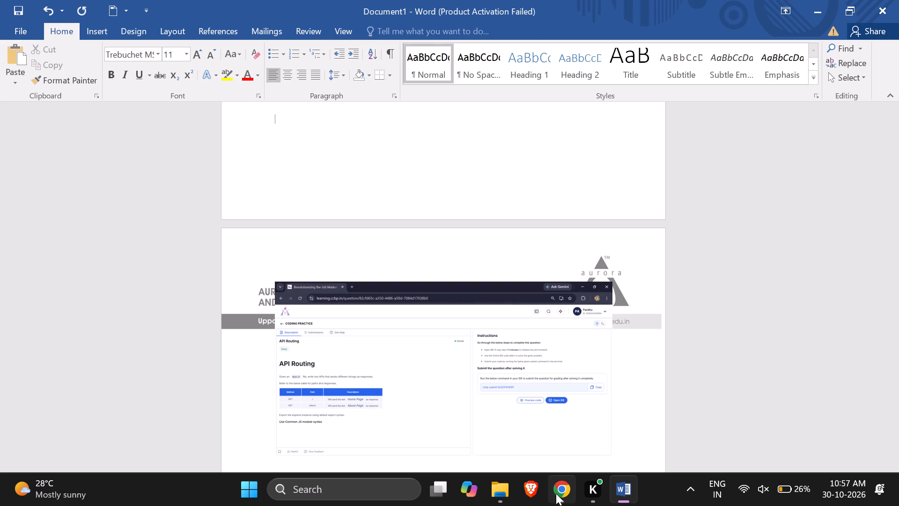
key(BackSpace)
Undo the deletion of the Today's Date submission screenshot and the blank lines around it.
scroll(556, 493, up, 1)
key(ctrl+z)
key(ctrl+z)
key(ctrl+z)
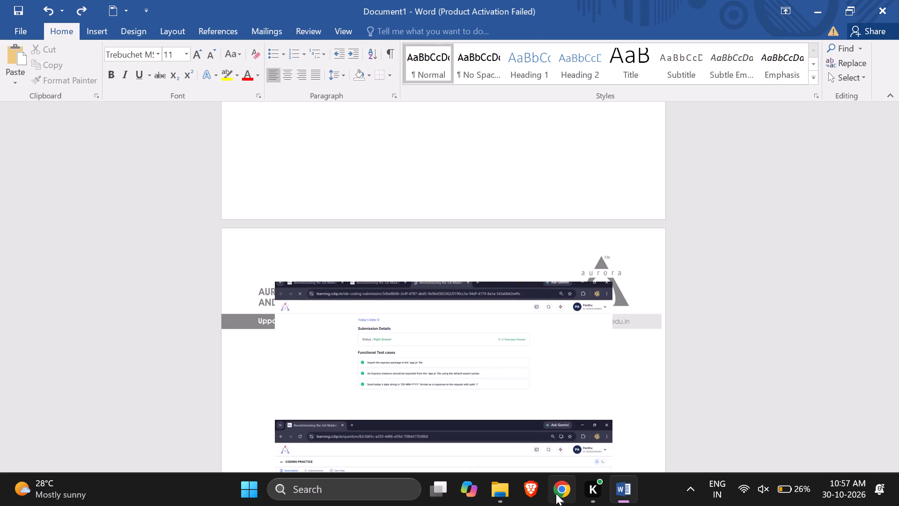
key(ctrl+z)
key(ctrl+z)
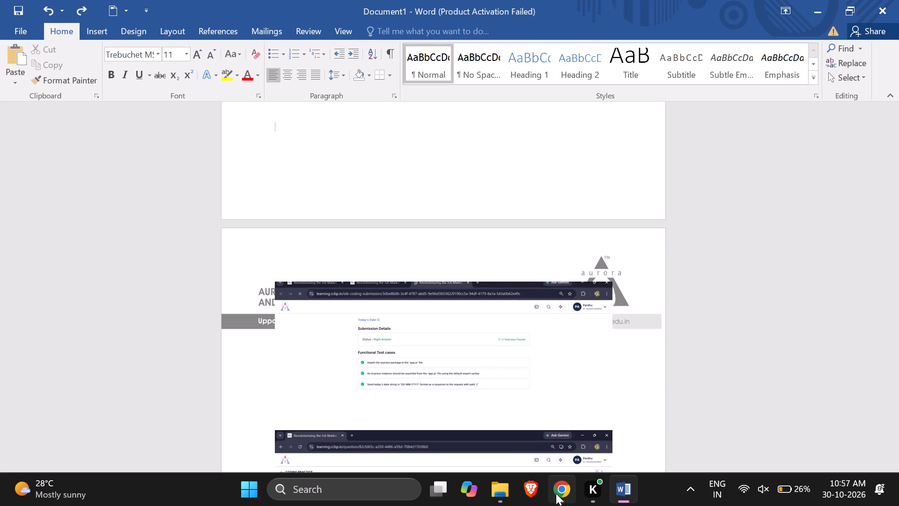
Insert eight blank lines at the end of page 3 so the Today's Date submission screenshot starts below page 4's letterhead.
key(Return)
key(Return)
key(Up)
key(Return)
key(Return)
key(Return)
key(Return)
key(Return)
key(Return)
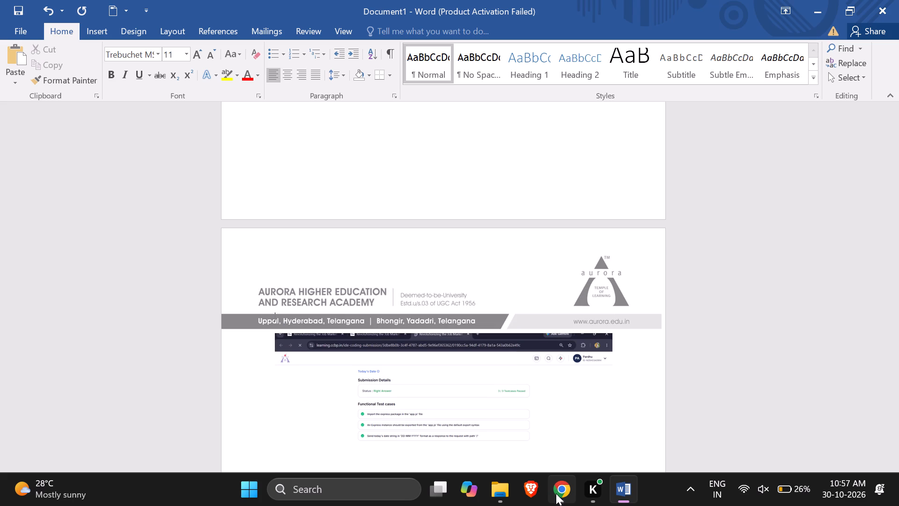
Delete seven blank lines at the end of page 4, ahead of the API Routing IDE screenshot.
scroll(556, 493, down, 2)
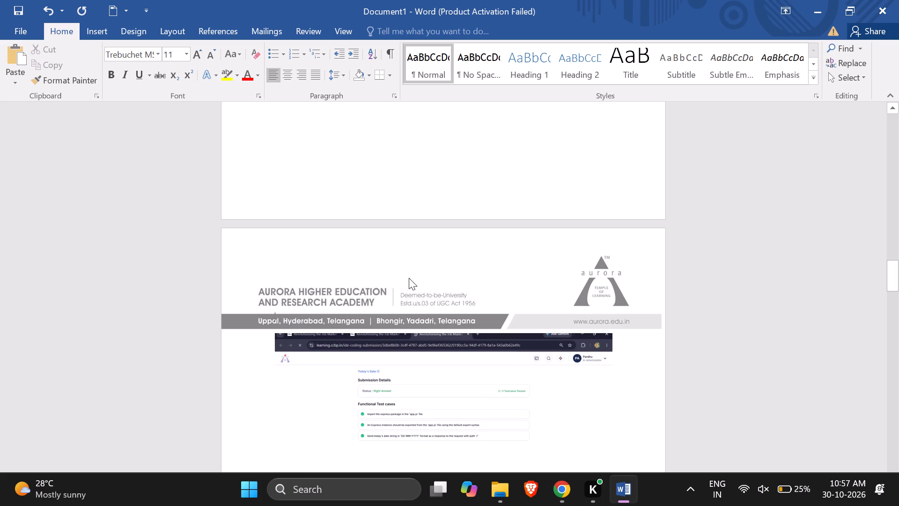
scroll(409, 278, down, 2)
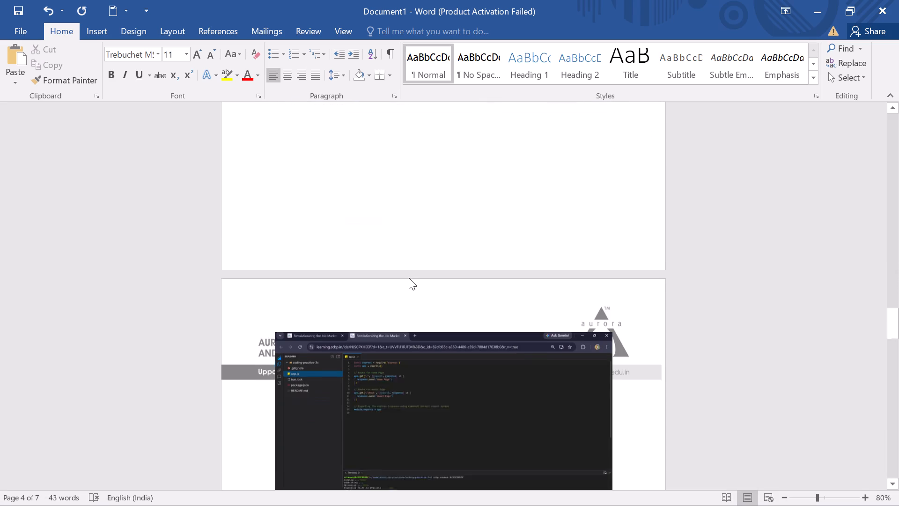
scroll(409, 278, down, 1)
click(270, 286)
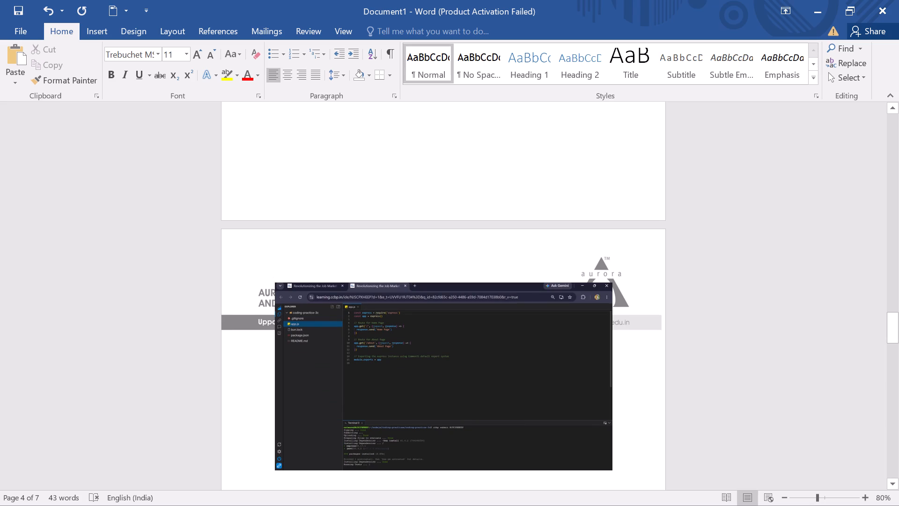
click(309, 176)
key(BackSpace)
key(BackSpace)
key(BackSpace)
key(BackSpace)
key(BackSpace)
key(BackSpace)
key(BackSpace)
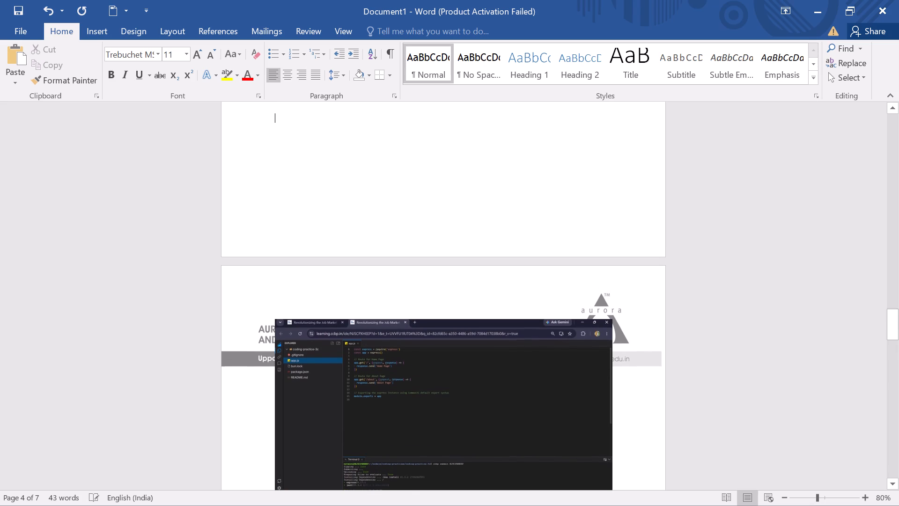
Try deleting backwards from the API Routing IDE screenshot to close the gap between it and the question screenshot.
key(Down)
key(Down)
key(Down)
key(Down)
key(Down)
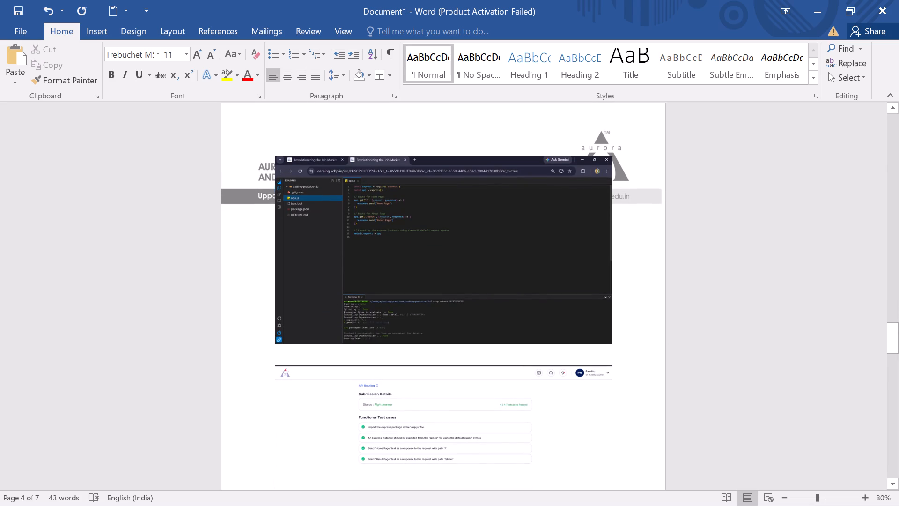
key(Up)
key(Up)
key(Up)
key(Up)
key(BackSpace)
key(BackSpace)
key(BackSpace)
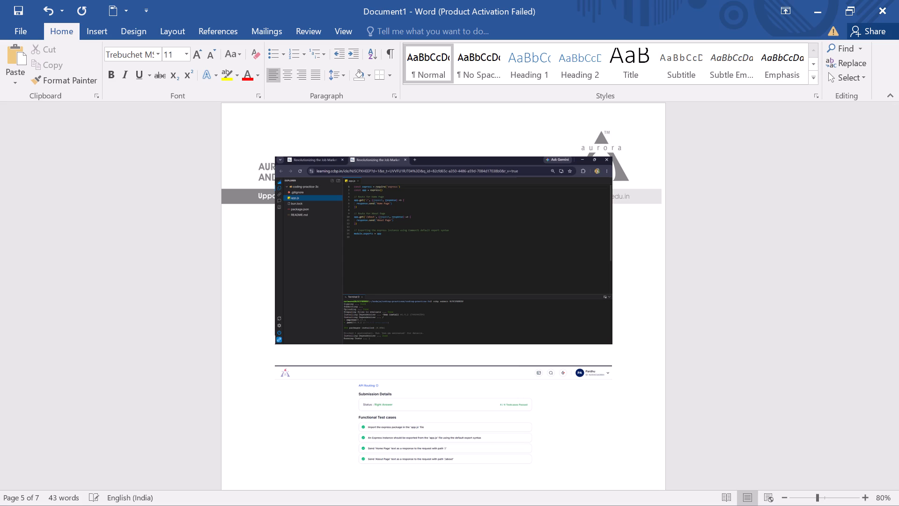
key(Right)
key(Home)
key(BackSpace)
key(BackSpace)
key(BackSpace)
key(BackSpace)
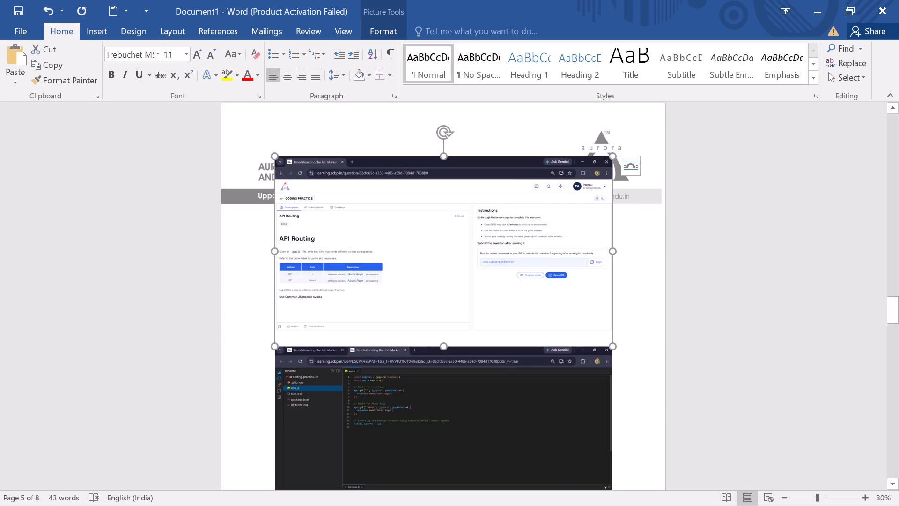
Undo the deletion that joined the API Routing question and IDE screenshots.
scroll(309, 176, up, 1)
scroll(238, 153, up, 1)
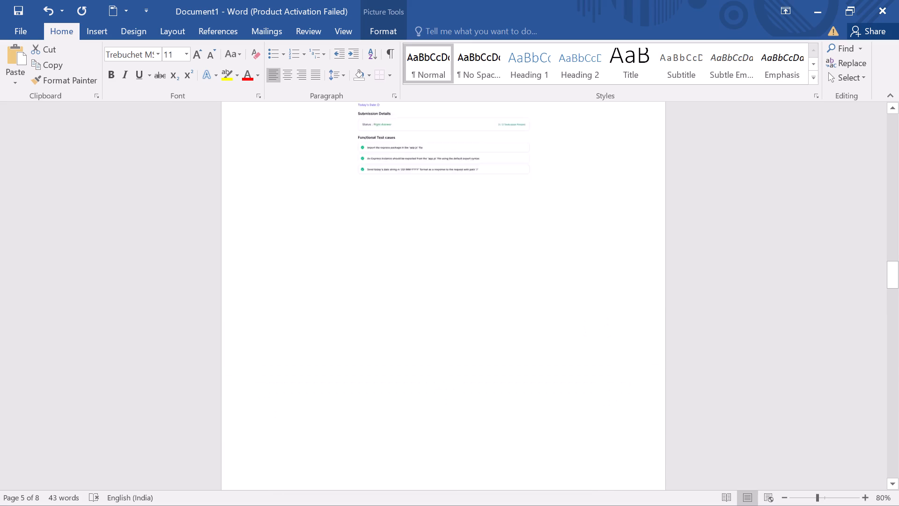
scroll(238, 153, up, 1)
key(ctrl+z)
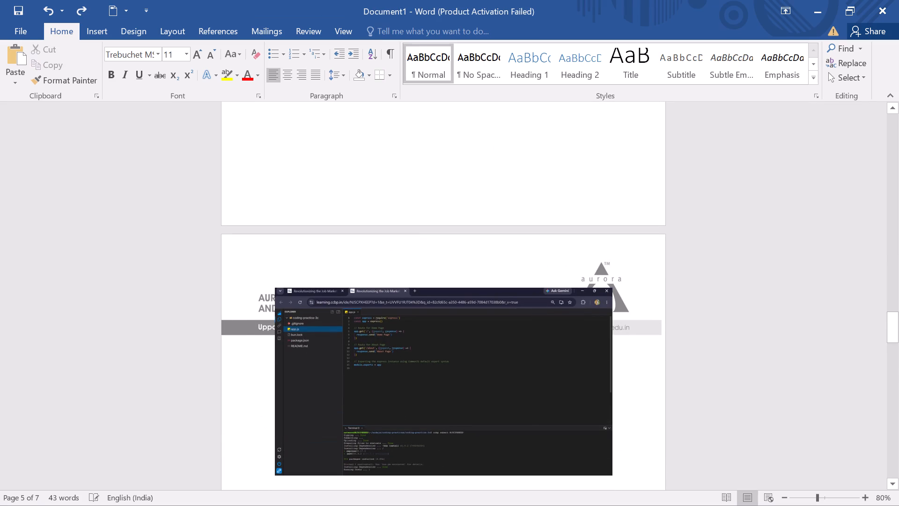
Insert three blank lines between the API Routing IDE screenshot and its submission screenshot on page 5.
click(656, 393)
click(641, 396)
scroll(641, 396, down, 1)
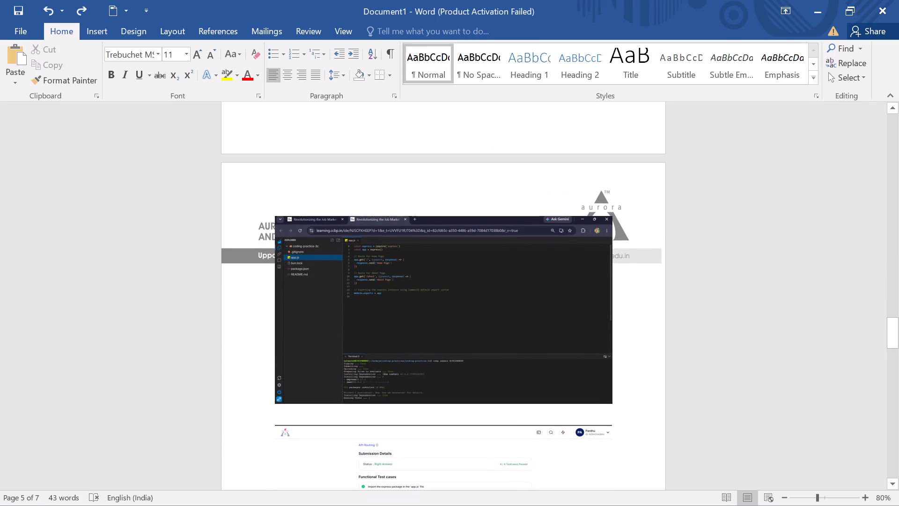
key(Return)
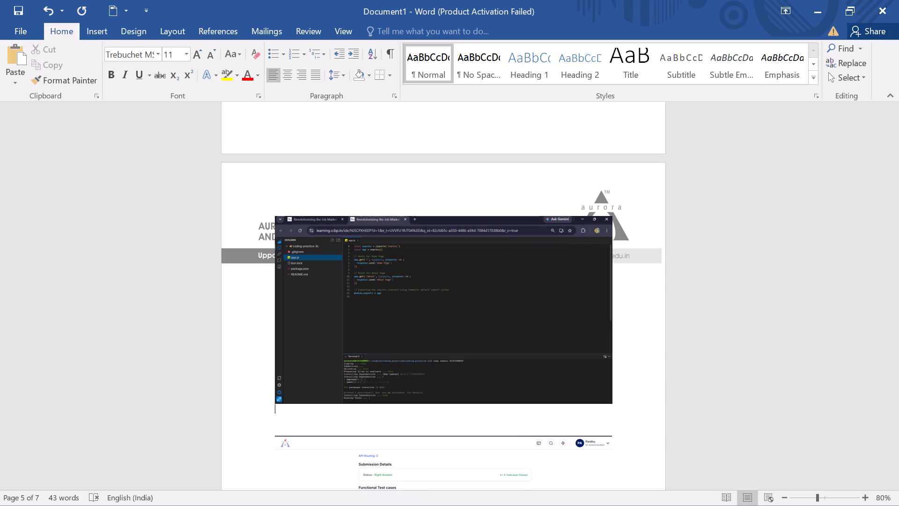
key(Return)
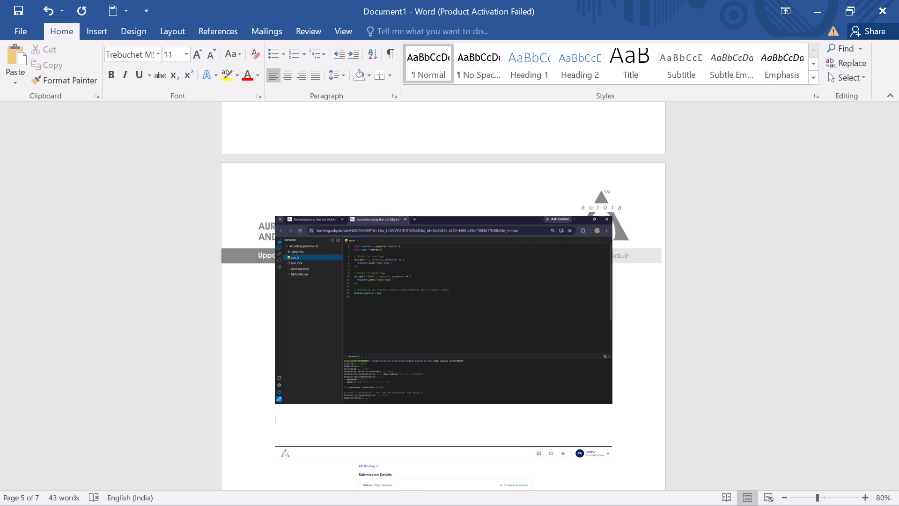
key(Left)
key(Left)
key(Return)
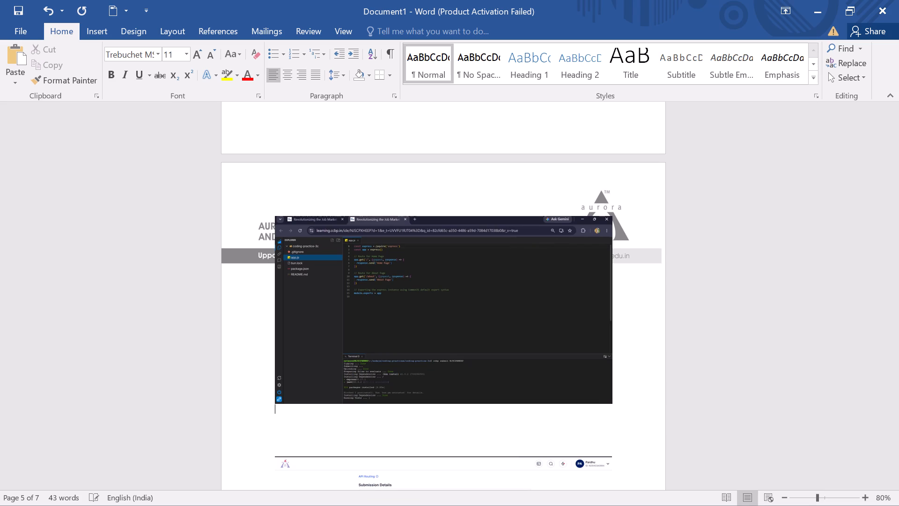
Insert 17 blank lines at the end of page 4 so the API Routing IDE screenshot starts below page 5's letterhead.
key(Left)
key(Left)
key(Left)
key(Return)
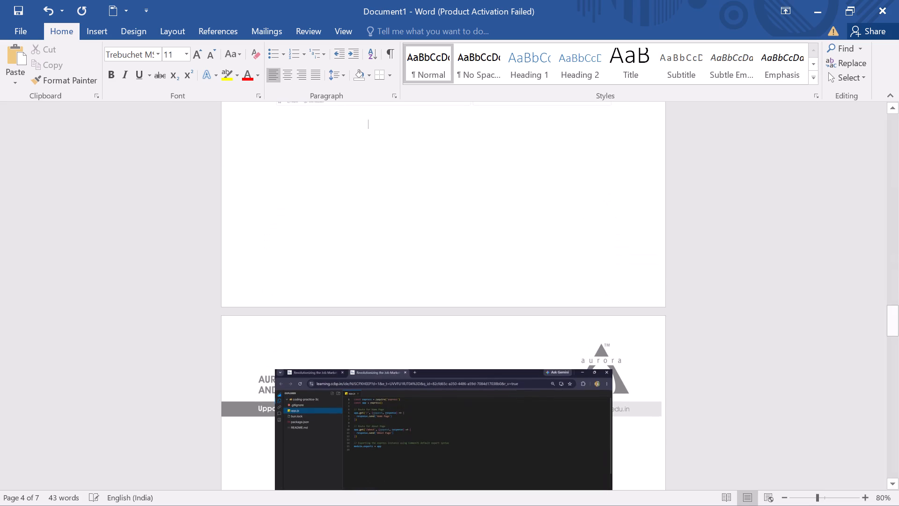
key(Return)
key(Return)
key(Return)
key(Return)
key(Return)
key(Return)
key(Return)
key(Return)
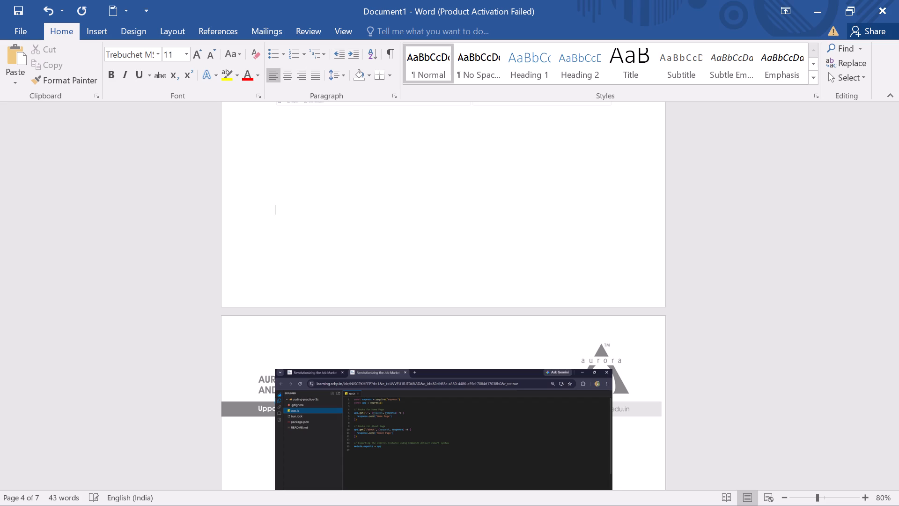
key(Return)
key(Return)
key(Return)
key(Return)
key(Return)
key(Return)
key(Return)
key(Return)
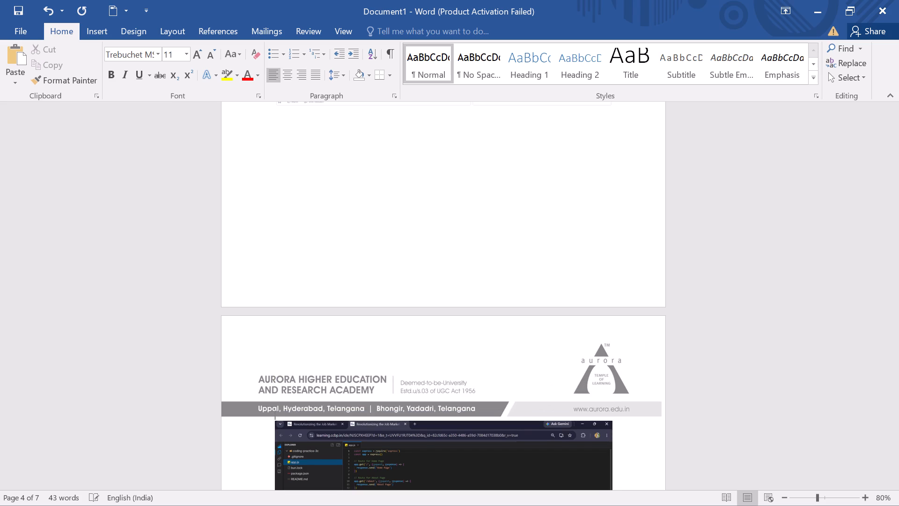
Insert three blank lines at the end of page 5 so the Gadgets Page question screenshot starts below page 6's letterhead.
scroll(641, 396, down, 3)
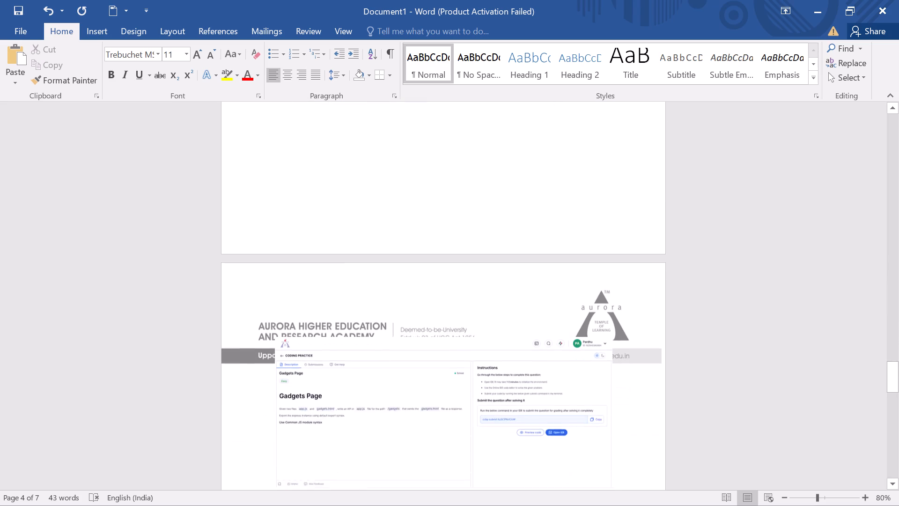
scroll(641, 396, down, 1)
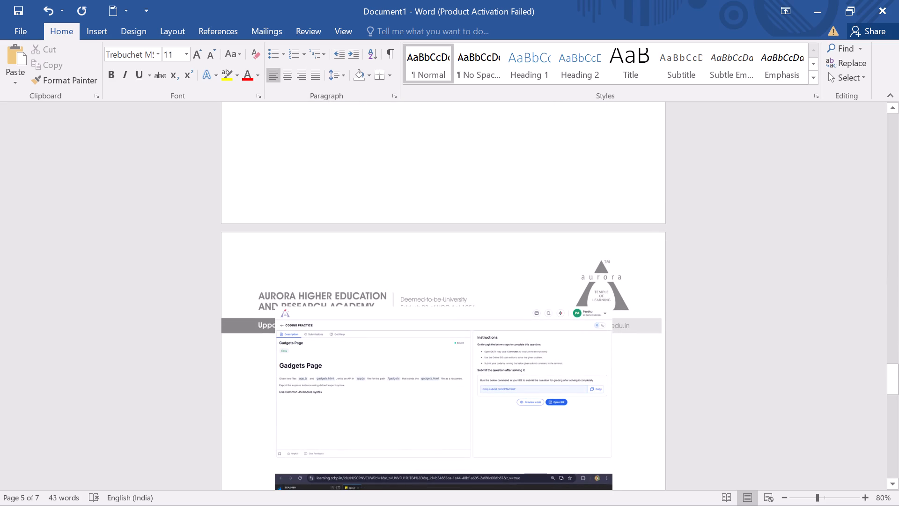
click(256, 304)
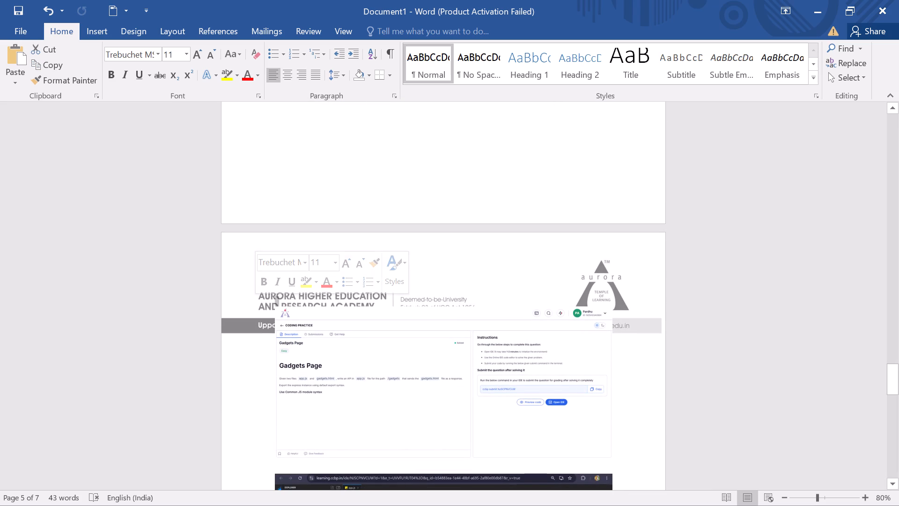
click(292, 209)
key(Return)
key(Return)
key(Return)
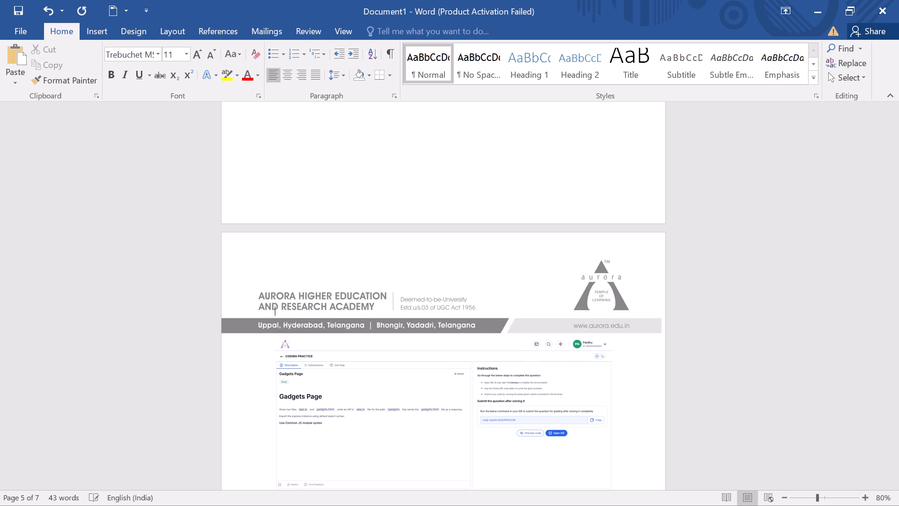
Review the whole report from the Gadgets Page section to the last page and back to the cover tables, checking screenshot placement.
scroll(292, 209, down, 2)
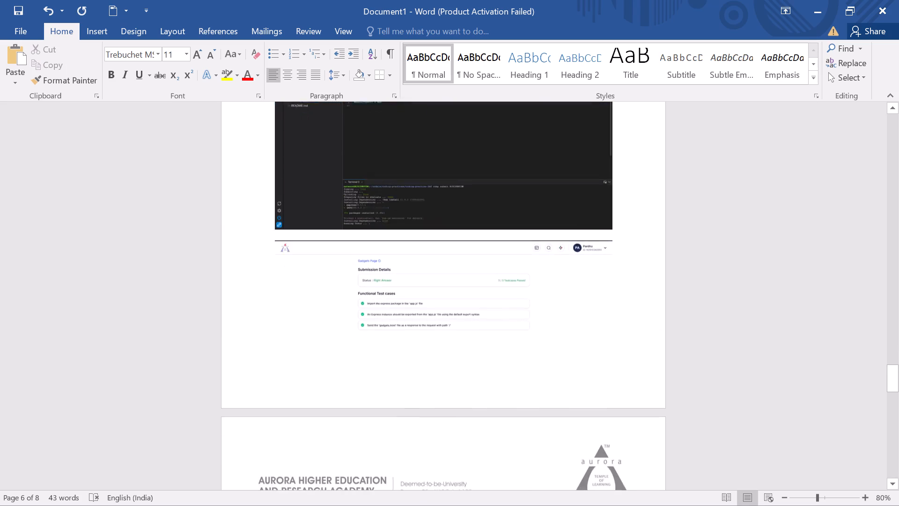
scroll(292, 209, down, 2)
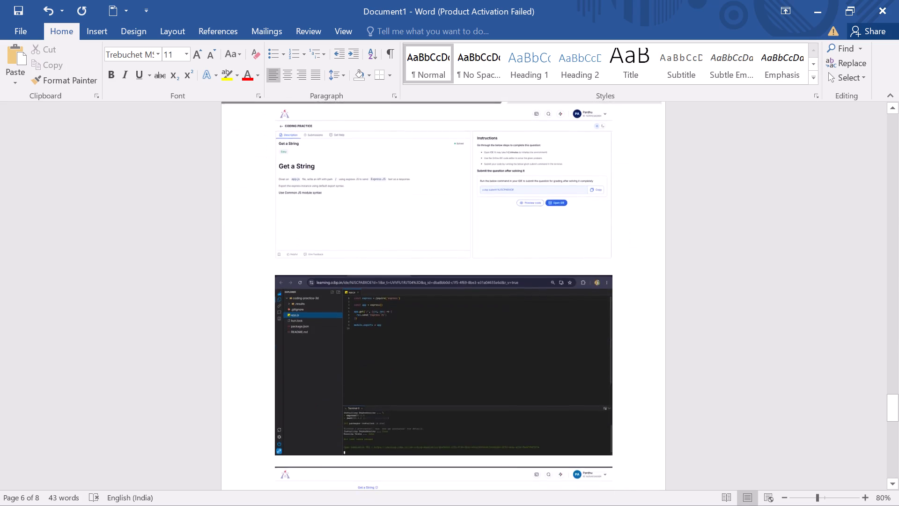
scroll(292, 209, down, 2)
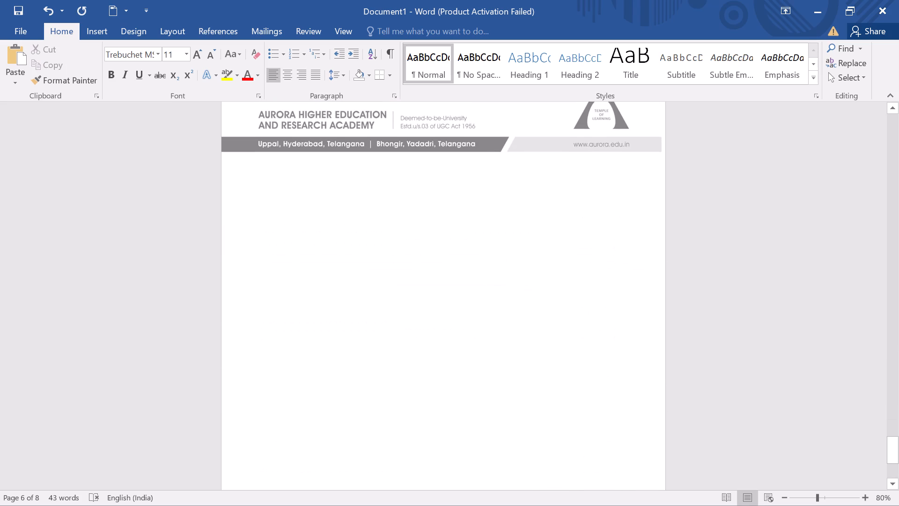
scroll(292, 209, down, 1)
scroll(292, 209, up, 14)
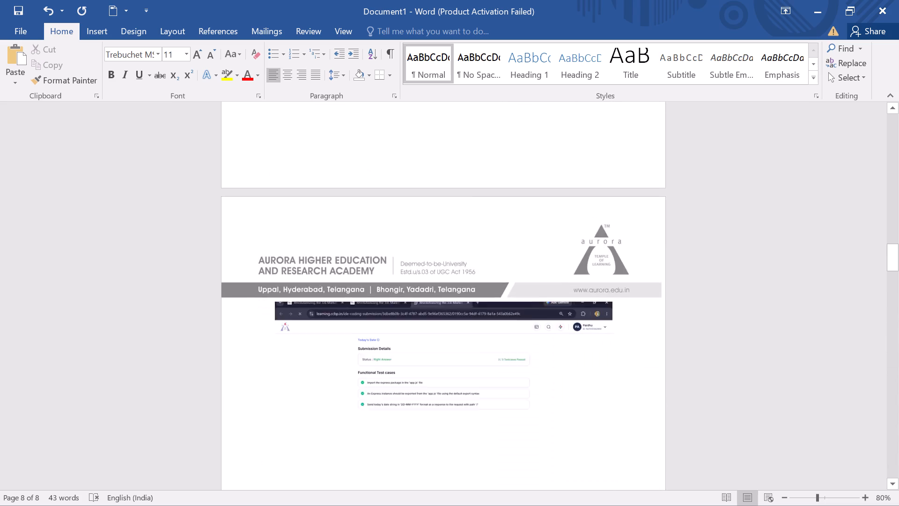
scroll(292, 209, up, 15)
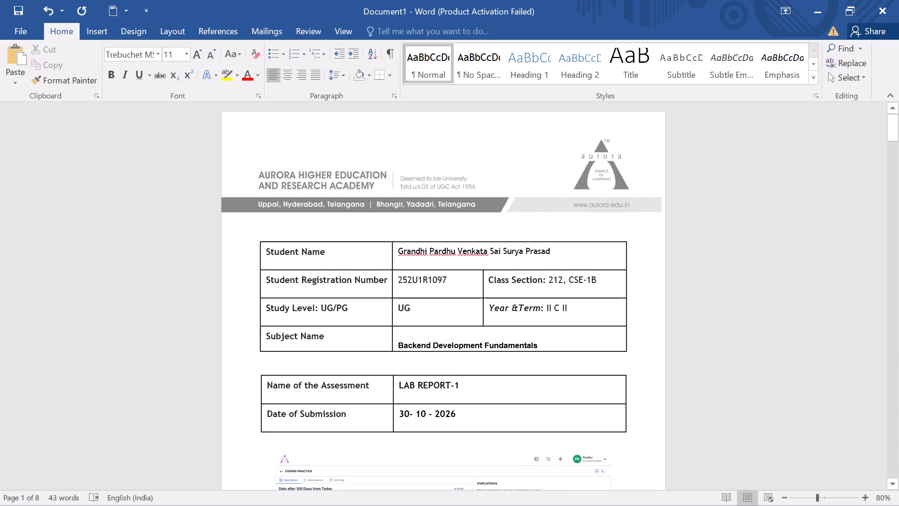
scroll(292, 209, down, 20)
scroll(292, 209, down, 20)
scroll(292, 209, down, 20)
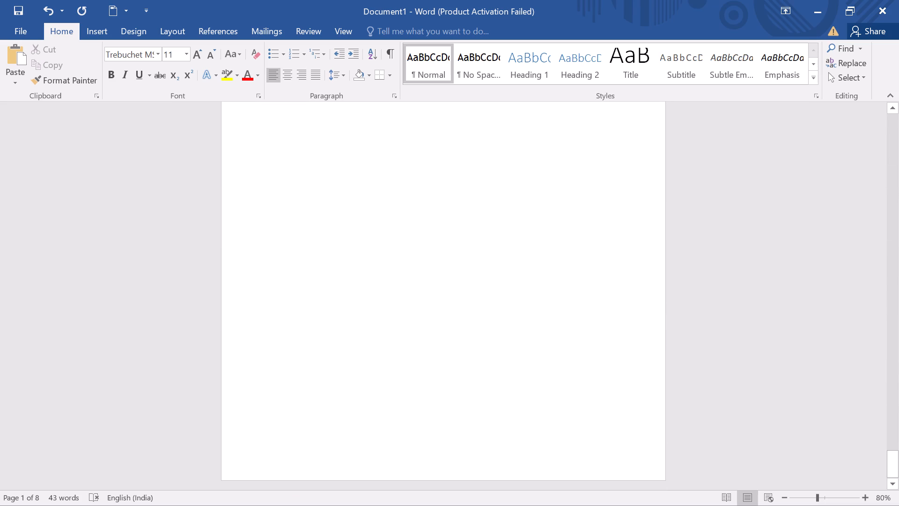
right_click(414, 225)
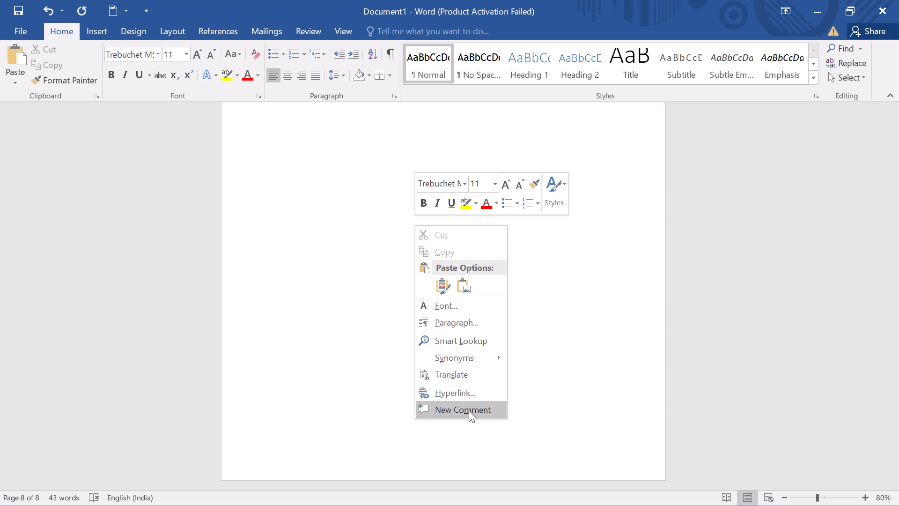
click(185, 310)
scroll(280, 285, up, 1)
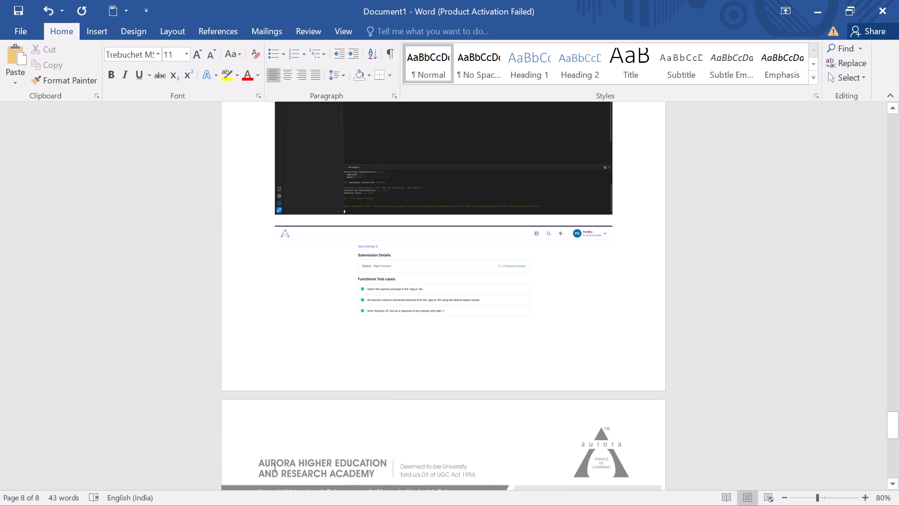
scroll(325, 505, up, 3)
scroll(327, 283, up, 20)
scroll(327, 283, up, 4)
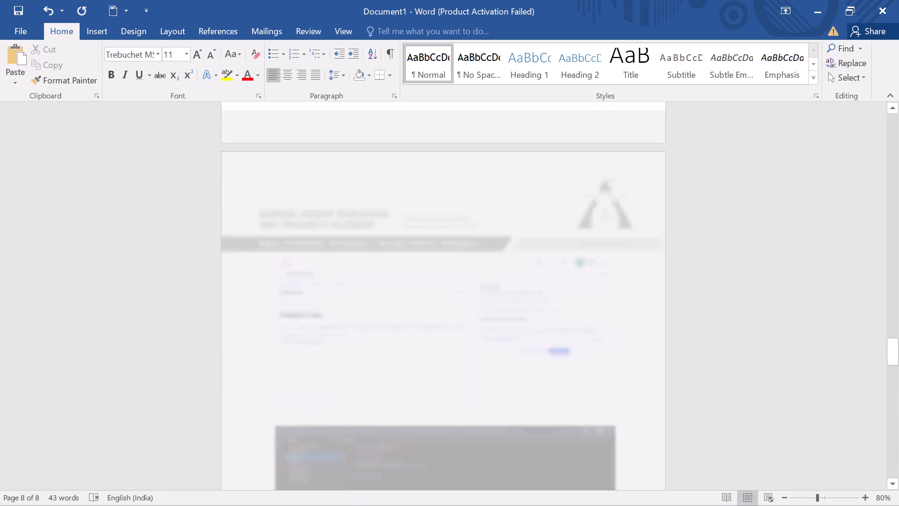
scroll(327, 283, up, 20)
scroll(327, 283, up, 15)
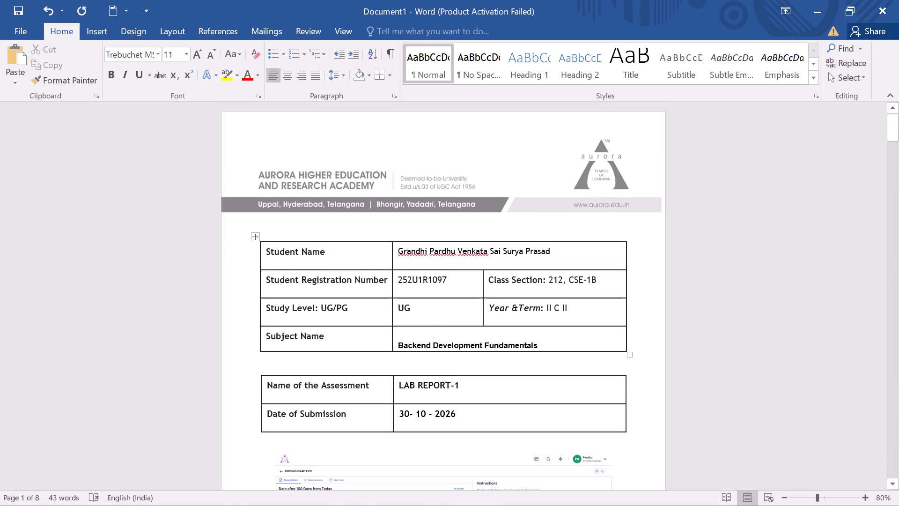
Start saving a copy of the report in the Downloads folder with the file name Lab-1.
click(25, 30)
click(35, 142)
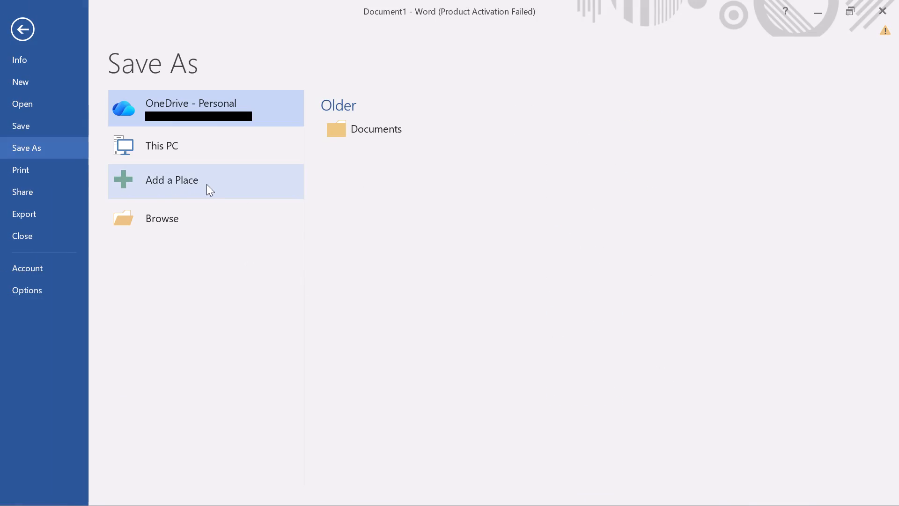
click(187, 158)
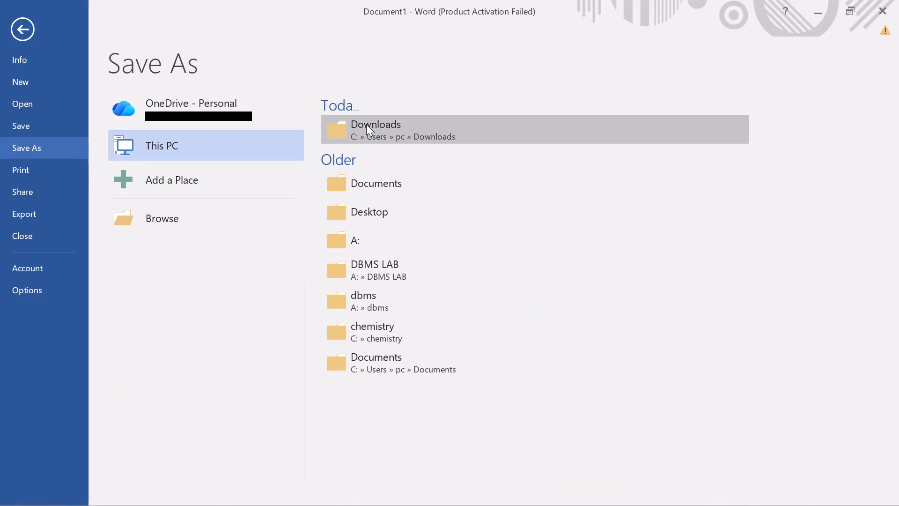
click(366, 124)
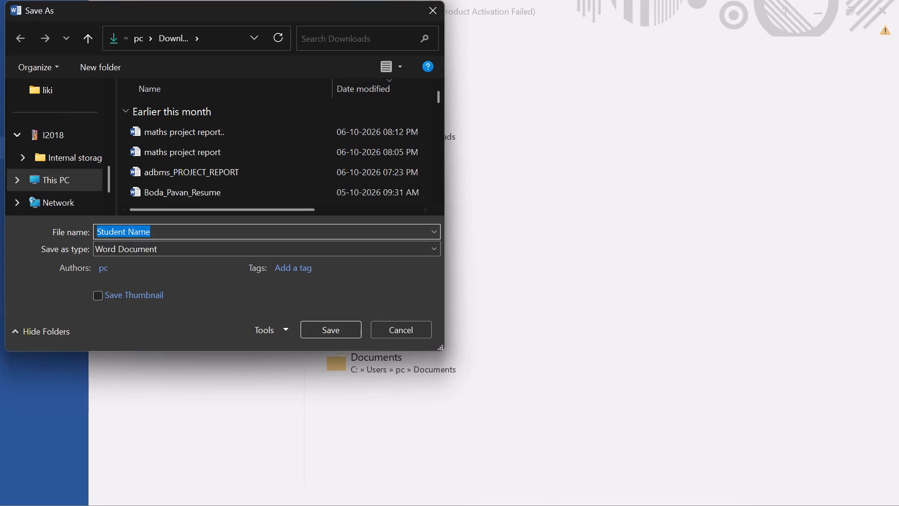
click(231, 232)
key(BackSpace)
key(BackSpace)
key(BackSpace)
key(BackSpace)
key(BackSpace)
key(BackSpace)
key(BackSpace)
key(BackSpace)
key(BackSpace)
key(BackSpace)
key(BackSpace)
key(BackSpace)
key(BackSpace)
key(BackSpace)
key(BackSpace)
key(BackSpace)
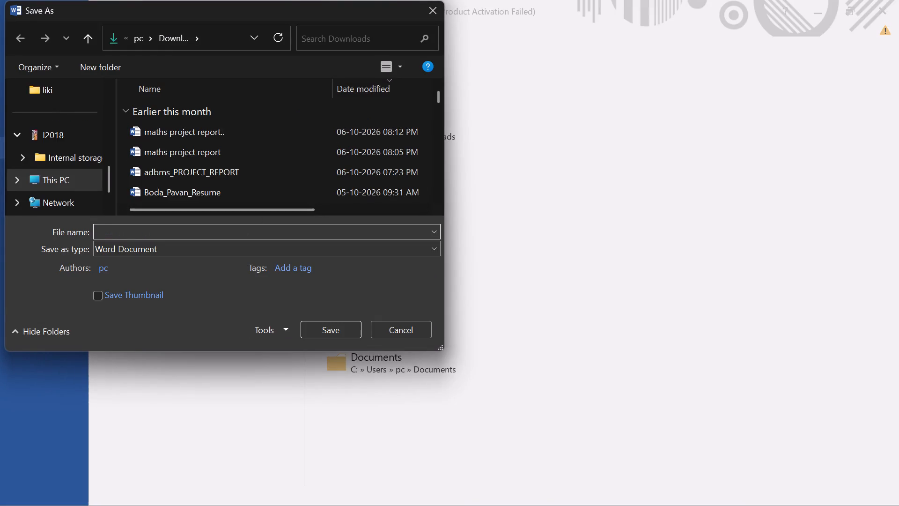
key(v)
key(BackSpace)
text(La)
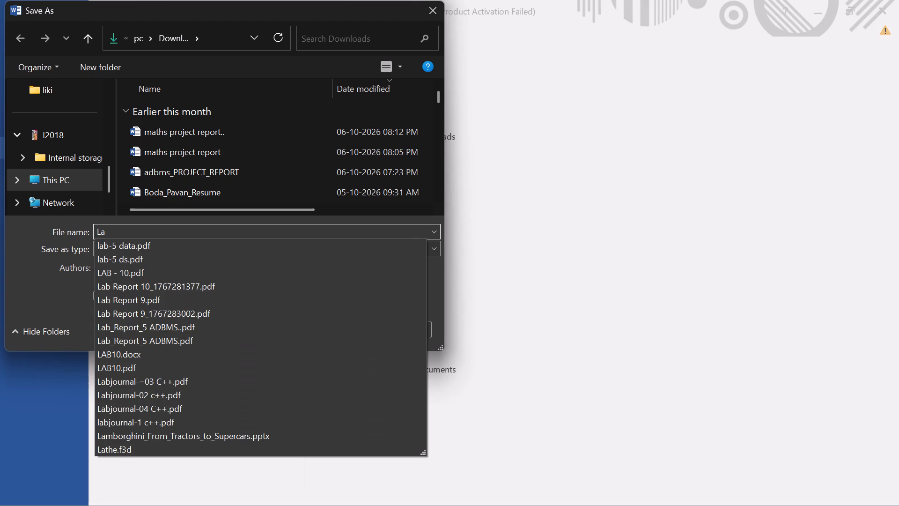
text(b-1)
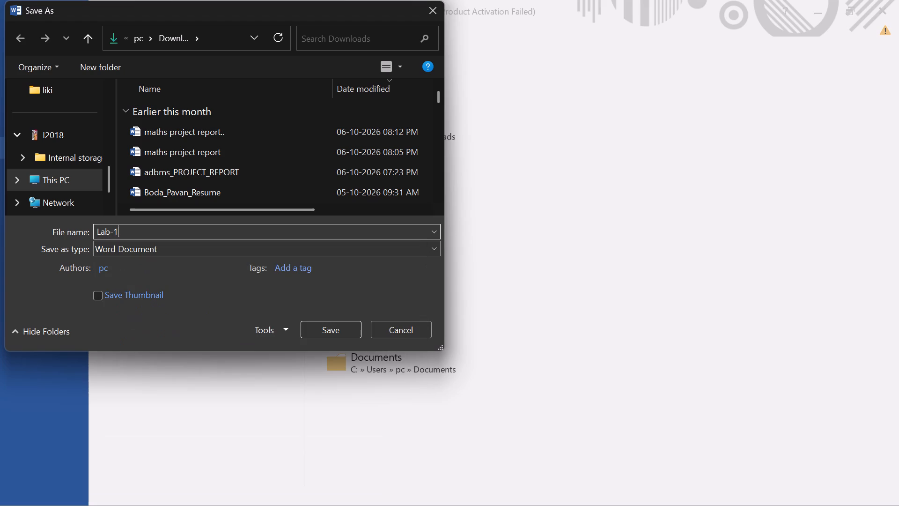
Set the file type to PDF, save the report, and close the Word window.
click(234, 242)
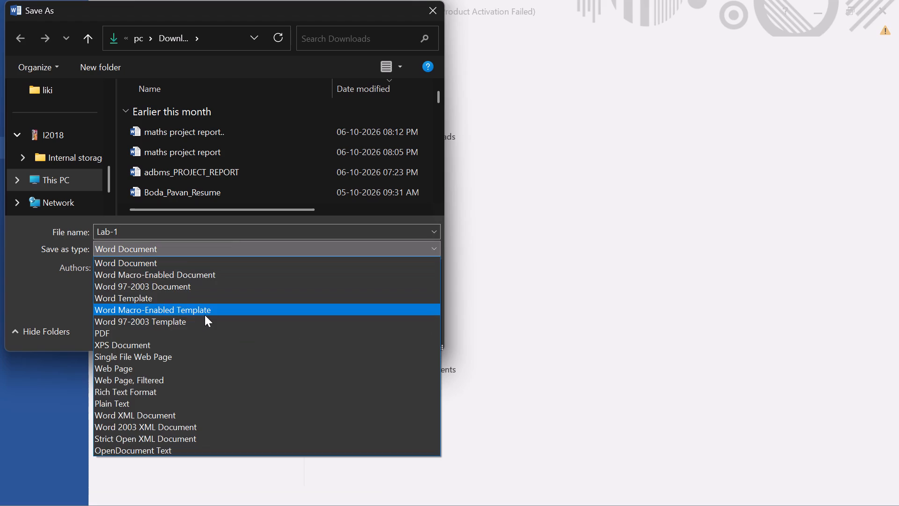
click(200, 333)
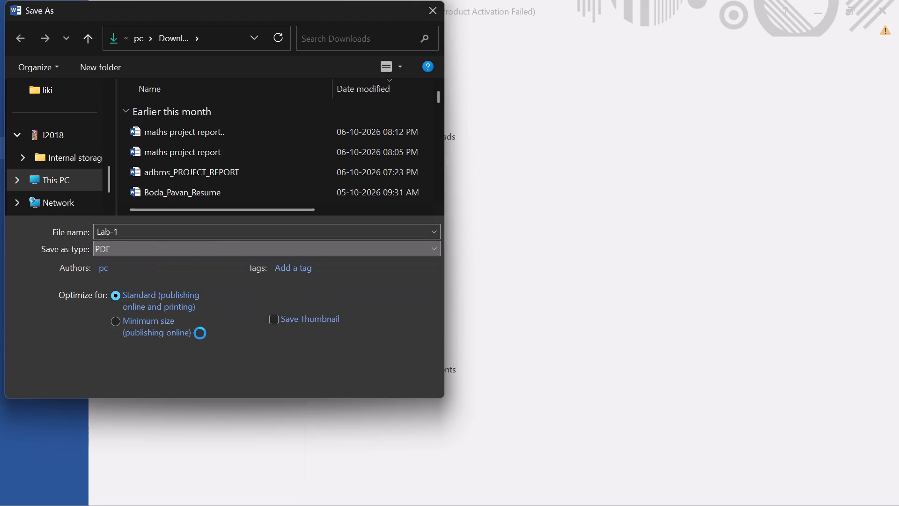
click(324, 366)
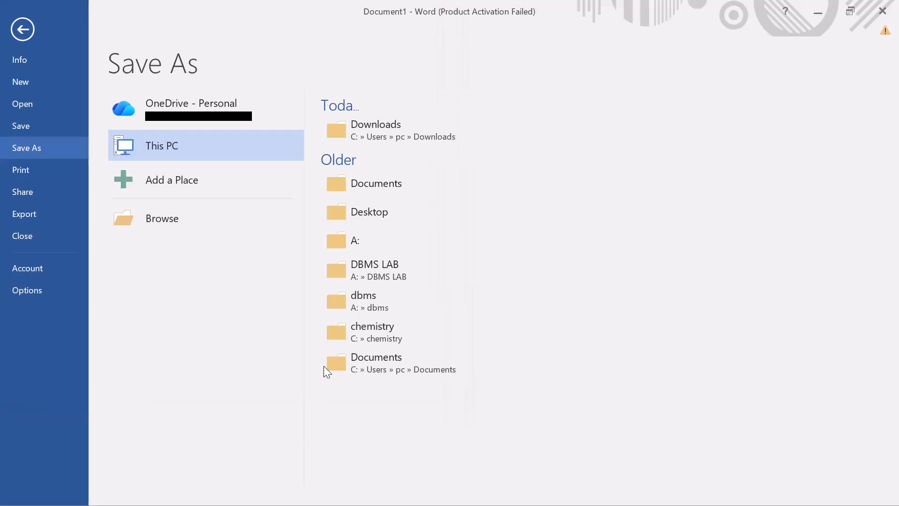
click(883, 3)
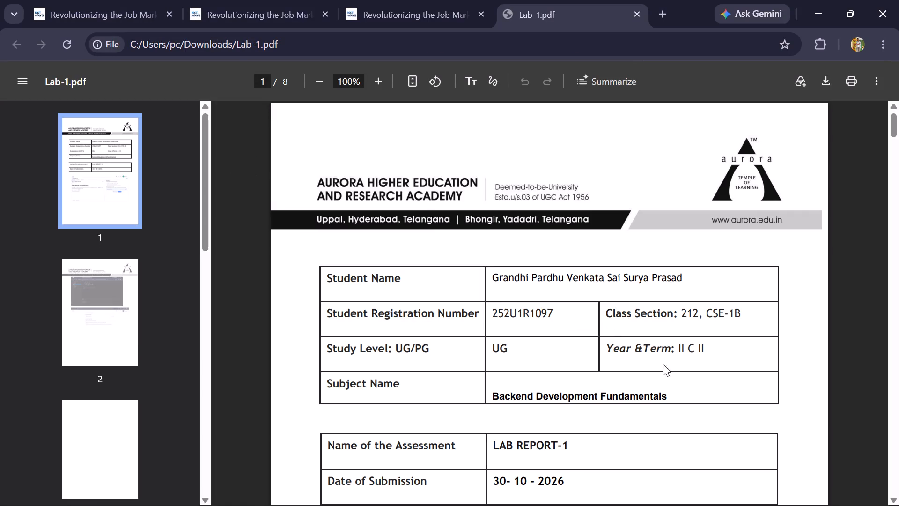
Copy the subject name "Backend Development Fundamentals" from the cover table of Lab-1.pdf.
drag(670, 389, 493, 394)
key(ctrl+c)
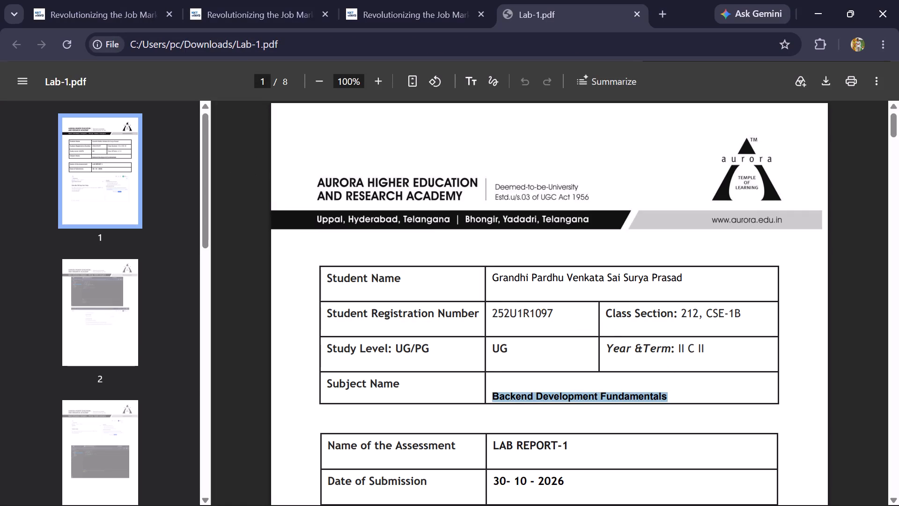
Switch to File Explorer and open the New Volume (A:) drive.
click(498, 488)
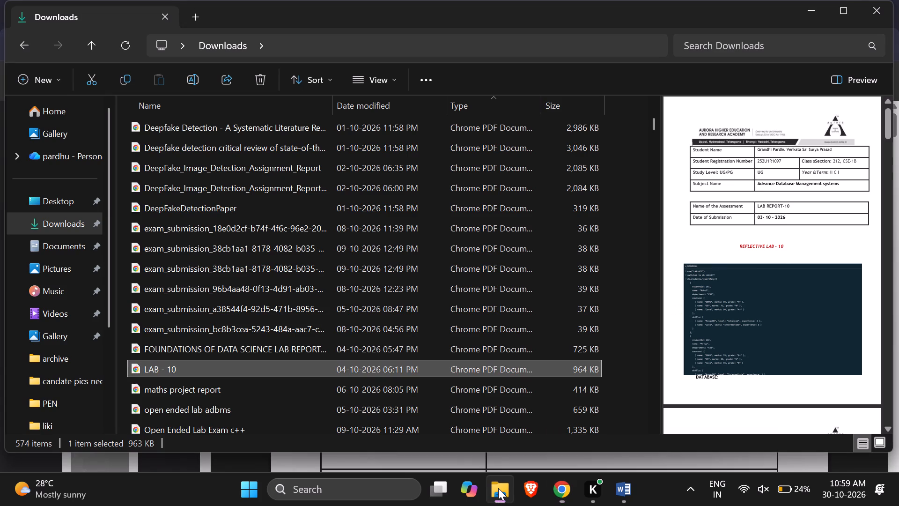
click(498, 488)
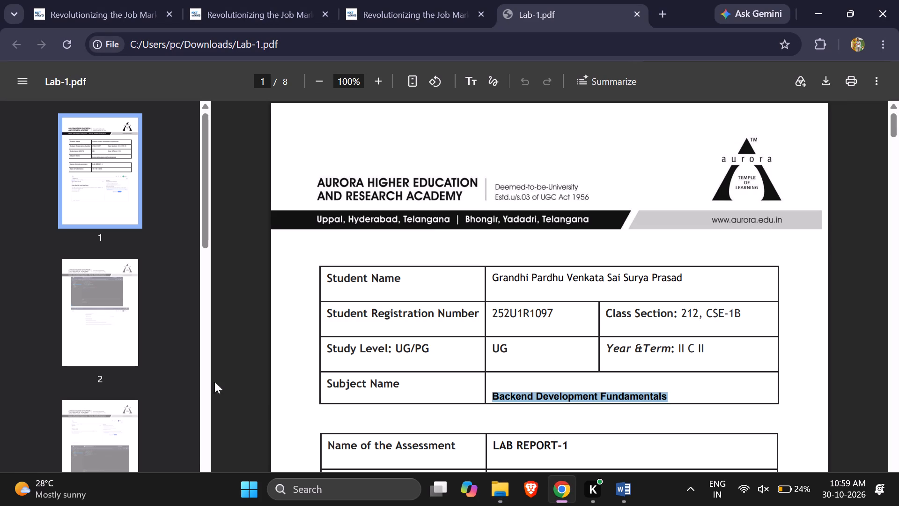
click(495, 496)
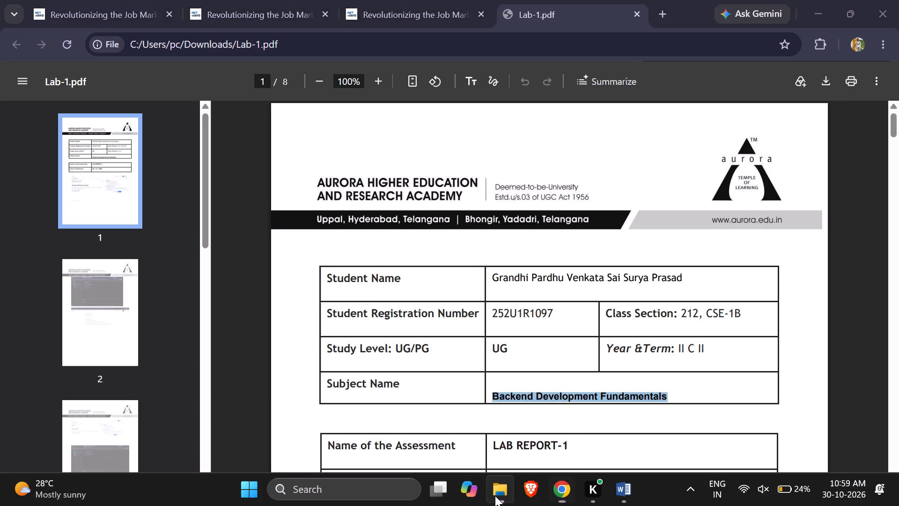
scroll(49, 304, down, 1)
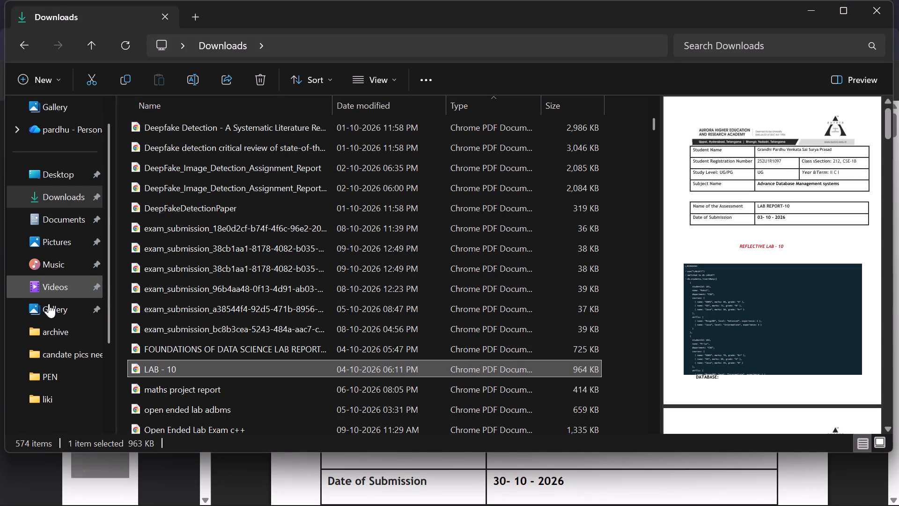
scroll(49, 304, down, 1)
scroll(55, 342, down, 1)
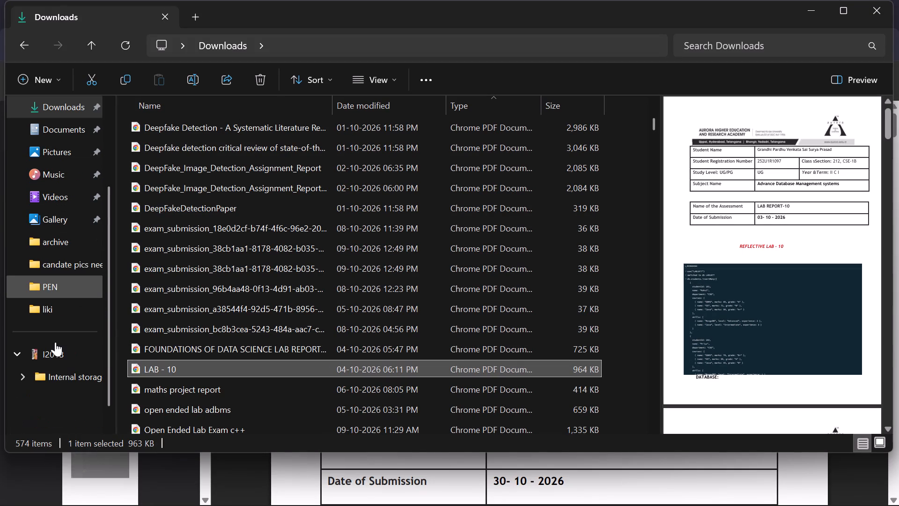
click(56, 391)
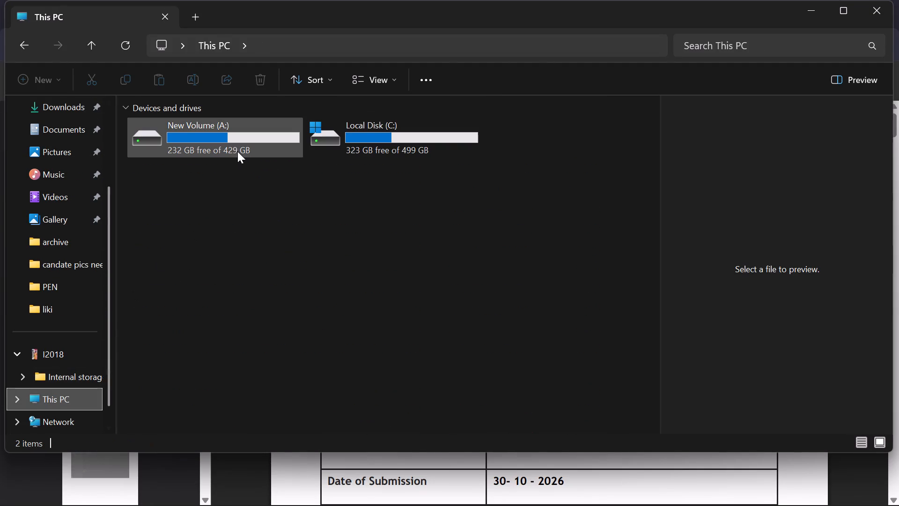
click(216, 134)
double_click(216, 134)
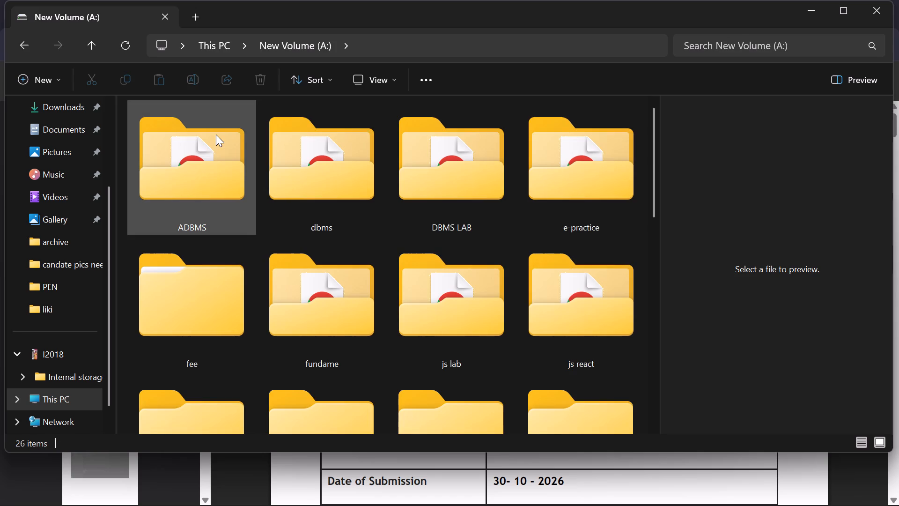
Delete the ADBMS folder from the New Volume (A:) drive.
click(216, 134)
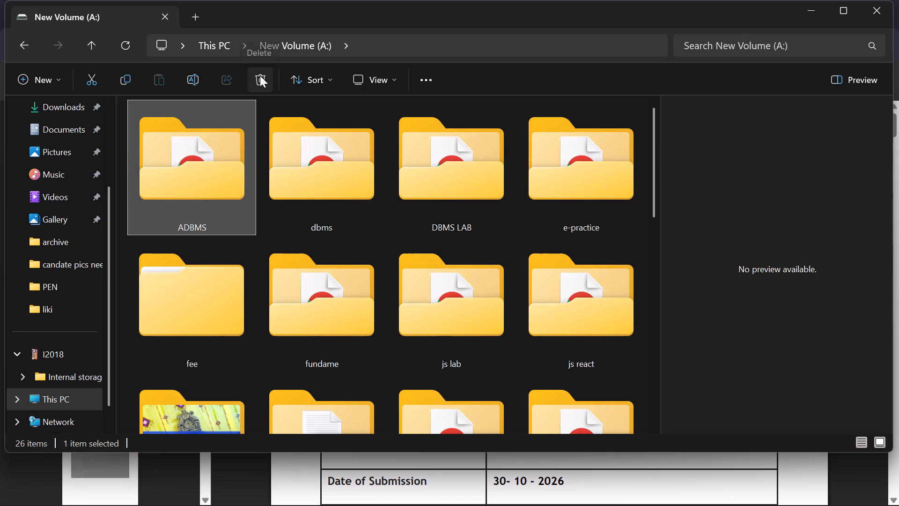
click(260, 75)
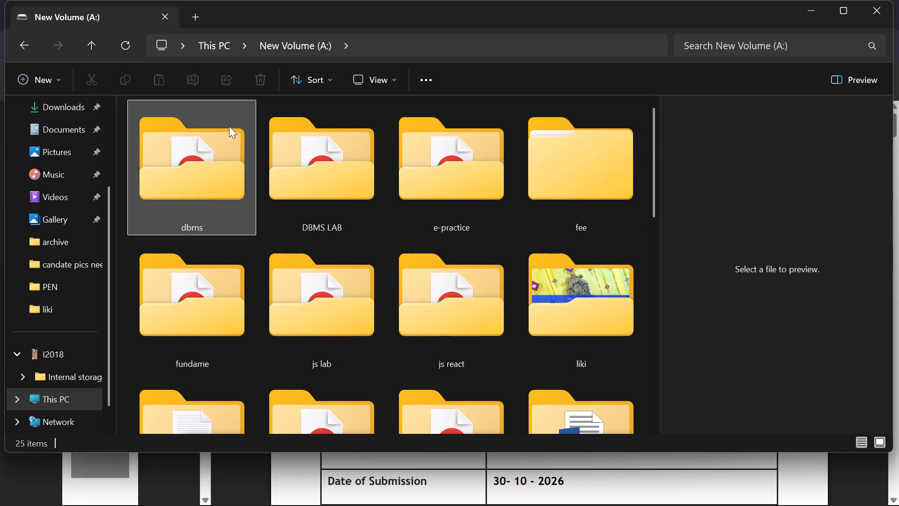
Delete the dbms and DBMS LAB folders from the New Volume (A:) drive.
click(229, 126)
click(260, 73)
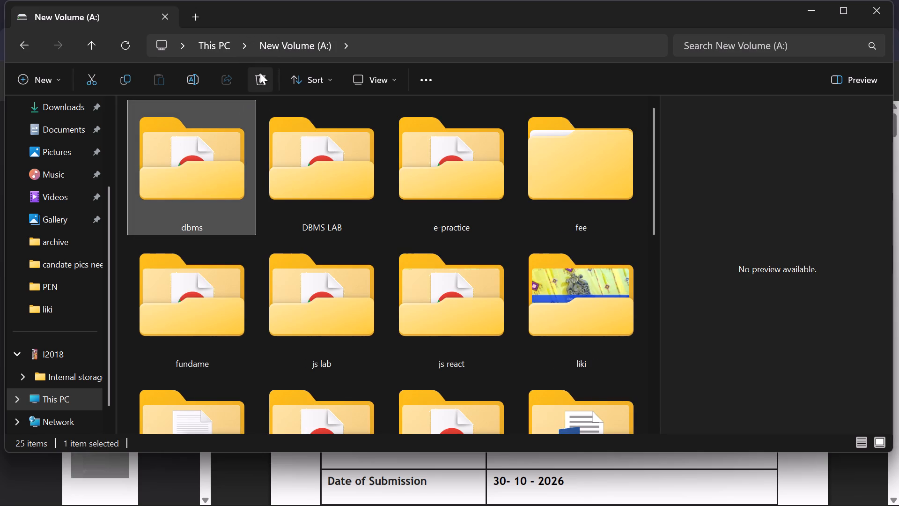
click(223, 119)
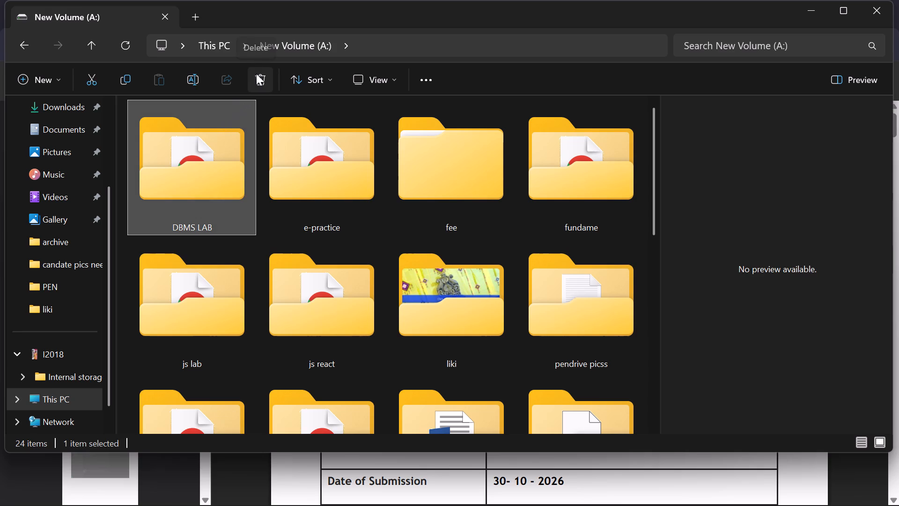
click(256, 74)
Delete the js lab, js react and fundame folders from the New Volume (A:) drive.
click(583, 126)
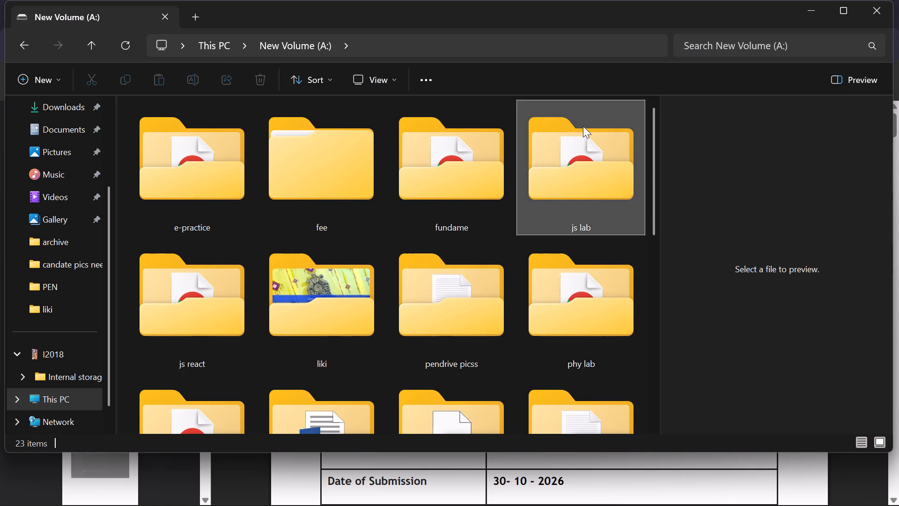
click(258, 86)
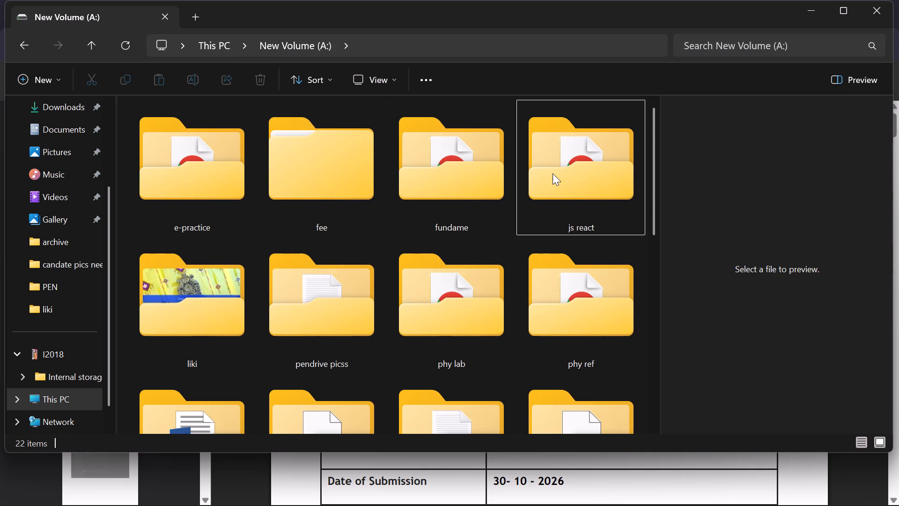
click(553, 173)
click(265, 76)
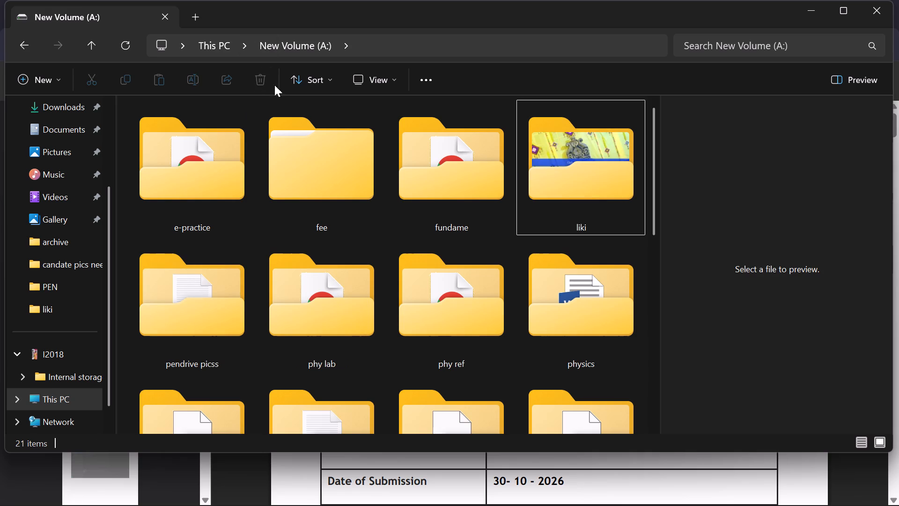
click(446, 161)
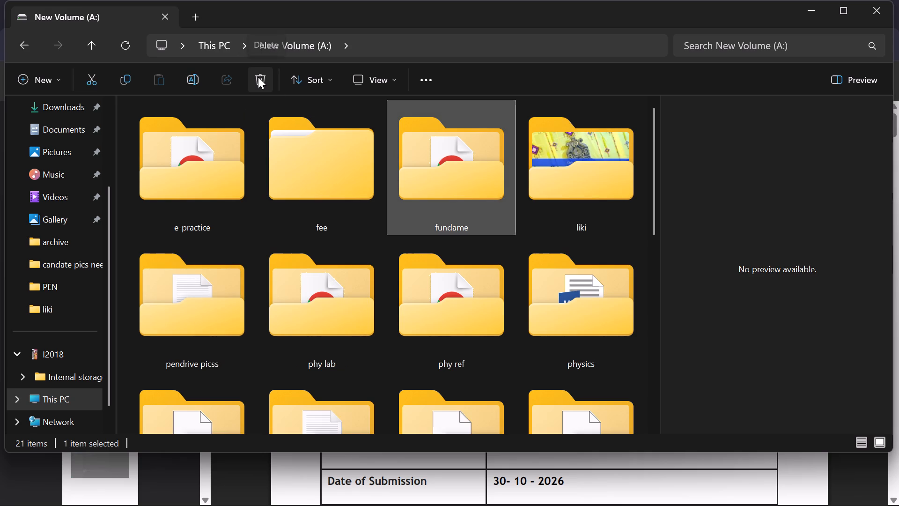
click(258, 77)
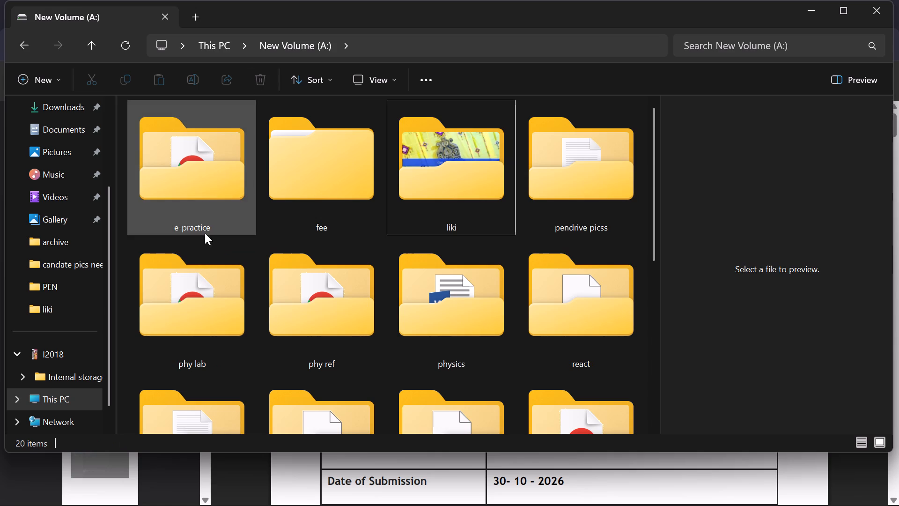
Delete the phy lab and phy ref folders from the New Volume (A:) drive.
click(202, 292)
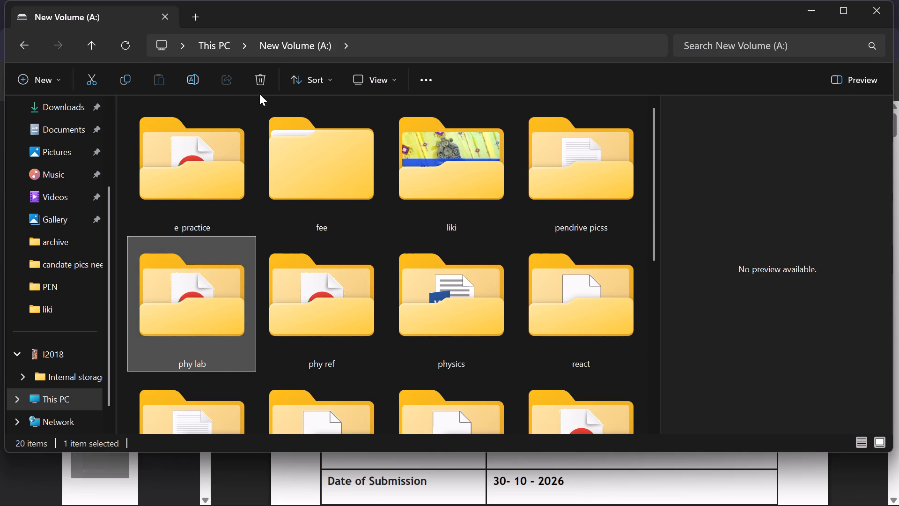
click(263, 70)
click(259, 90)
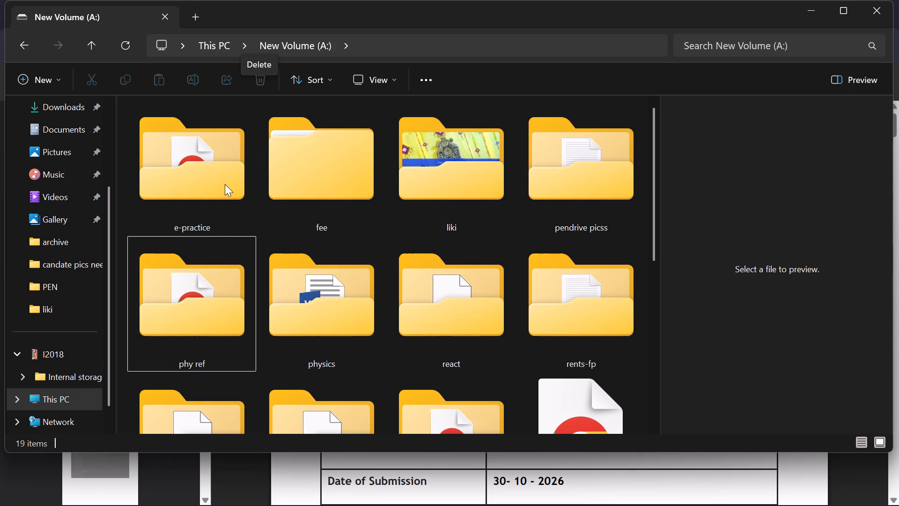
click(209, 256)
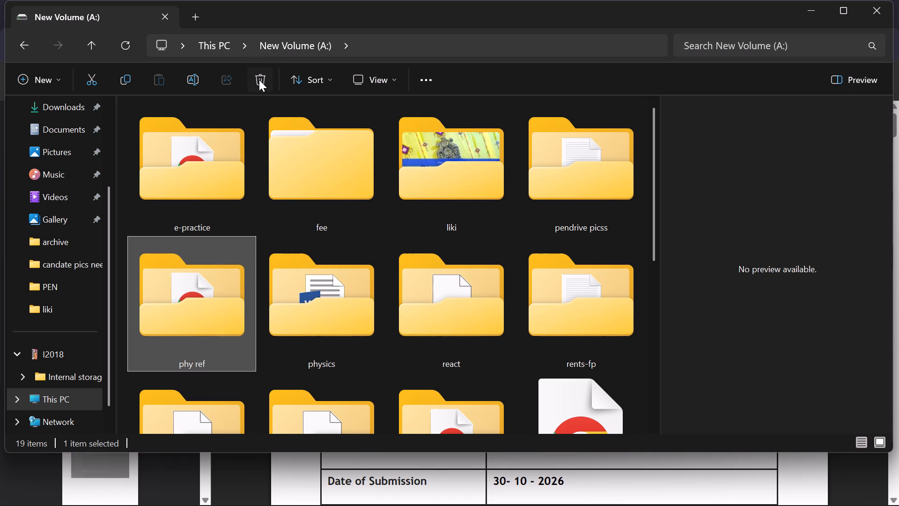
click(259, 79)
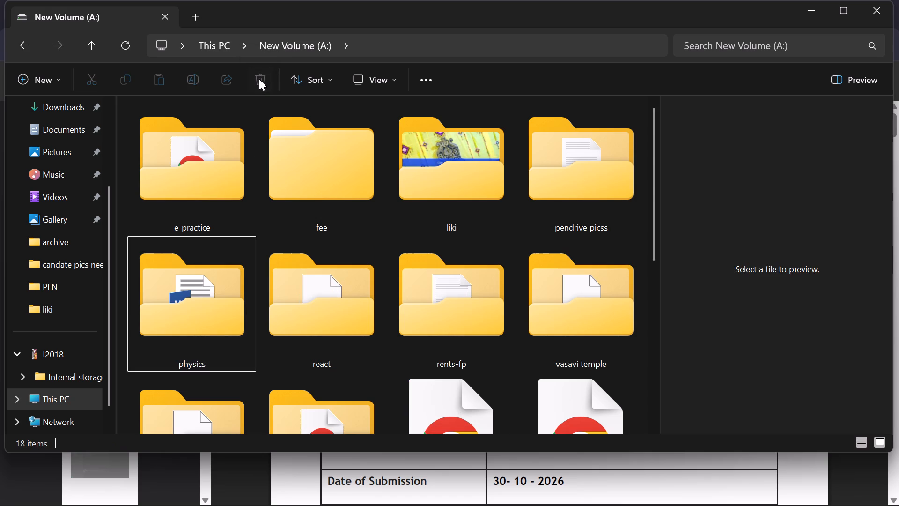
Delete the physics and react folders together from the New Volume (A:) drive.
click(210, 263)
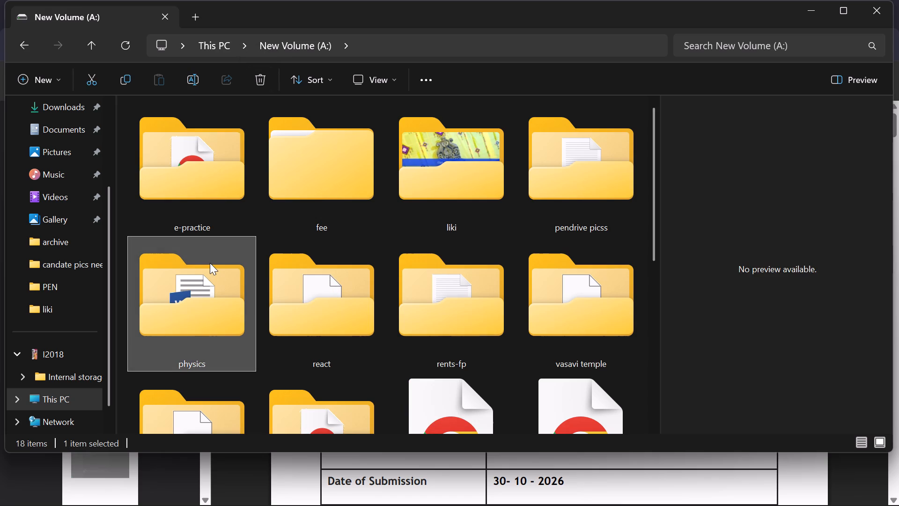
ctrl+click(291, 280)
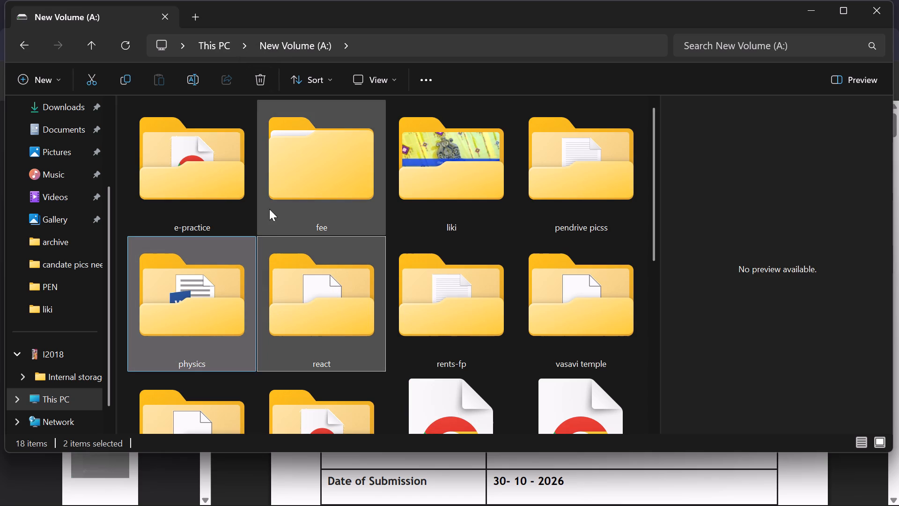
click(264, 71)
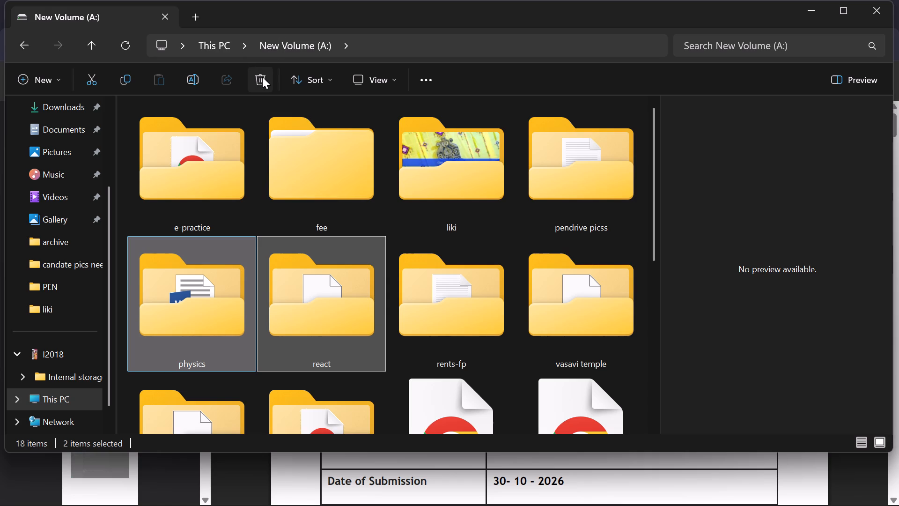
click(262, 77)
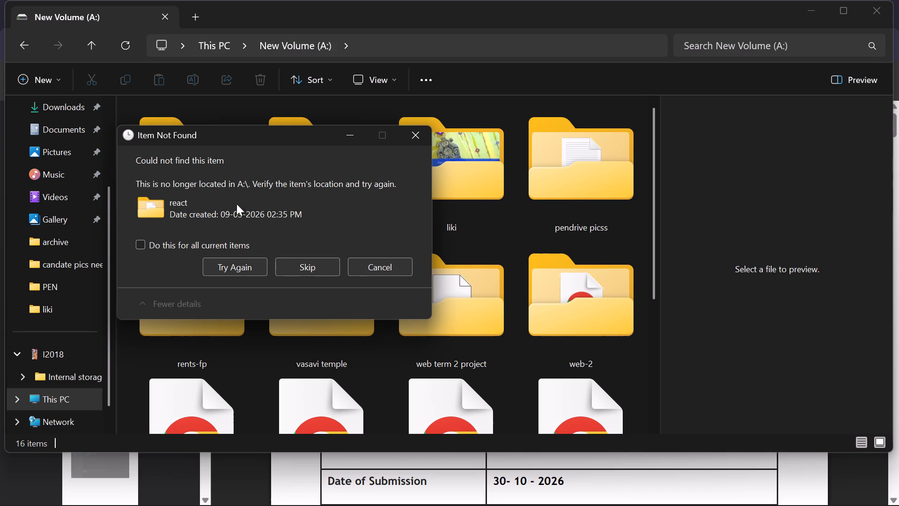
click(250, 263)
click(409, 129)
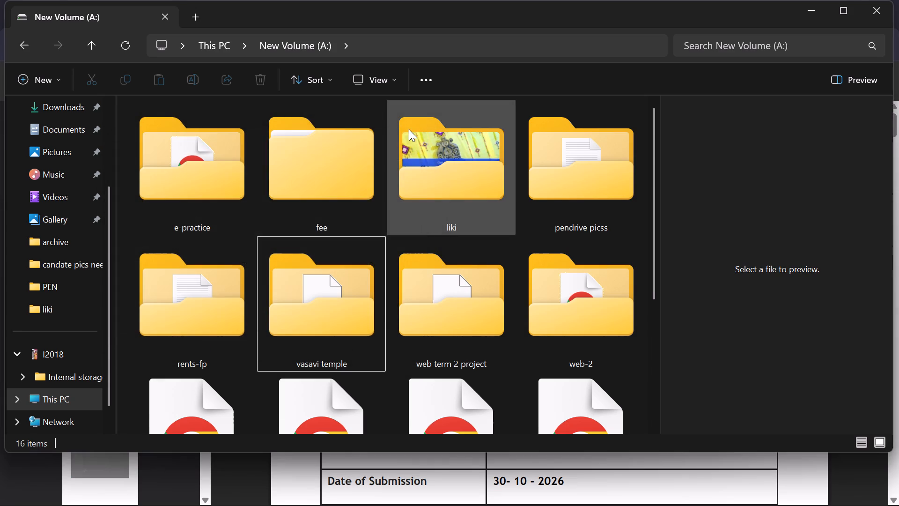
Delete the five Assignment PDFs (1 to 5) and the LAB10 Word and PDF files together from the A: drive.
scroll(348, 262, down, 3)
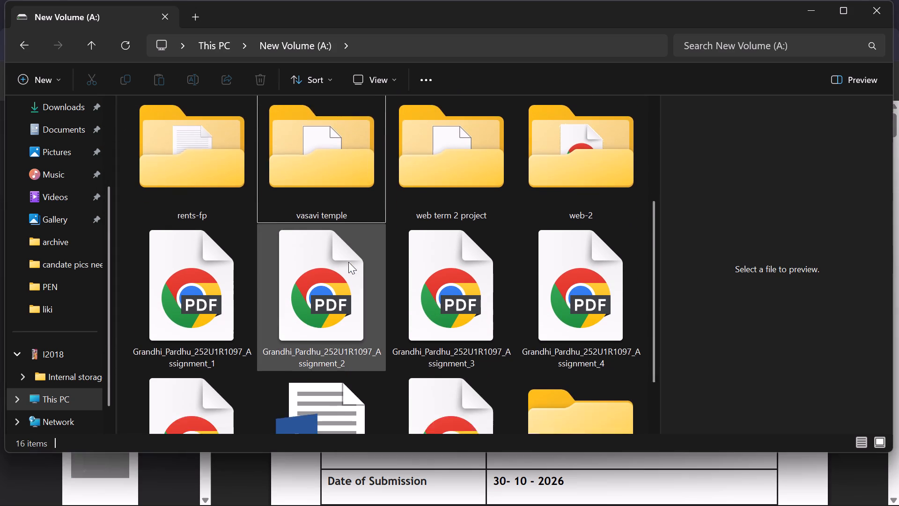
scroll(348, 262, down, 3)
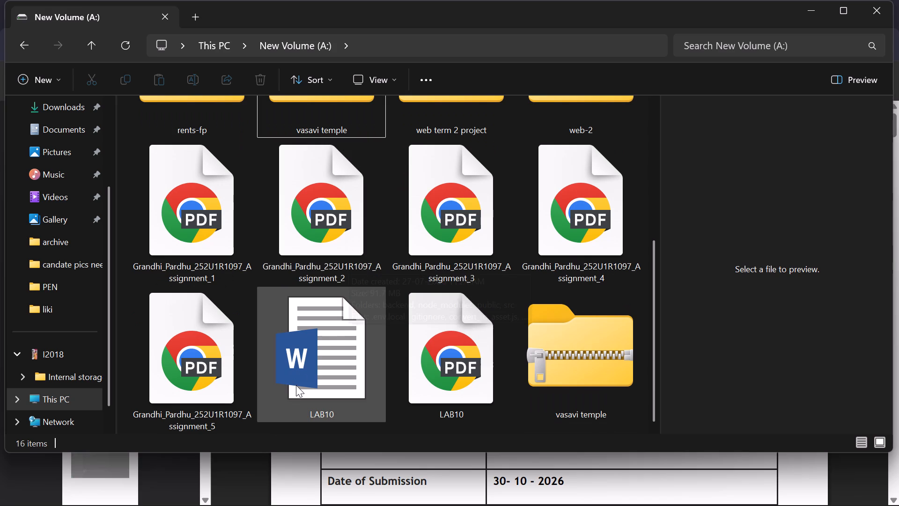
ctrl+click(296, 385)
ctrl+click(228, 392)
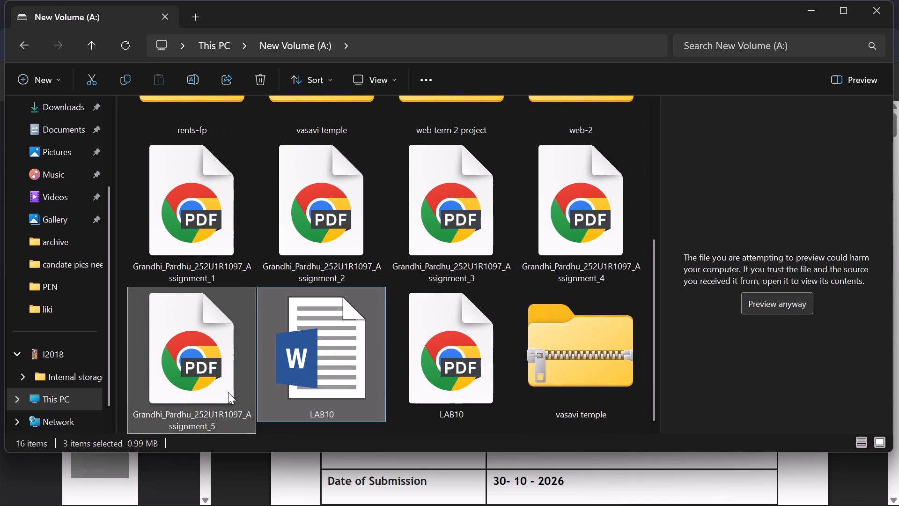
ctrl+click(215, 264)
ctrl+click(331, 234)
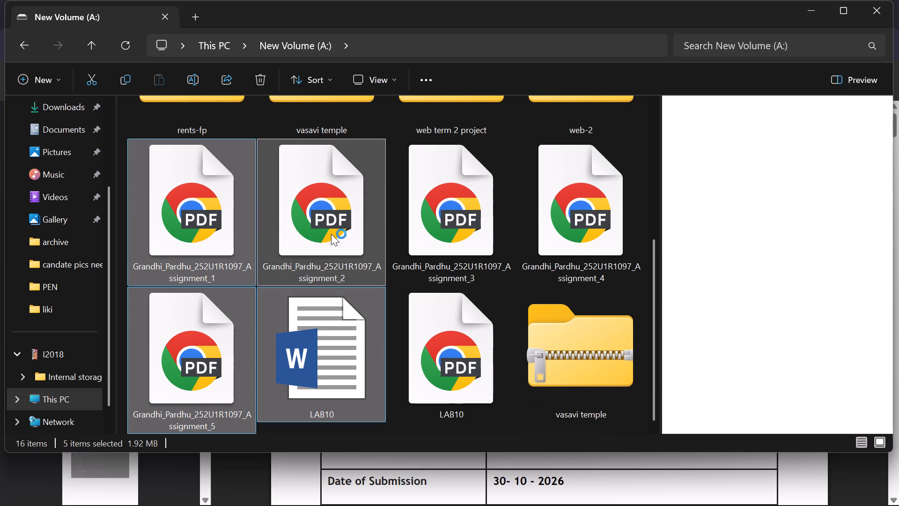
ctrl+click(440, 324)
ctrl+click(445, 218)
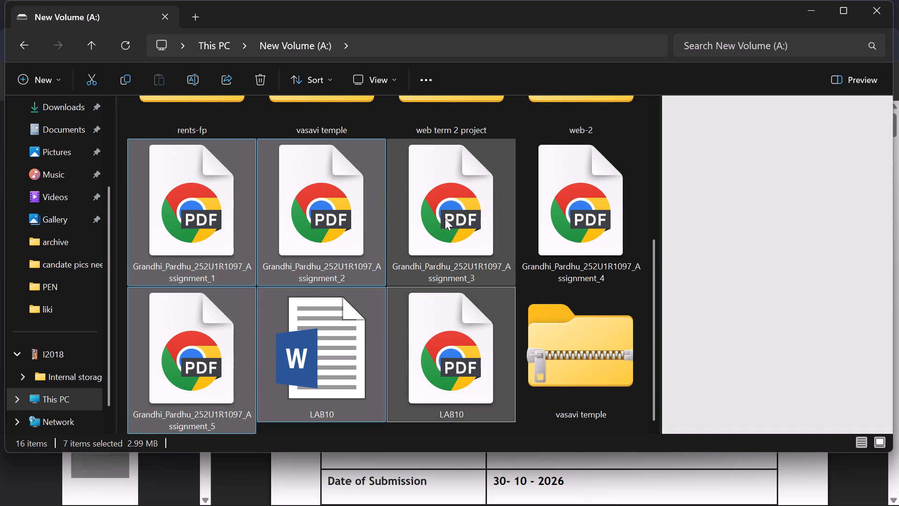
ctrl+click(546, 226)
ctrl+click(477, 231)
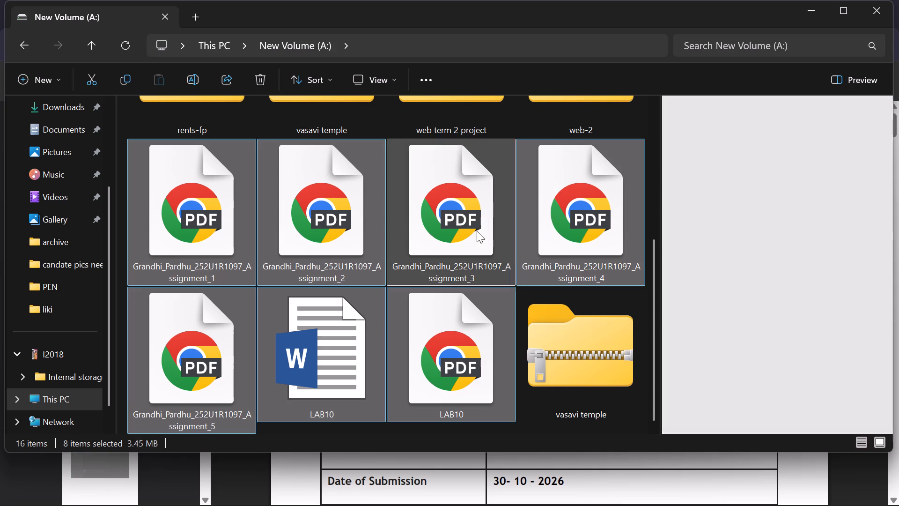
click(254, 76)
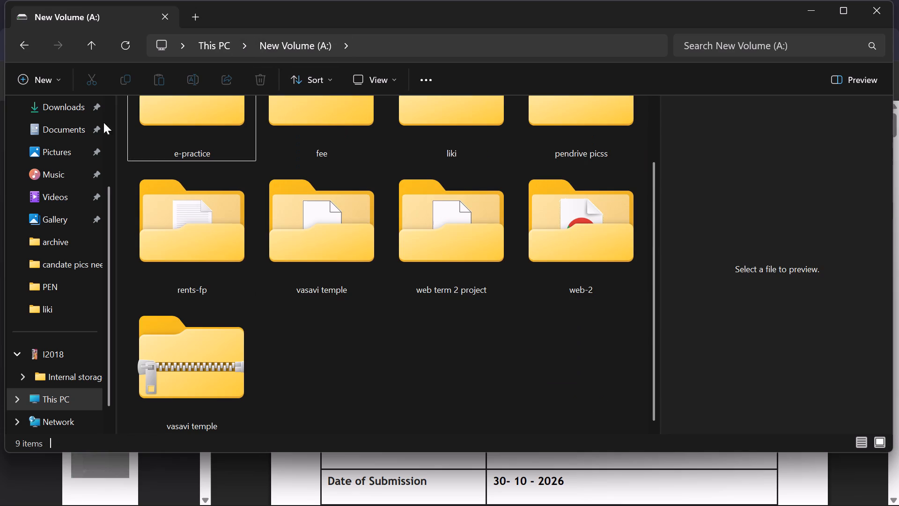
Create a new folder on the A: drive named with the copied subject name, Backend Development Fundamentals.
click(32, 73)
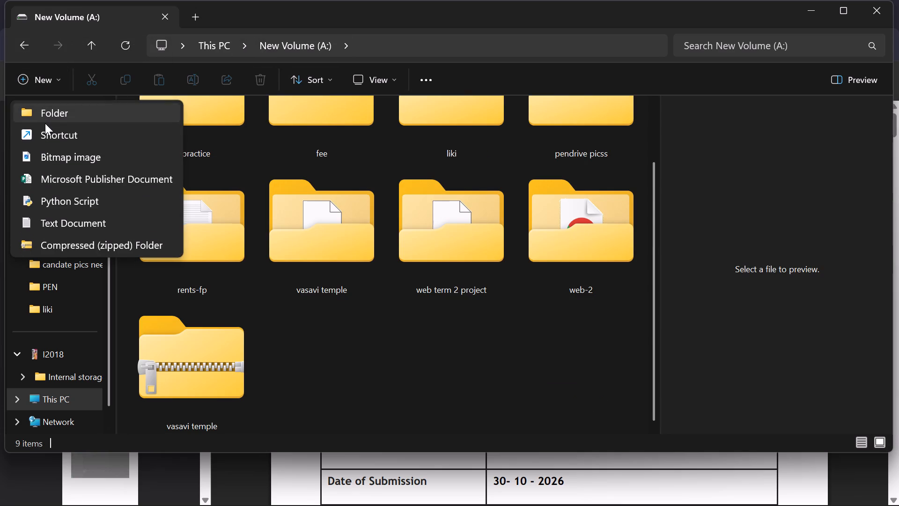
click(43, 120)
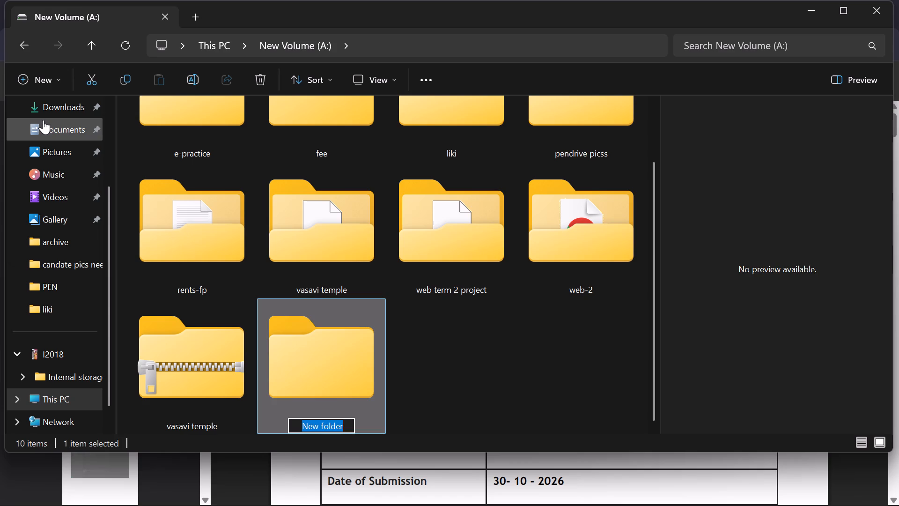
key(ctrl+v)
key(Return)
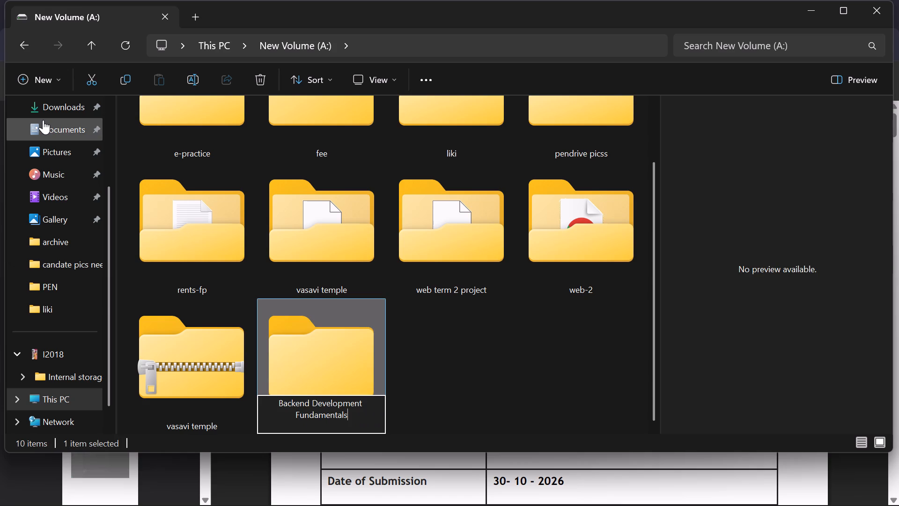
Copy the Lab-1 PDF from the Downloads folder.
click(65, 113)
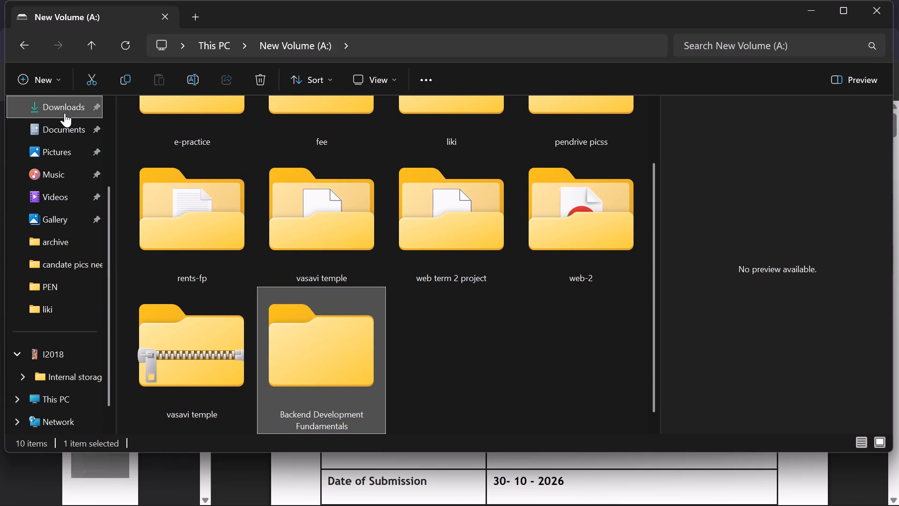
click(185, 141)
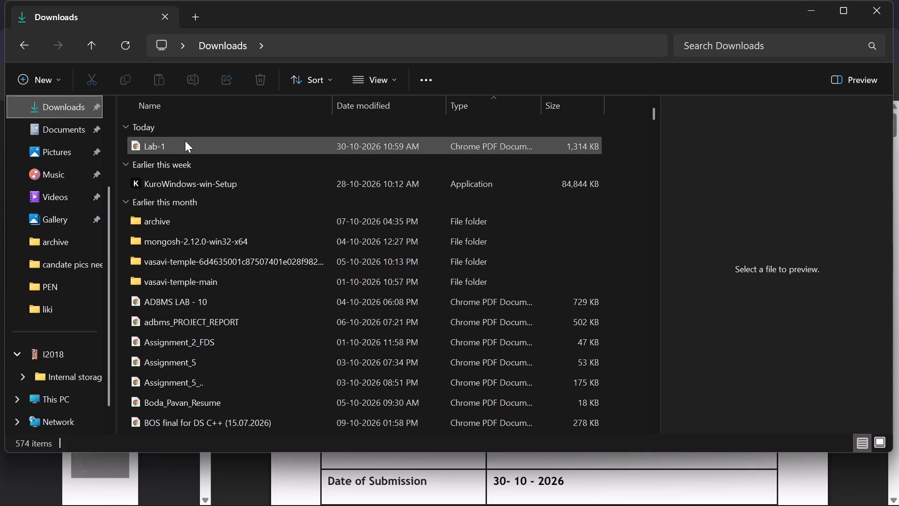
click(126, 78)
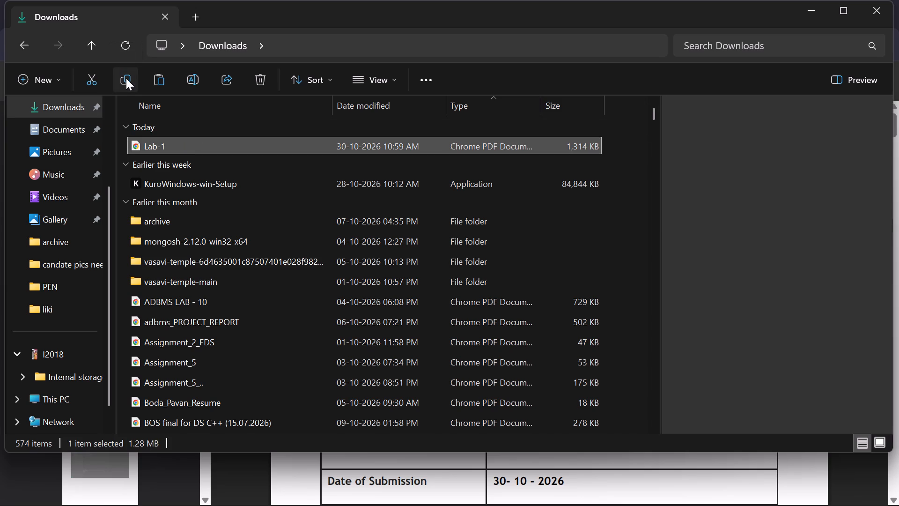
click(126, 78)
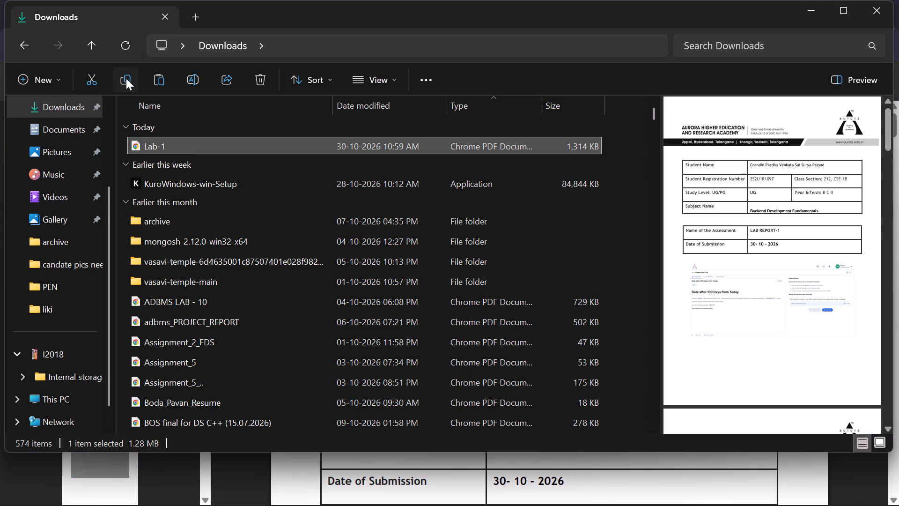
Paste the copied Lab-1 PDF into the Backend Development Fundamentals folder on the New Volume (A:) drive.
click(61, 401)
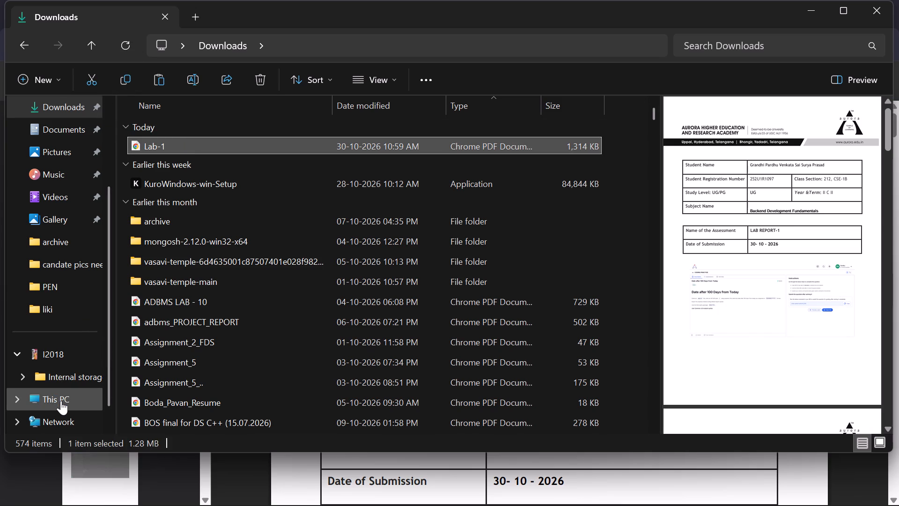
click(239, 125)
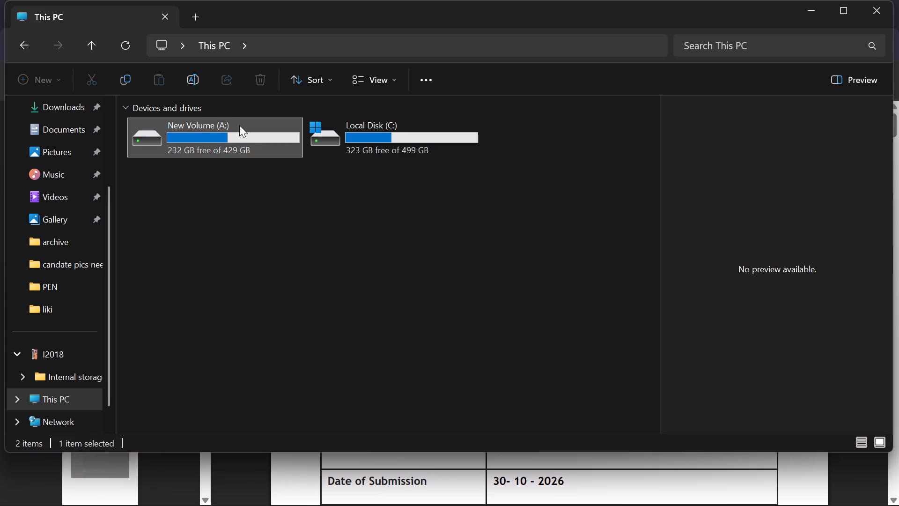
double_click(239, 125)
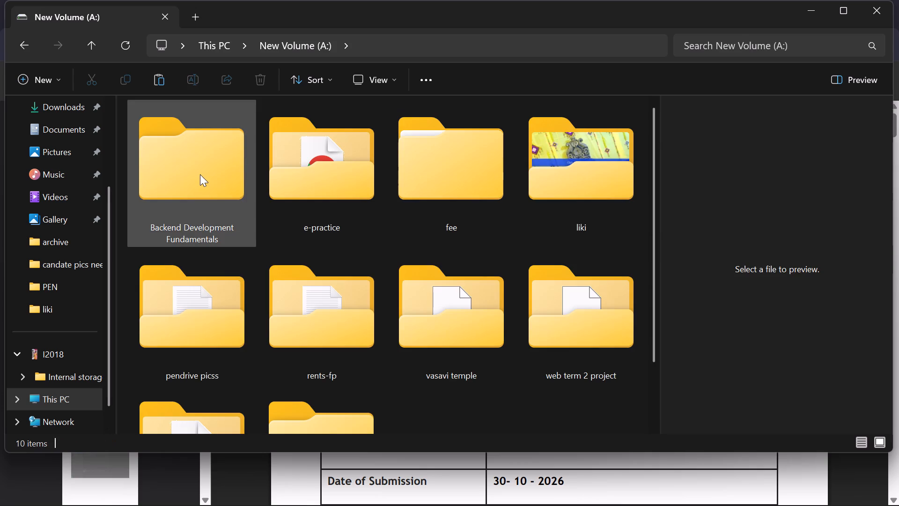
click(200, 174)
double_click(200, 174)
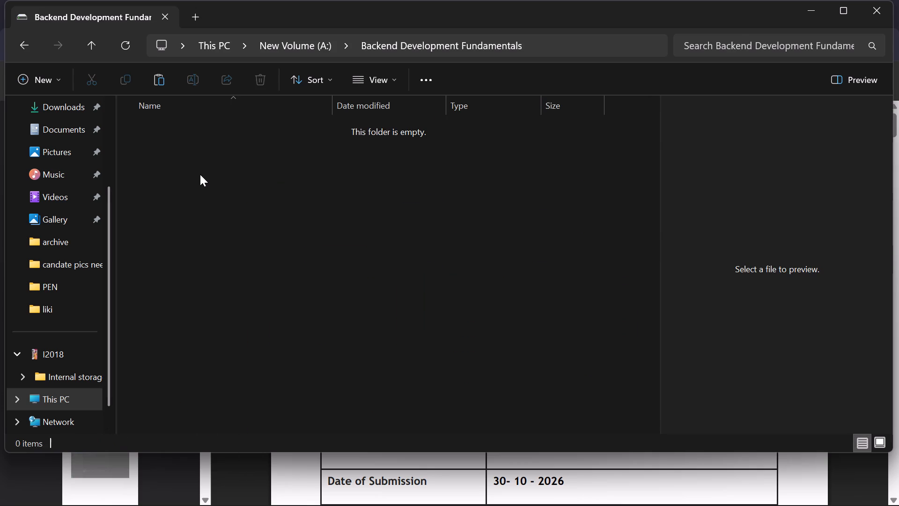
click(163, 82)
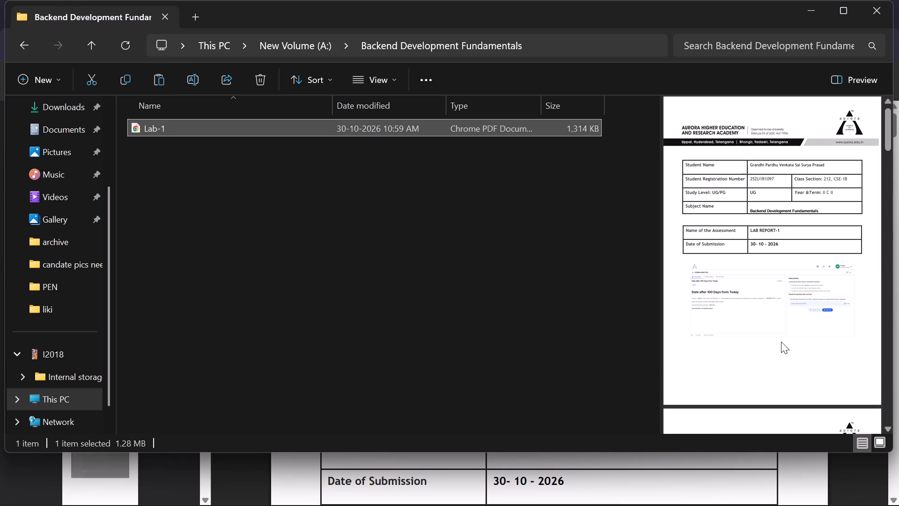
Check the pages of the pasted Lab-1 PDF in the file preview.
scroll(781, 342, down, 5)
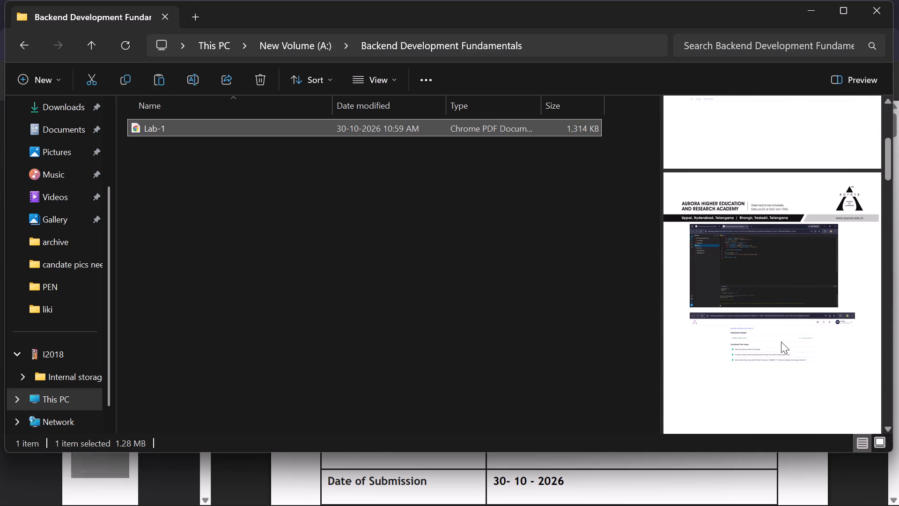
scroll(781, 342, down, 5)
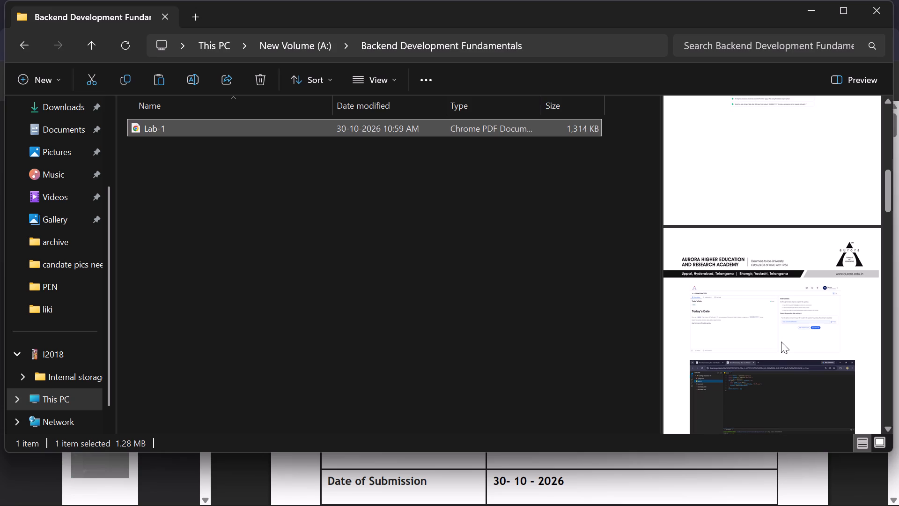
scroll(781, 342, down, 2)
key(Down)
key(Down)
key(Down)
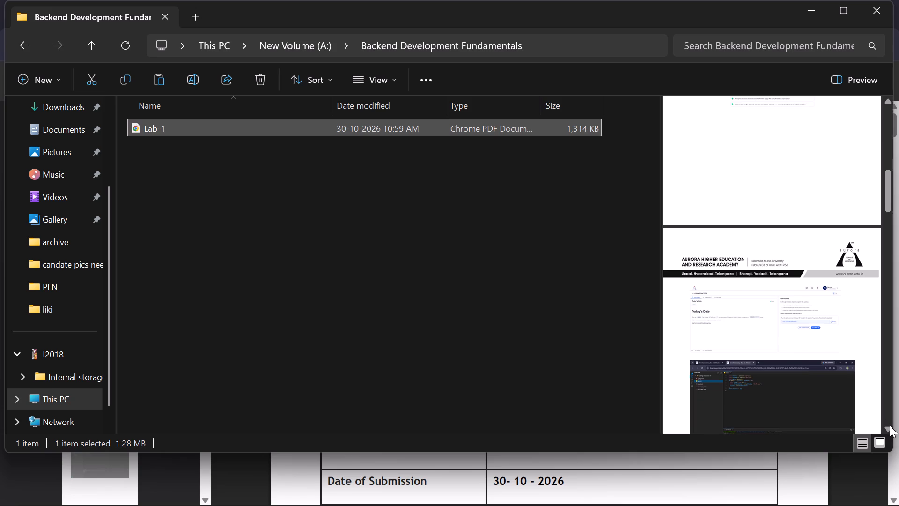
click(890, 425)
triple_click(888, 428)
click(888, 428)
scroll(743, 279, up, 3)
scroll(743, 279, down, 3)
click(838, 73)
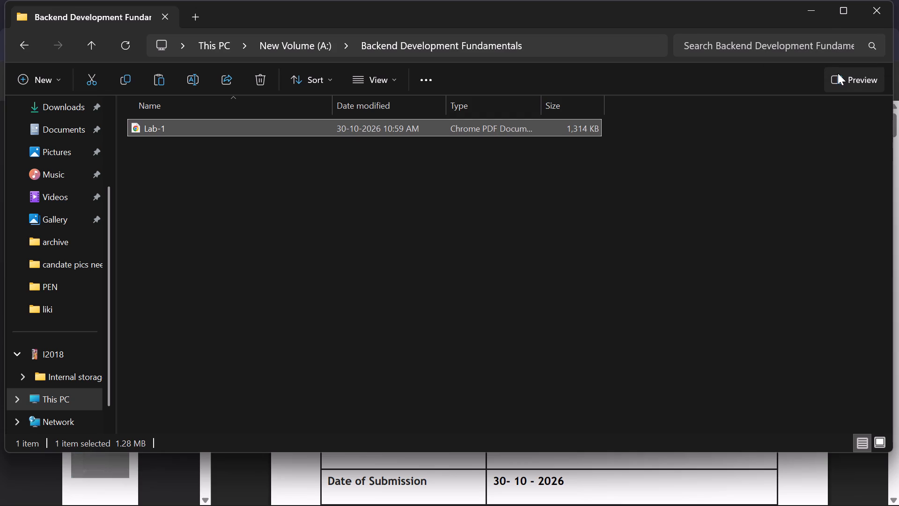
click(835, 80)
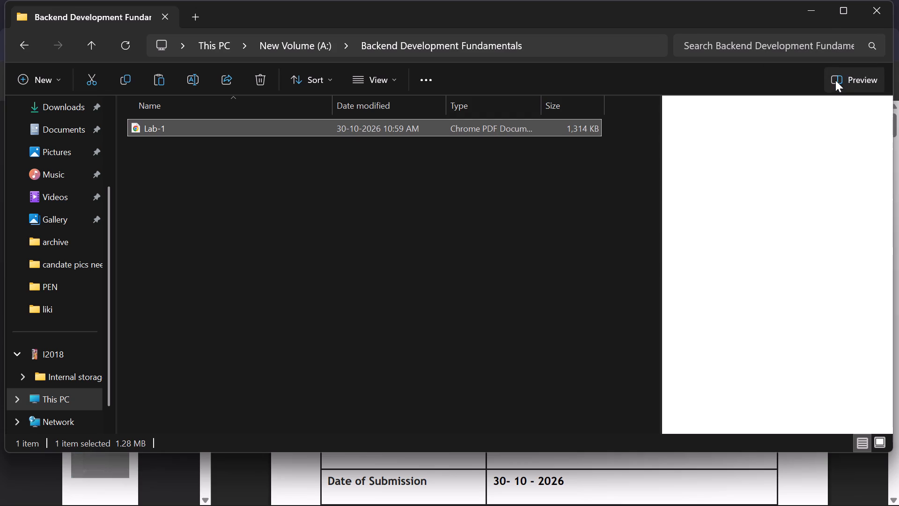
Open the Lab-1 PDF from the Backend Development Fundamentals folder in the browser and review its pages.
double_click(424, 127)
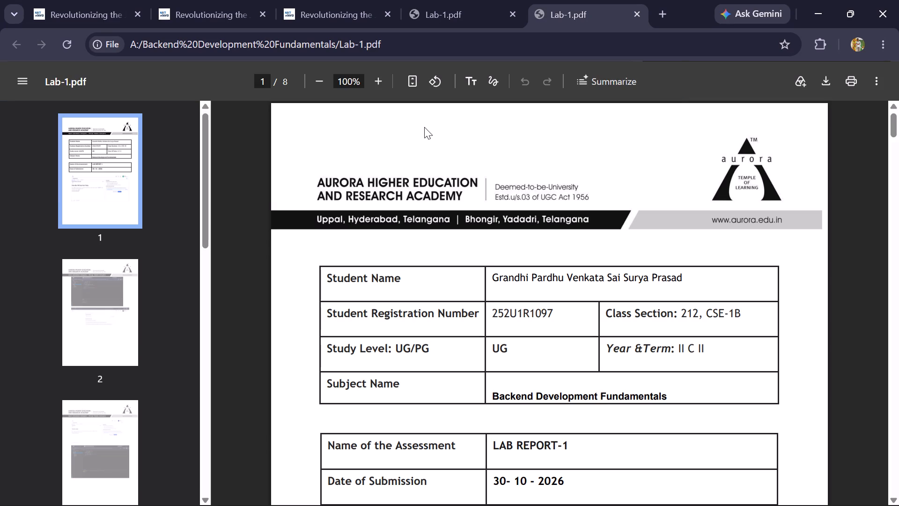
scroll(443, 254, down, 3)
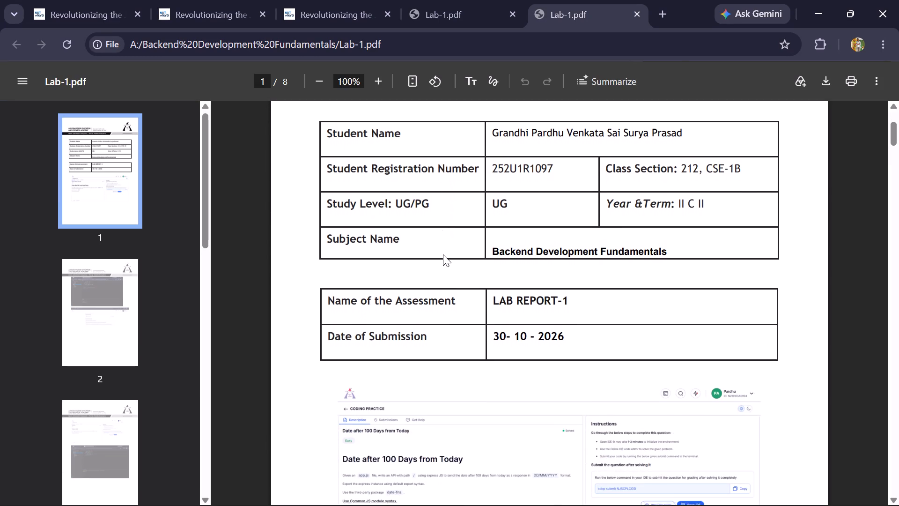
scroll(443, 254, down, 6)
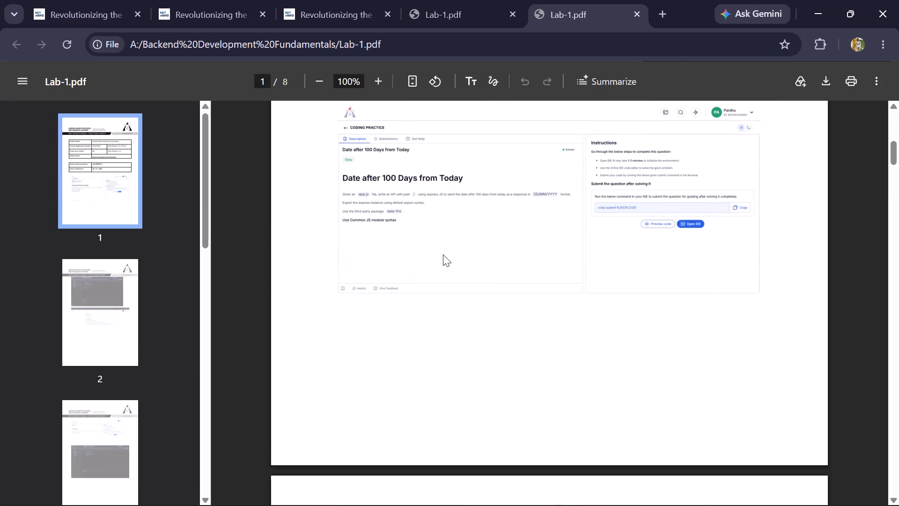
scroll(443, 254, down, 5)
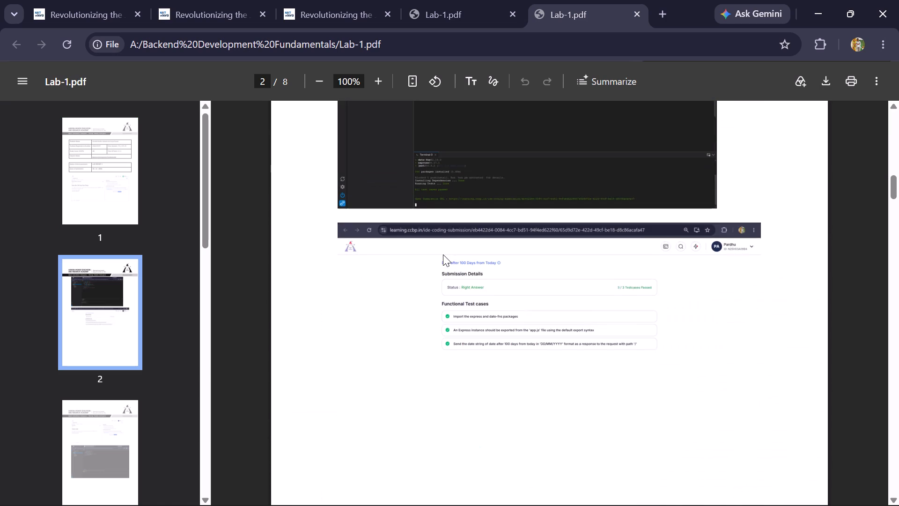
scroll(443, 254, down, 10)
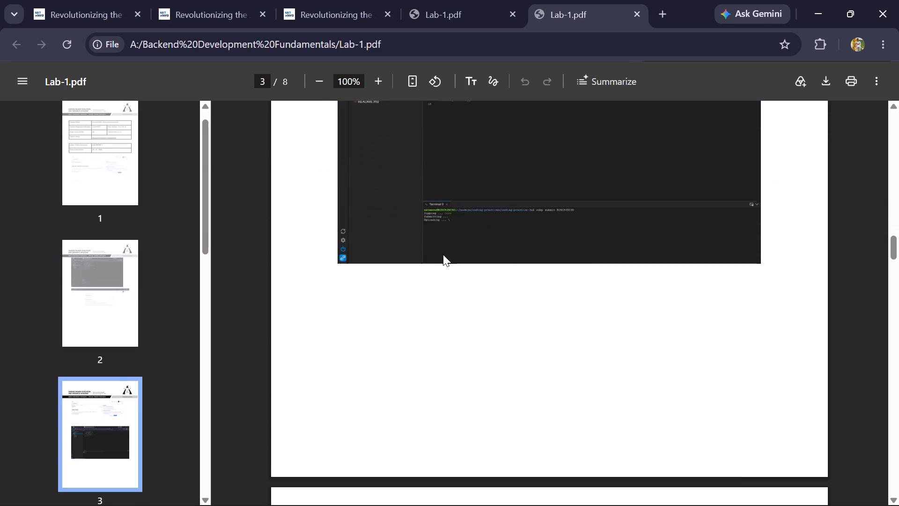
scroll(443, 254, down, 9)
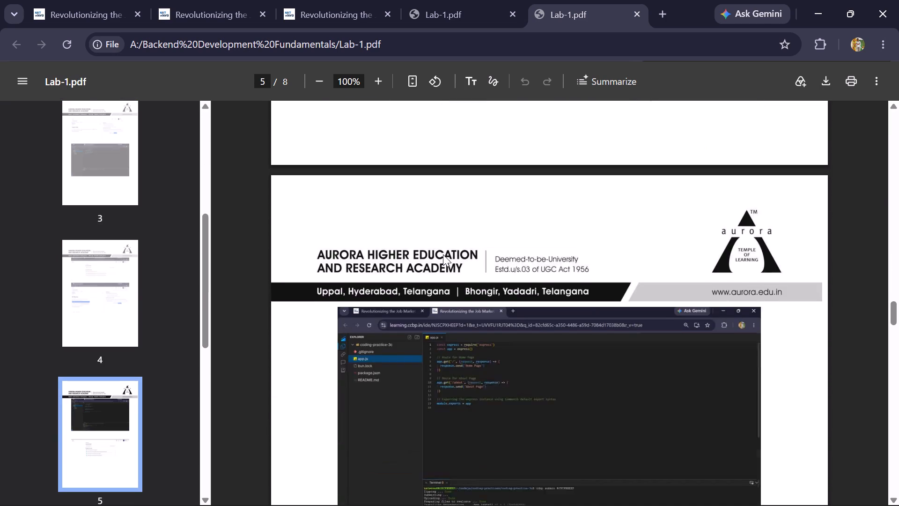
scroll(443, 254, down, 4)
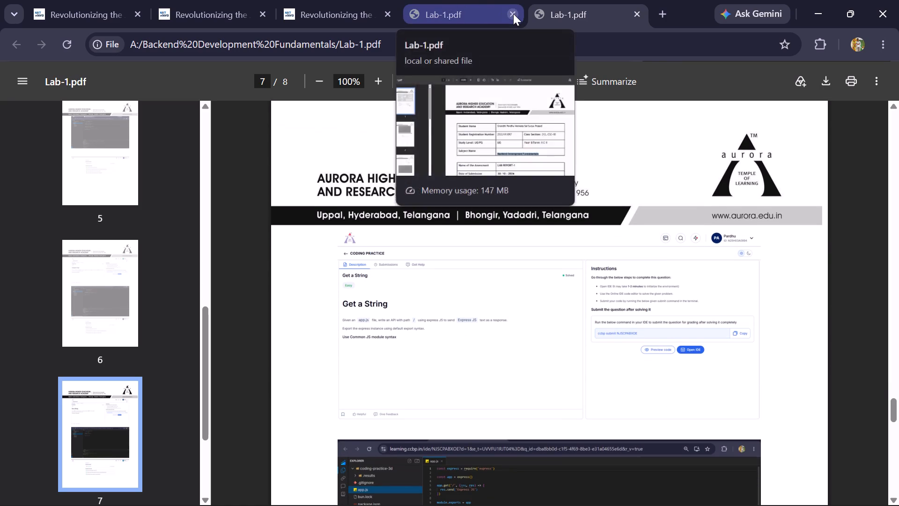
Close both Lab-1 PDF tabs, the Get a String submission tab and the coding-practice-3d IDE tab.
click(513, 14)
click(513, 14)
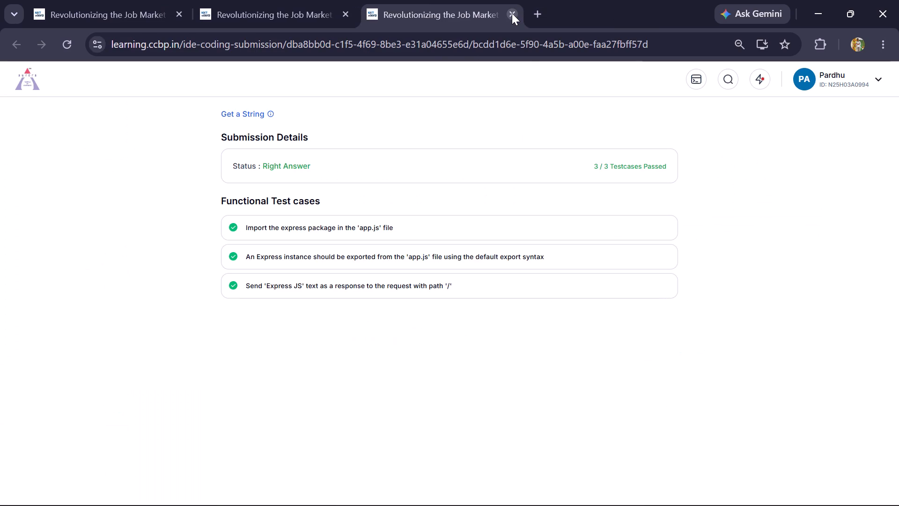
click(512, 13)
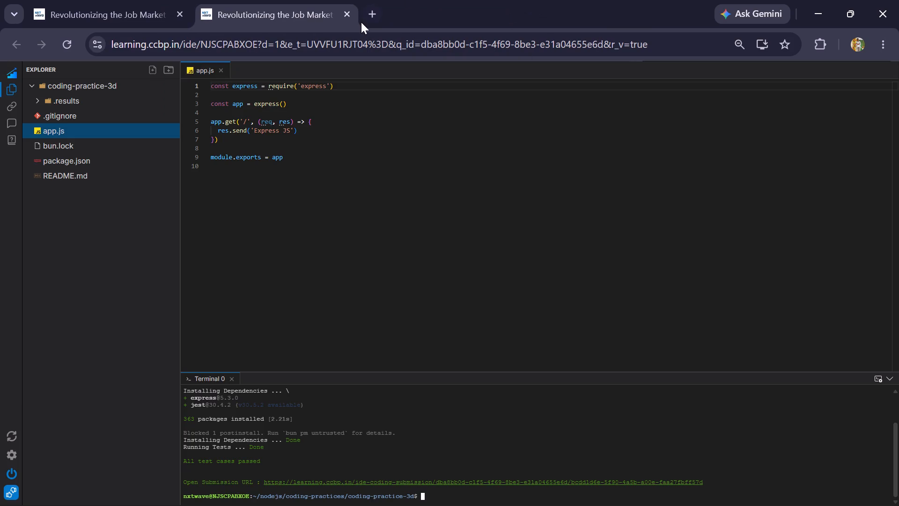
click(347, 14)
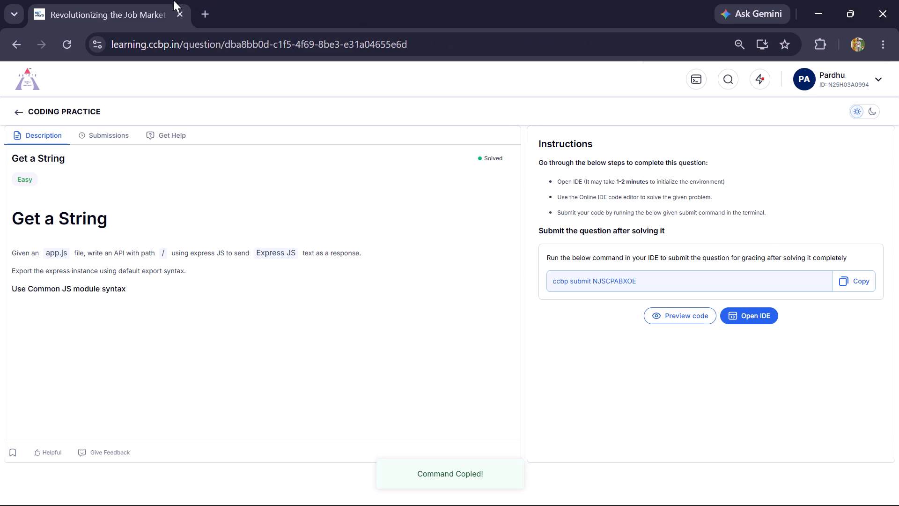
Leave the Get a String question for the learning portal's home page and open the Deletion in Linked List lecture resource.
click(16, 113)
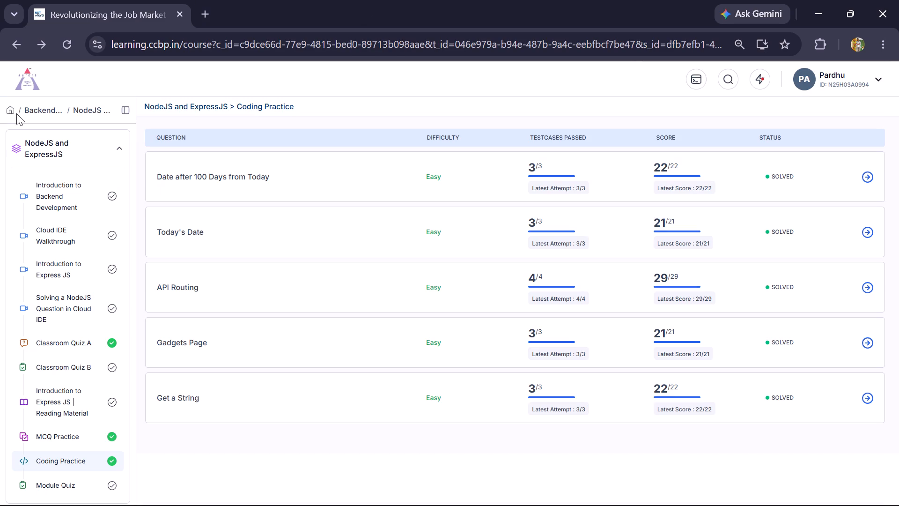
click(19, 77)
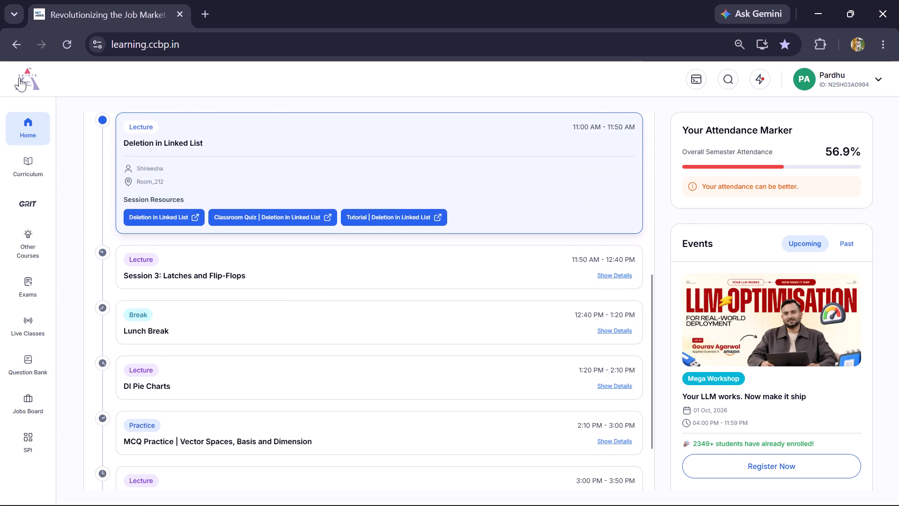
click(149, 215)
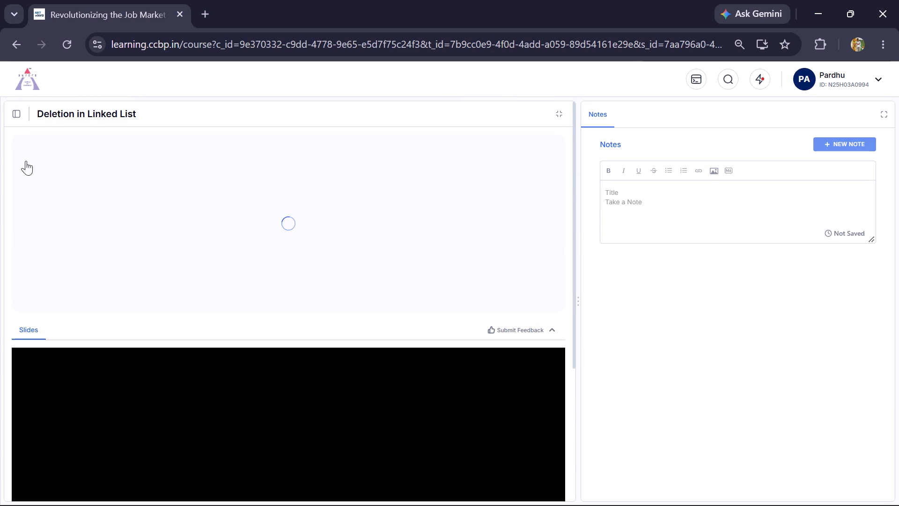
Show the course outline and expand Module I: Hashing, Sliding Window & Two-Pointer.
click(15, 114)
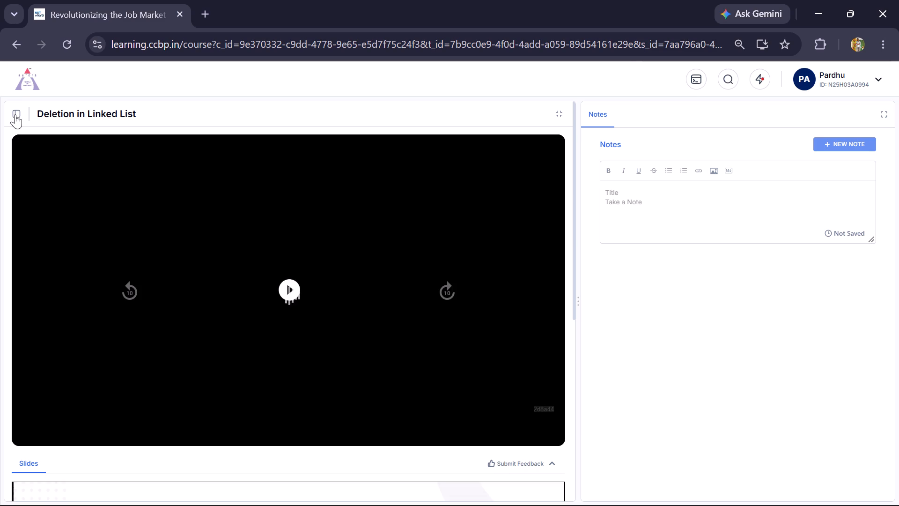
scroll(32, 172, up, 5)
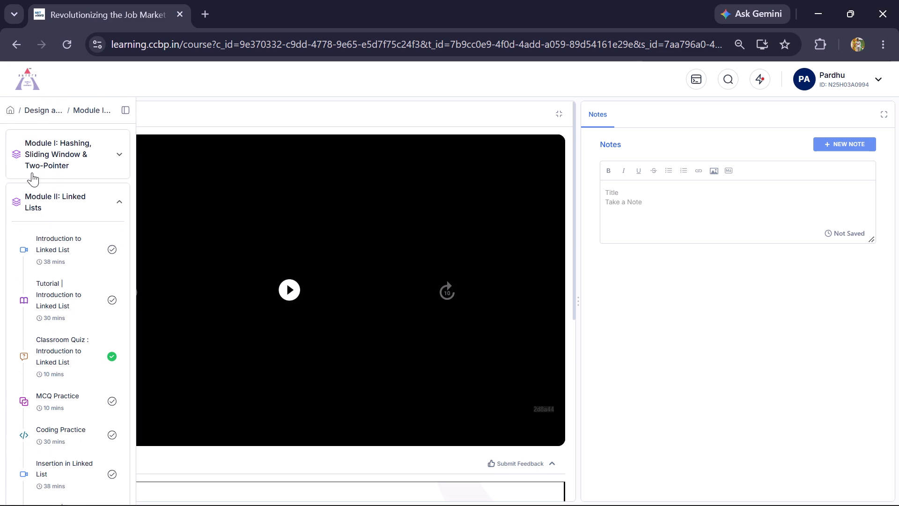
click(44, 171)
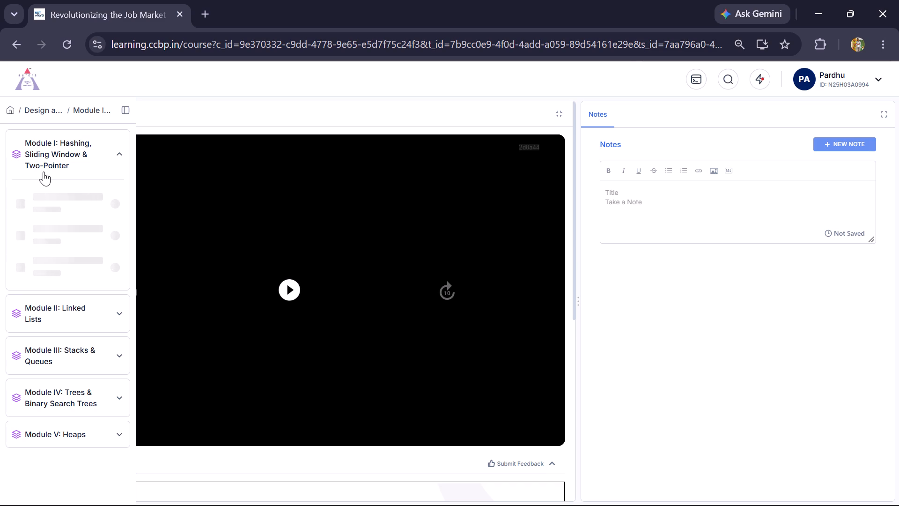
click(57, 153)
click(57, 153)
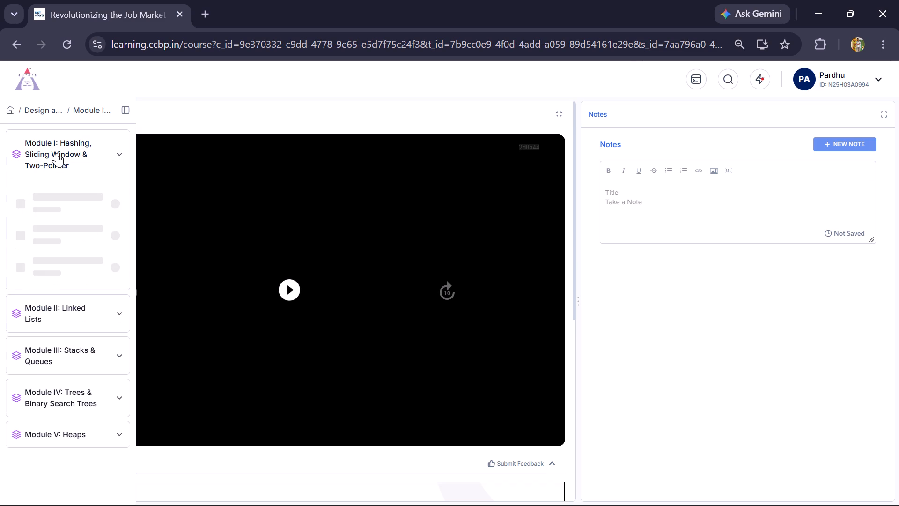